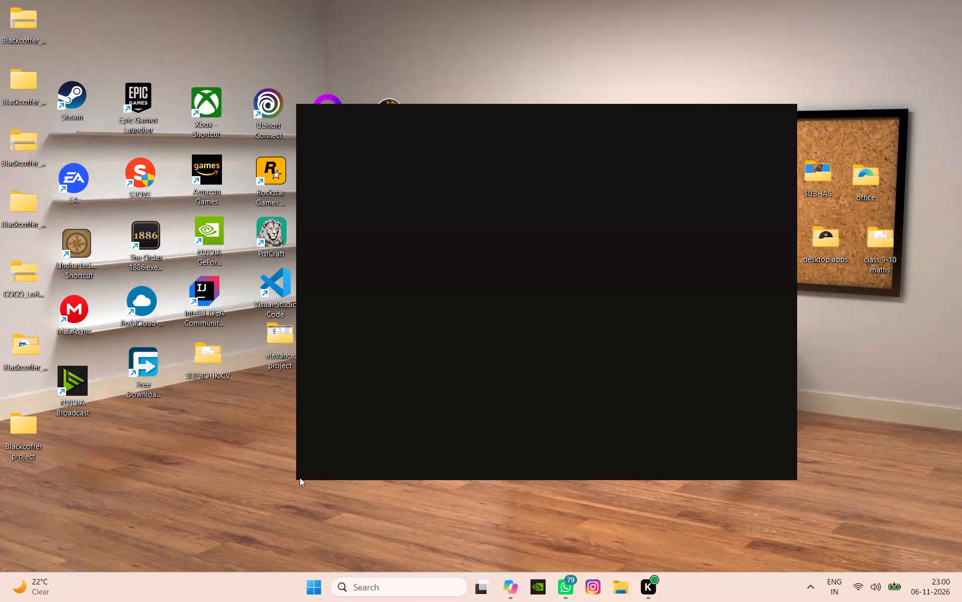
Open File Explorer and search the Desktop folder for transaction.
{"action": "left_click", "coordinate": [216, 495]}
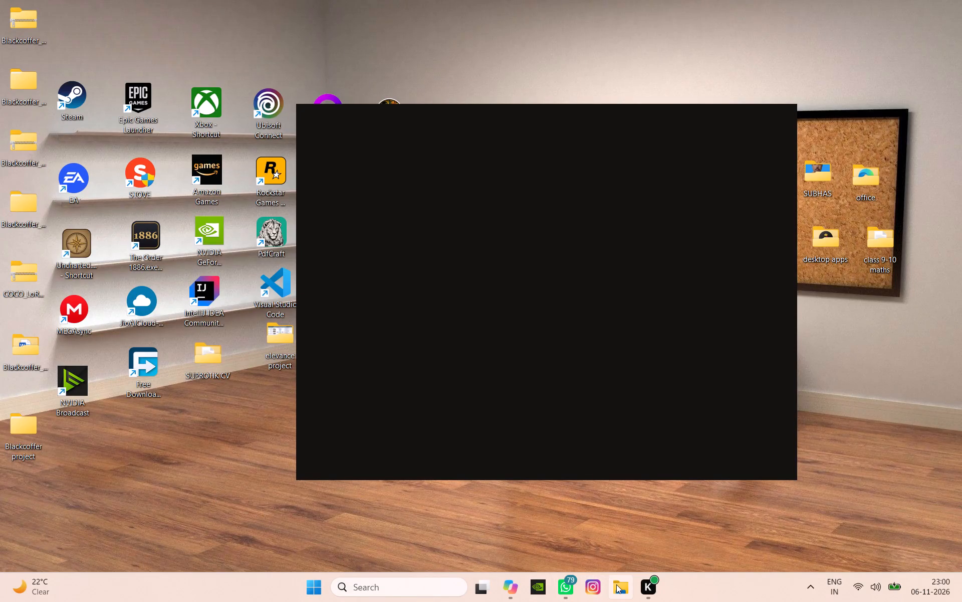
{"action": "left_click", "coordinate": [618, 577]}
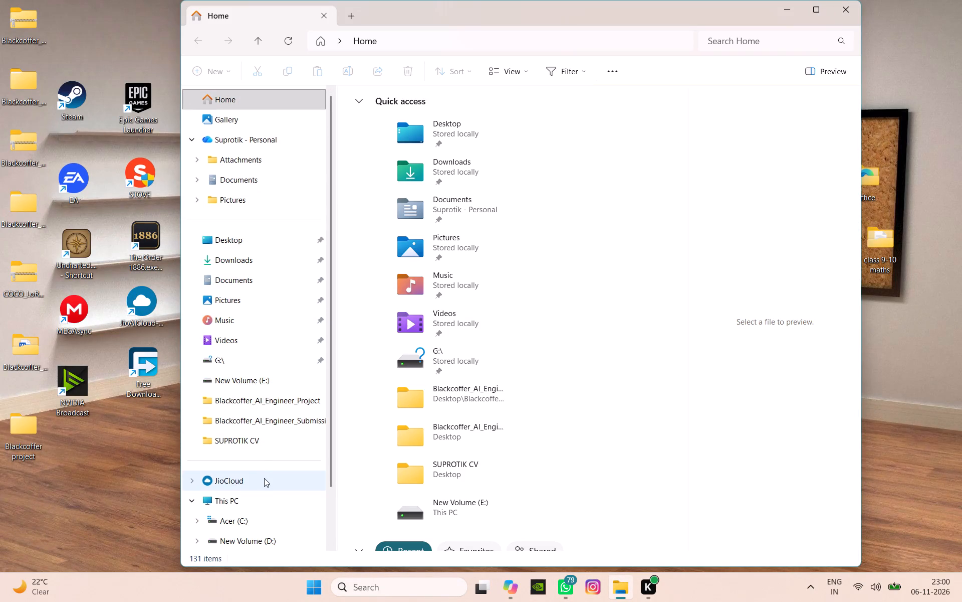
{"action": "left_click", "coordinate": [261, 246]}
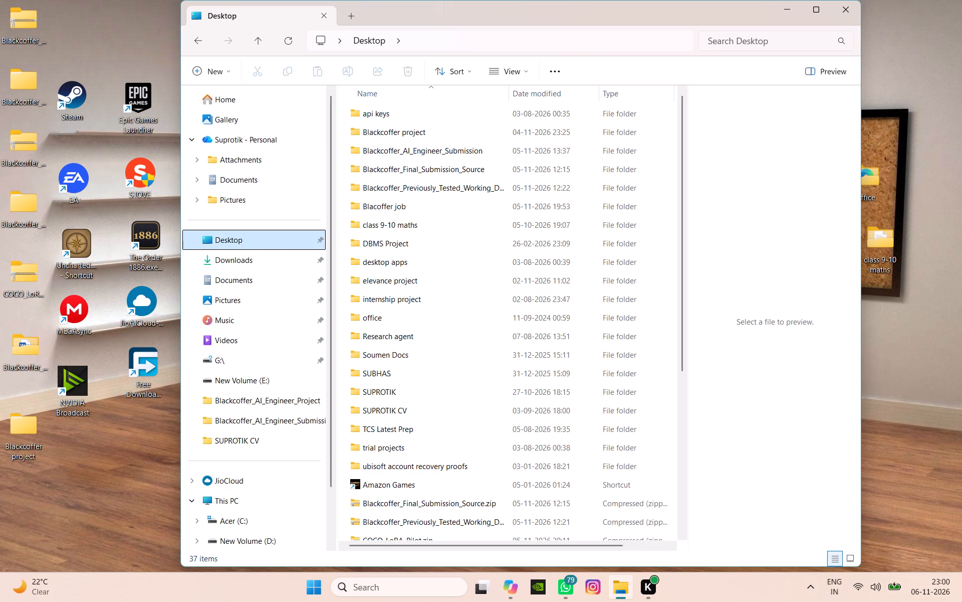
{"action": "left_click", "coordinate": [736, 39]}
{"action": "type", "text": "transacr"}
{"action": "key", "text": "BackSpace"}
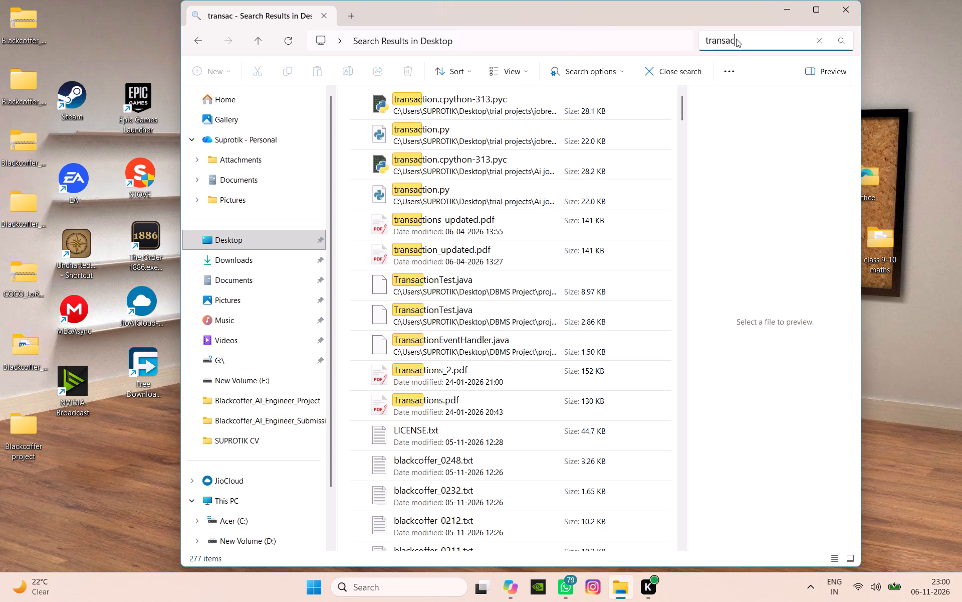
{"action": "scroll", "coordinate": [587, 136], "scroll_direction": "down", "scroll_amount": 5}
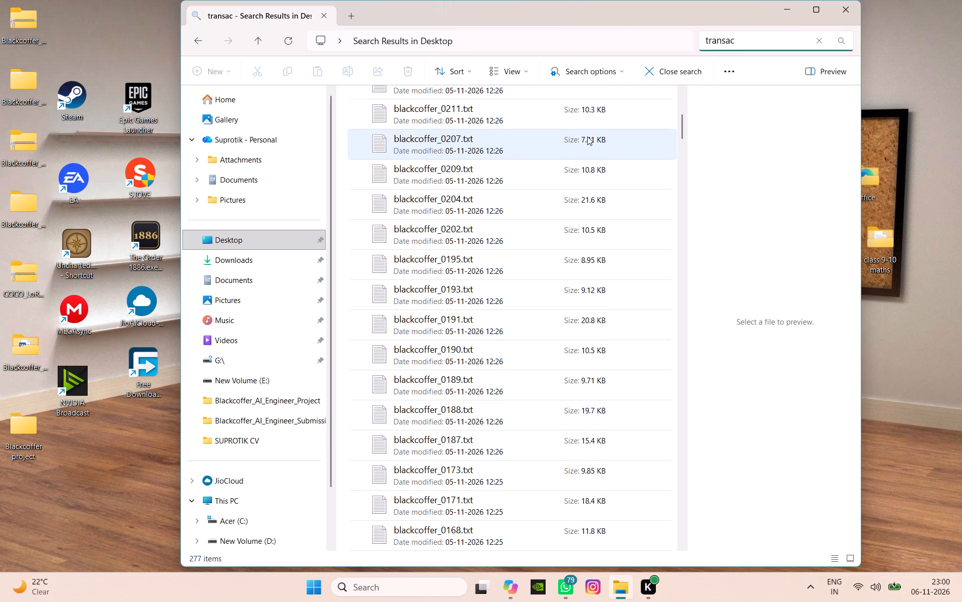
{"action": "scroll", "coordinate": [587, 136], "scroll_direction": "up", "scroll_amount": 5}
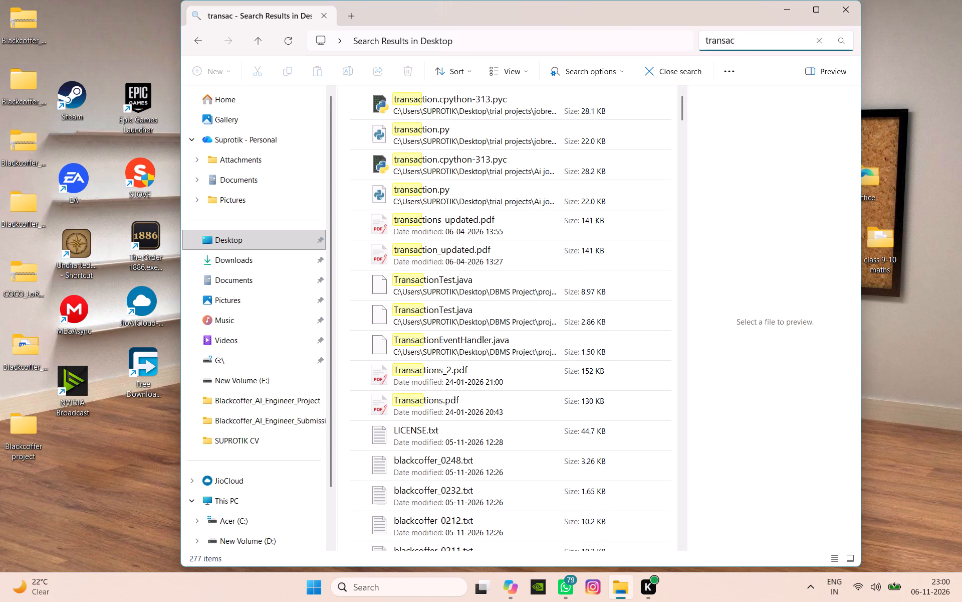
{"action": "type", "text": "tion"}
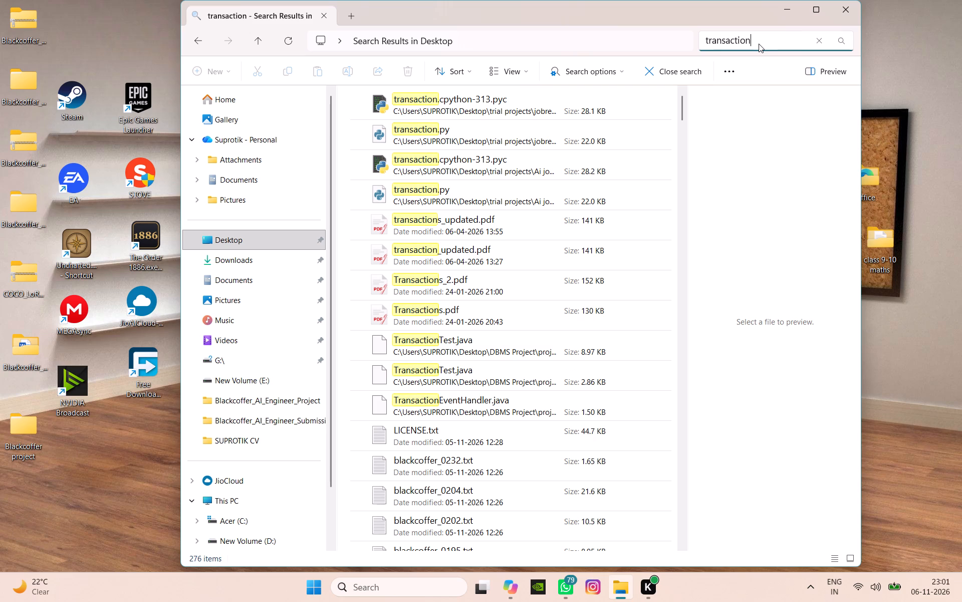
Narrow the Desktop search to transaction.xlsx, also trying the plural name transactions.xlsx.
{"action": "key", "text": "period"}
{"action": "key", "text": "x"}
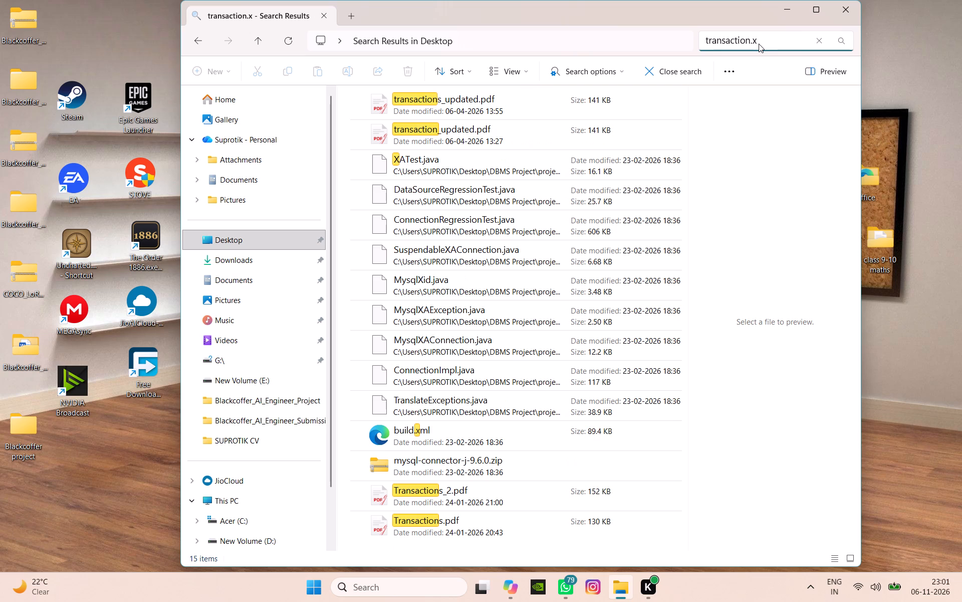
{"action": "key", "text": "l"}
{"action": "type", "text": "sx"}
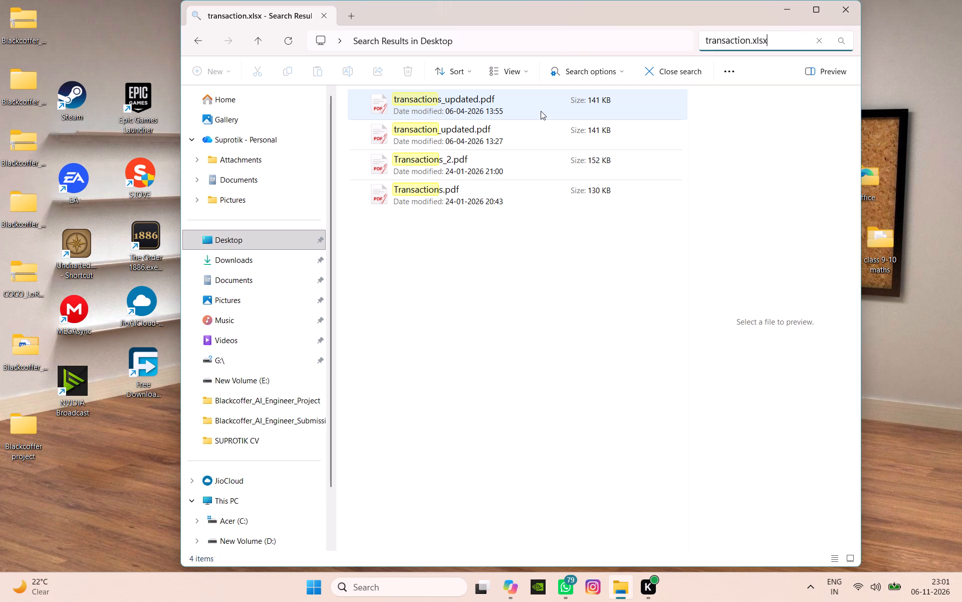
{"action": "left_click", "coordinate": [748, 34]}
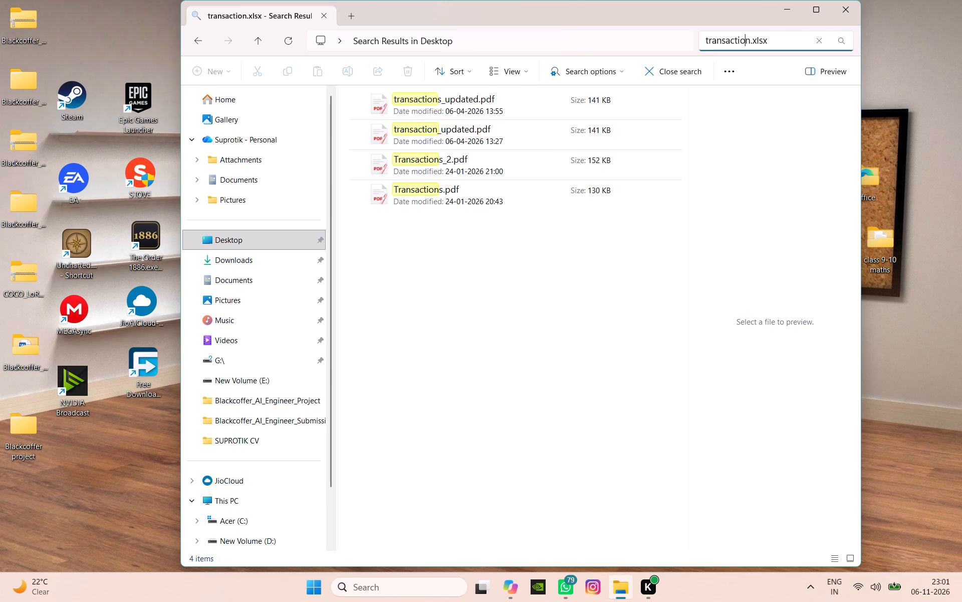
{"action": "left_click", "coordinate": [751, 35]}
{"action": "key", "text": "s"}
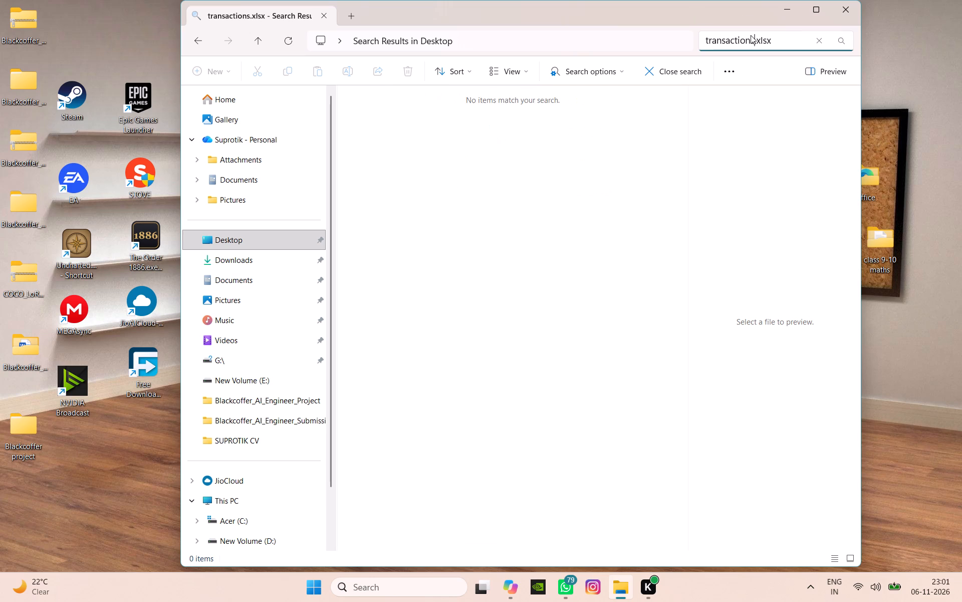
{"action": "key", "text": "BackSpace"}
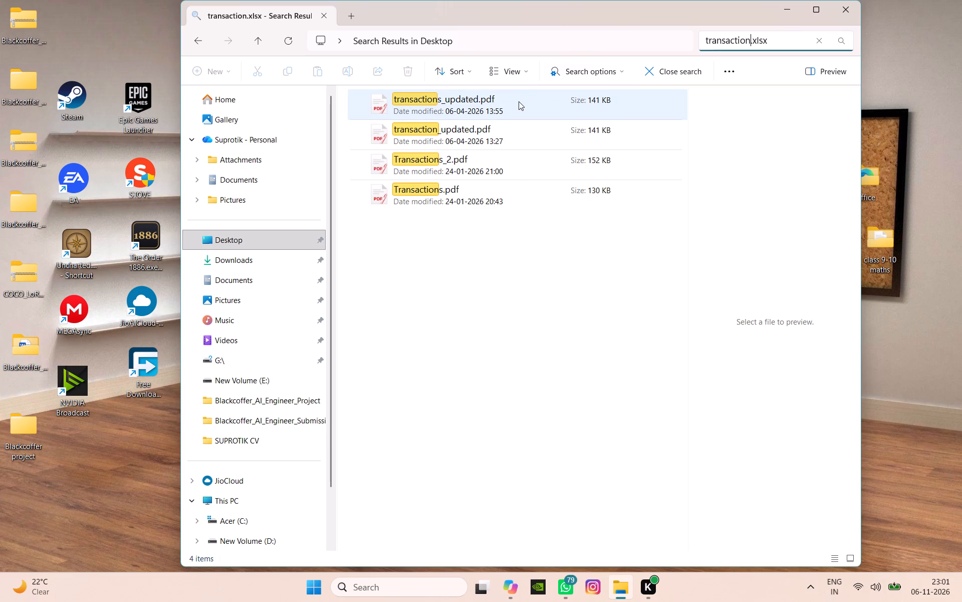
Open transactions_updated.pdf from the search results and examine the loan and repayment table and closing totals across both pages.
{"action": "double_click", "coordinate": [519, 101]}
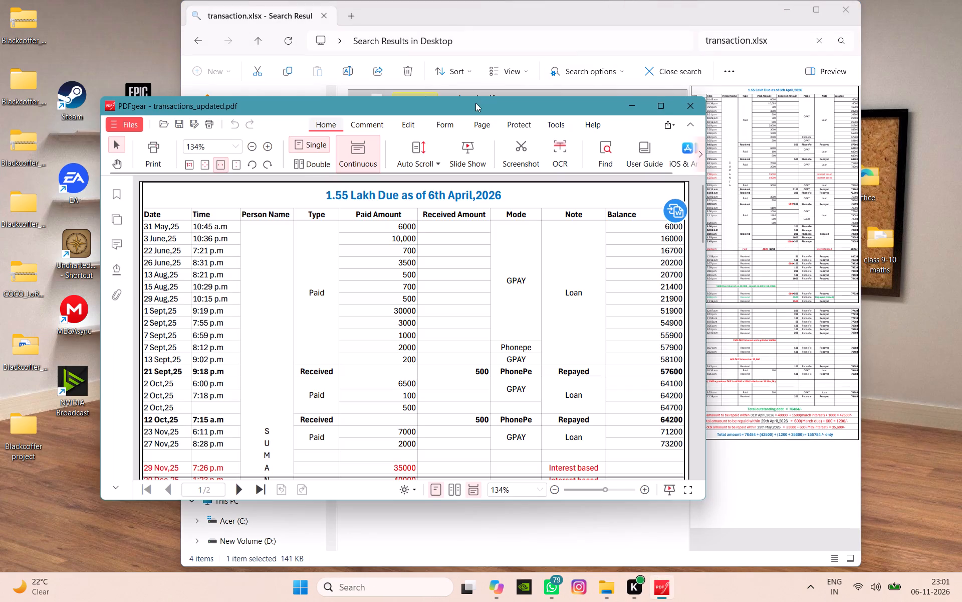
{"action": "scroll", "coordinate": [454, 216], "scroll_direction": "down", "scroll_amount": 20}
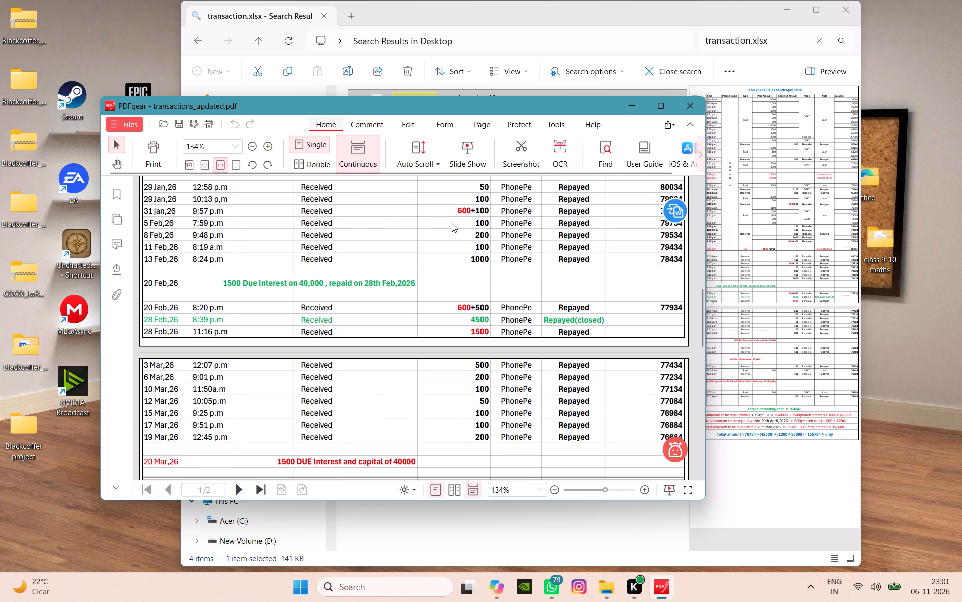
{"action": "scroll", "coordinate": [452, 223], "scroll_direction": "down", "scroll_amount": 13}
{"action": "scroll", "coordinate": [452, 223], "scroll_direction": "up", "scroll_amount": 4}
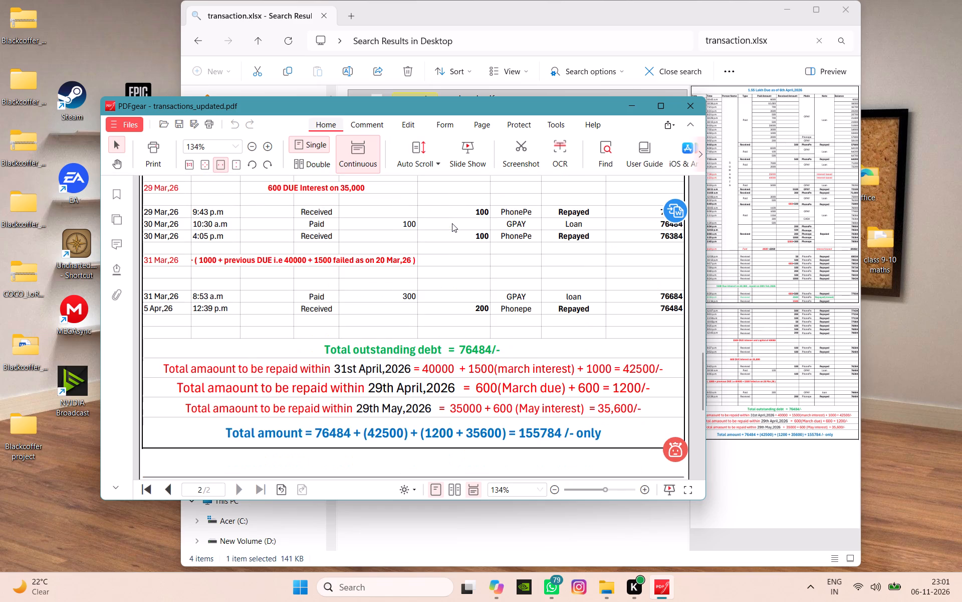
{"action": "scroll", "coordinate": [452, 223], "scroll_direction": "up", "scroll_amount": 12}
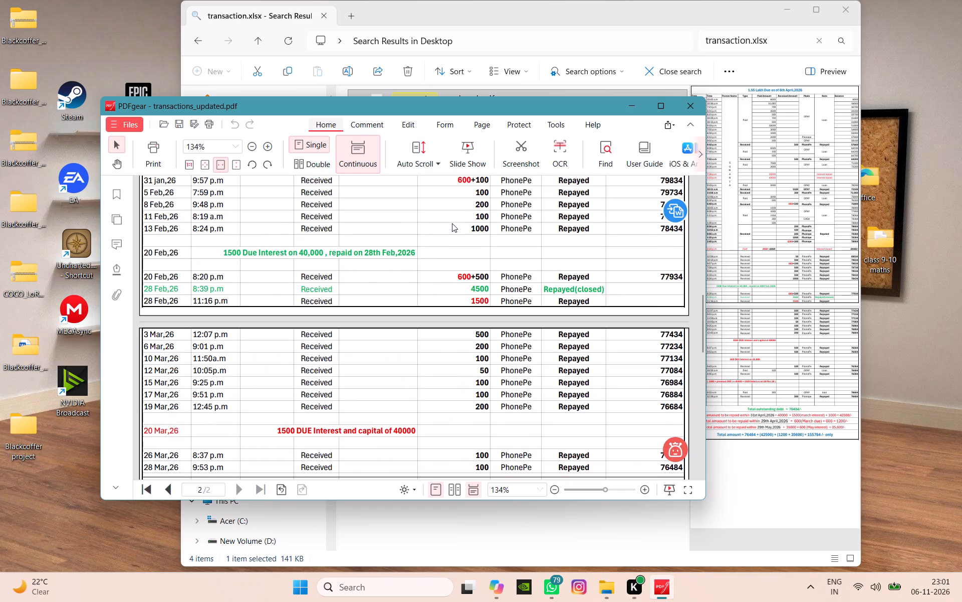
{"action": "scroll", "coordinate": [452, 223], "scroll_direction": "up", "scroll_amount": 20}
{"action": "scroll", "coordinate": [452, 223], "scroll_direction": "up", "scroll_amount": 4}
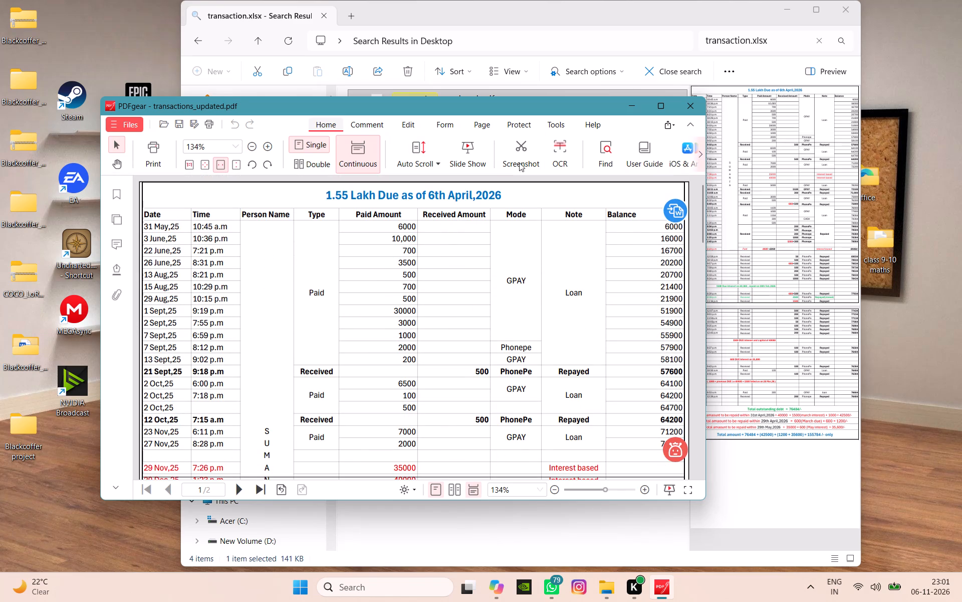
{"action": "left_click", "coordinate": [630, 102]}
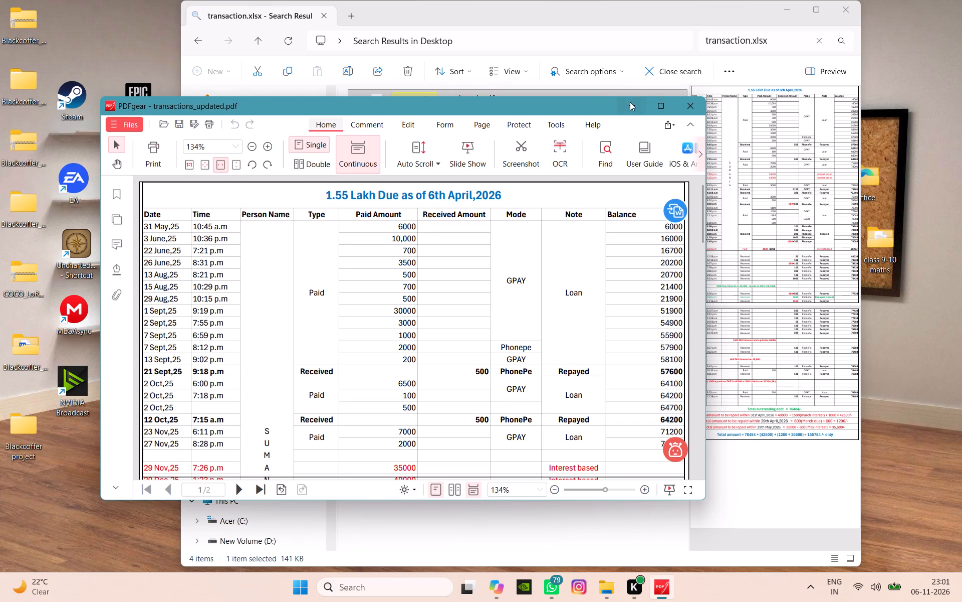
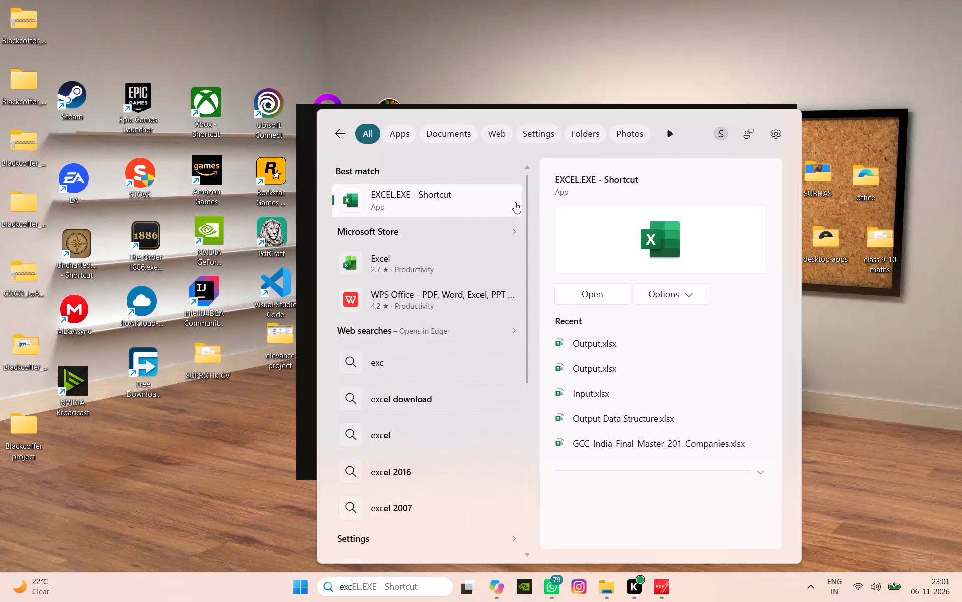
Launch Excel from the search results and maximize its window.
{"action": "left_click", "coordinate": [460, 196]}
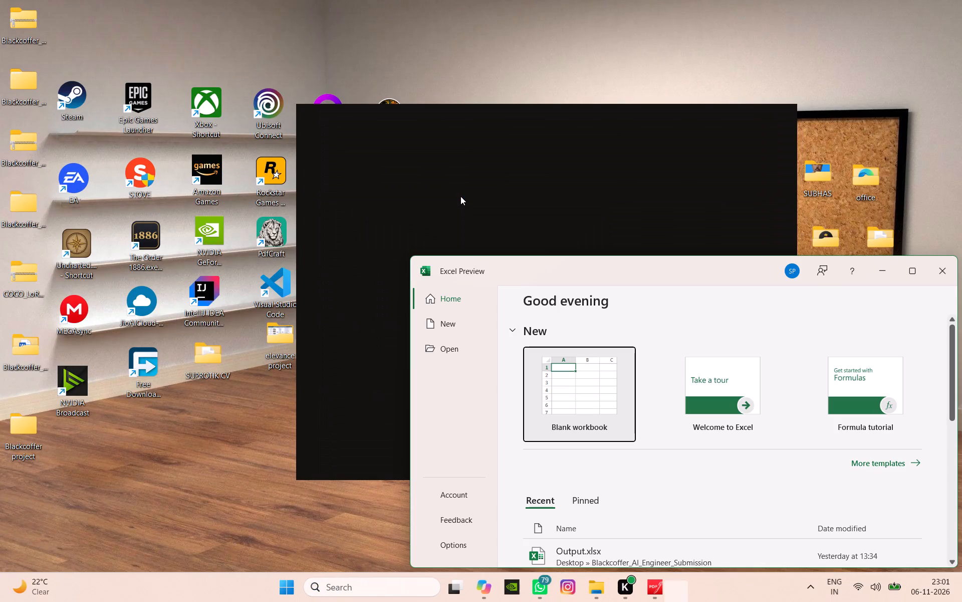
{"action": "left_click", "coordinate": [906, 272]}
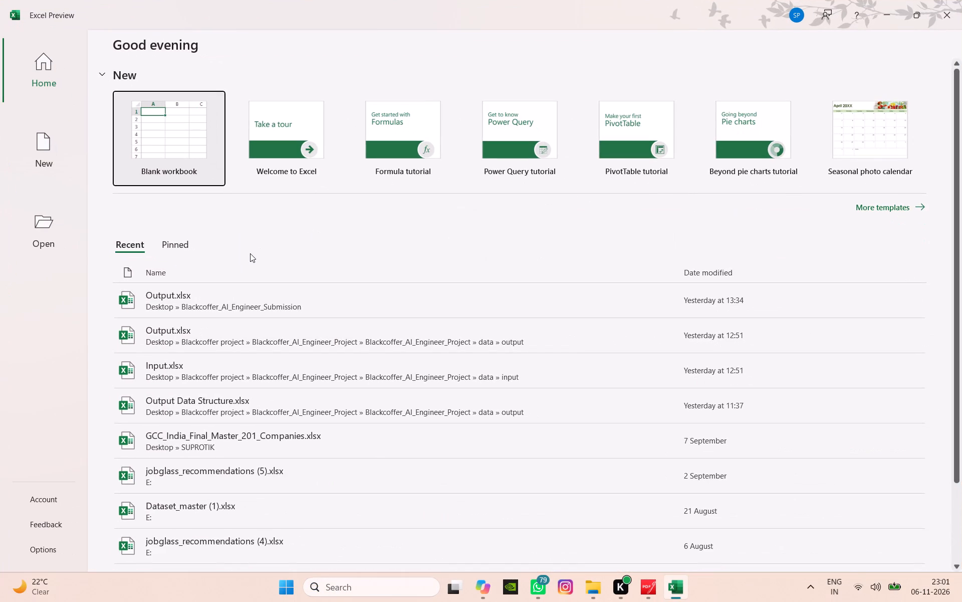
Find Transaction.xlsx, stored in the OneDrive Documents folder, among the older recent workbooks and open it.
{"action": "scroll", "coordinate": [250, 253], "scroll_direction": "down", "scroll_amount": 1}
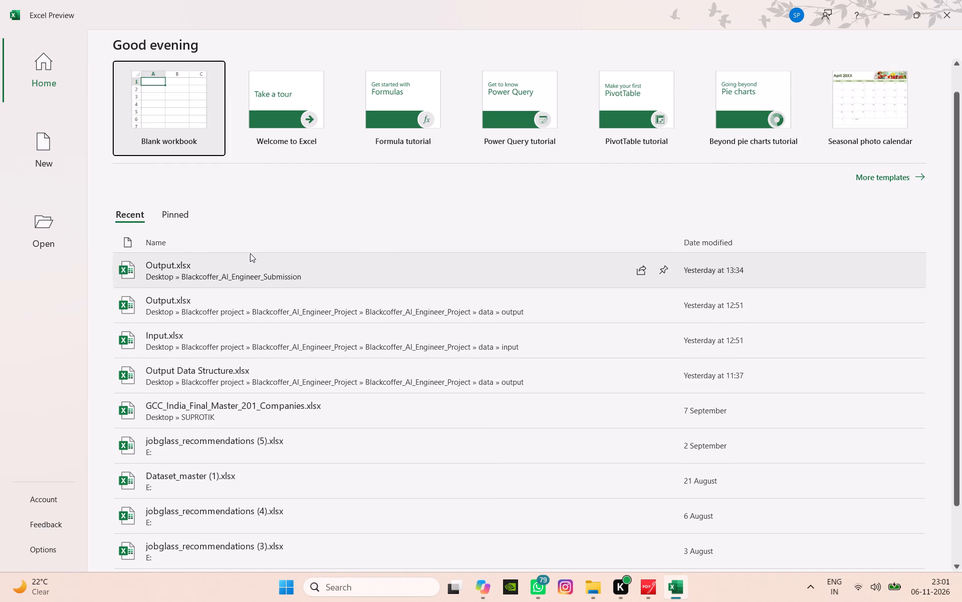
{"action": "scroll", "coordinate": [250, 253], "scroll_direction": "down", "scroll_amount": 3}
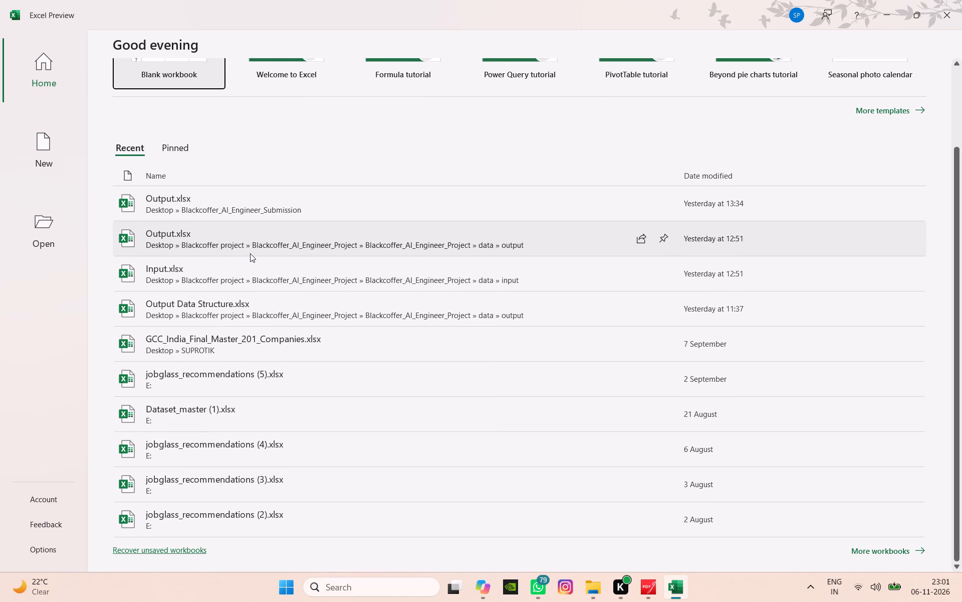
{"action": "scroll", "coordinate": [250, 253], "scroll_direction": "down", "scroll_amount": 3}
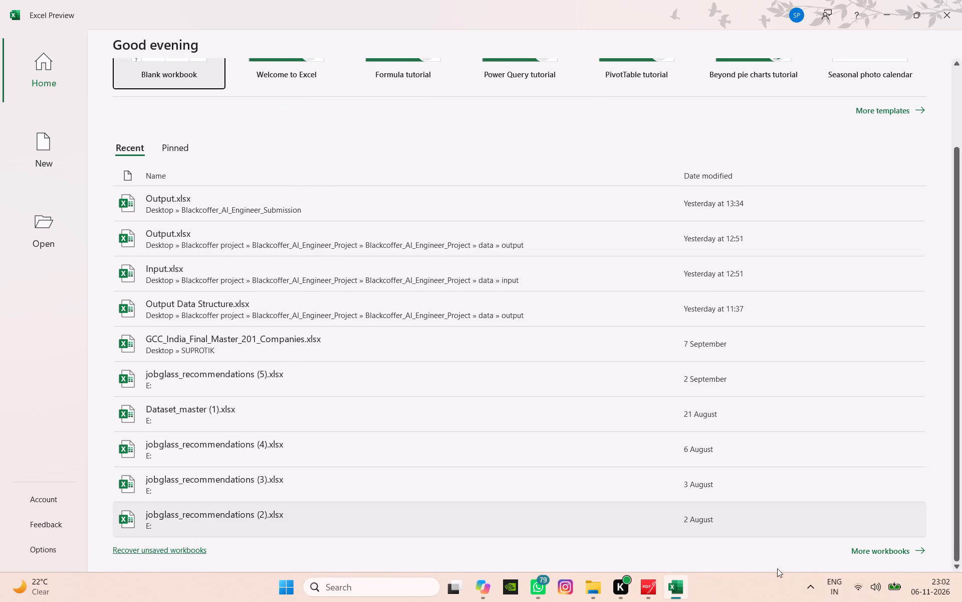
{"action": "left_click", "coordinate": [871, 550]}
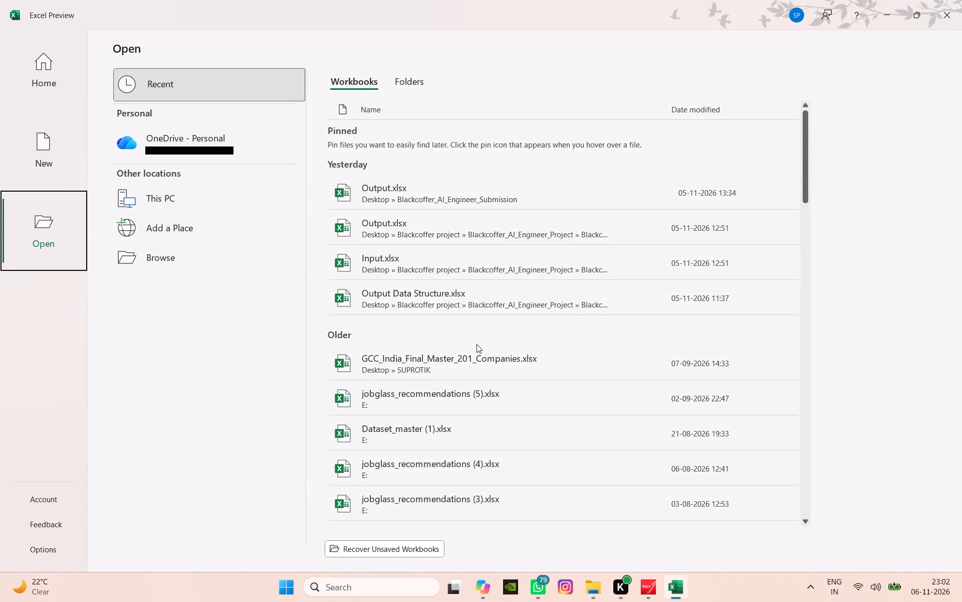
{"action": "scroll", "coordinate": [476, 344], "scroll_direction": "down", "scroll_amount": 12}
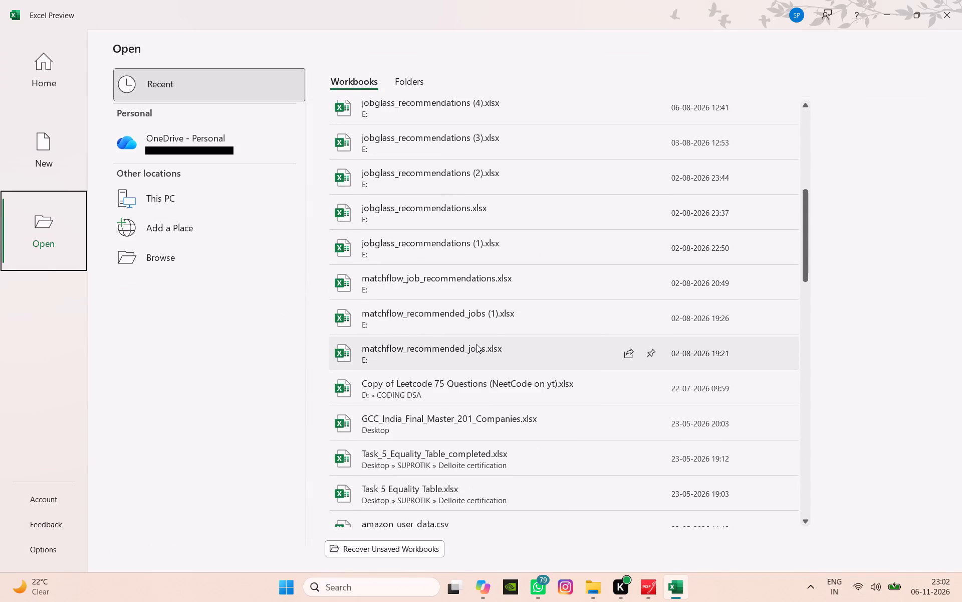
{"action": "scroll", "coordinate": [476, 344], "scroll_direction": "down", "scroll_amount": 2}
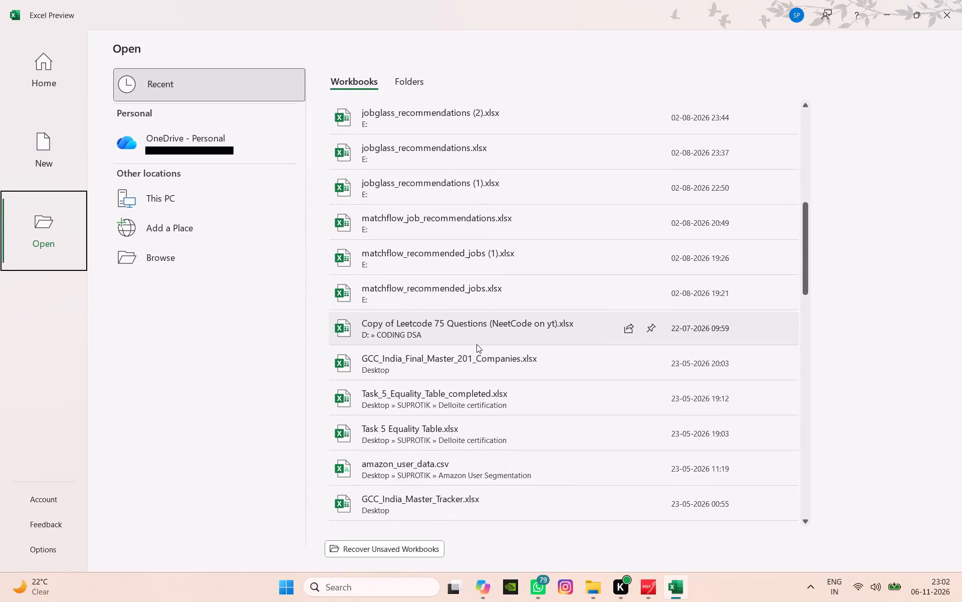
{"action": "scroll", "coordinate": [476, 344], "scroll_direction": "down", "scroll_amount": 4}
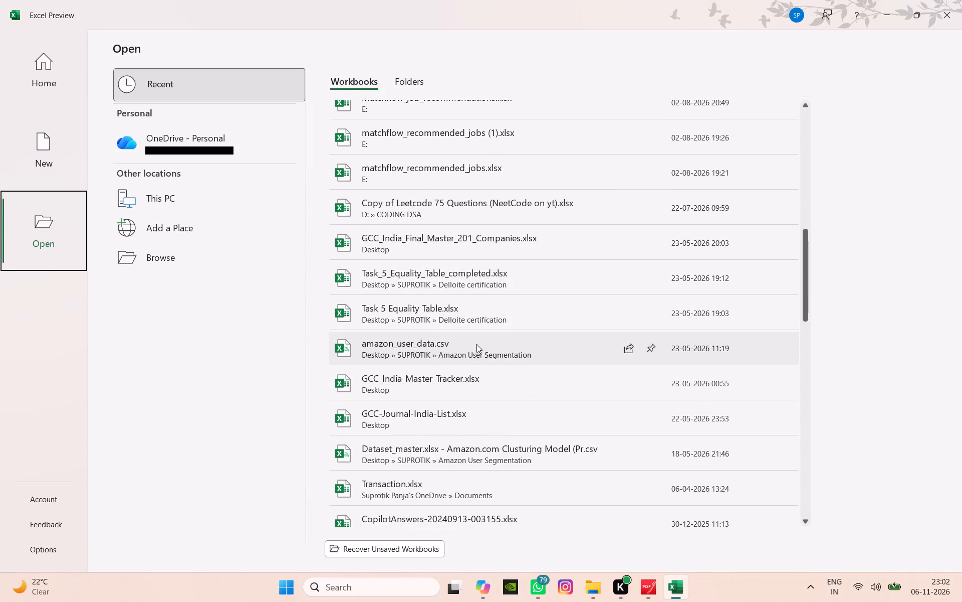
{"action": "scroll", "coordinate": [476, 344], "scroll_direction": "down", "scroll_amount": 3}
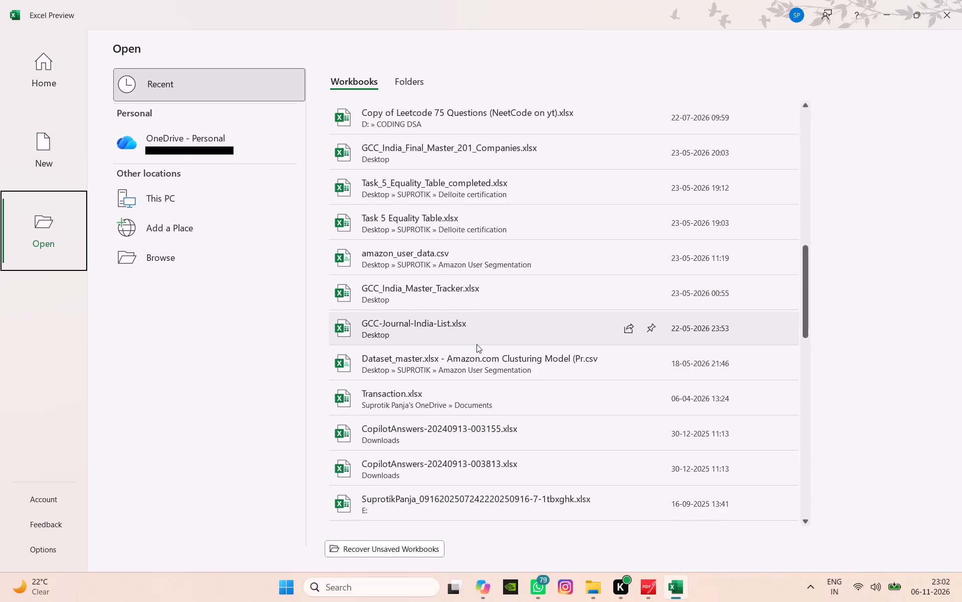
{"action": "left_click", "coordinate": [449, 398]}
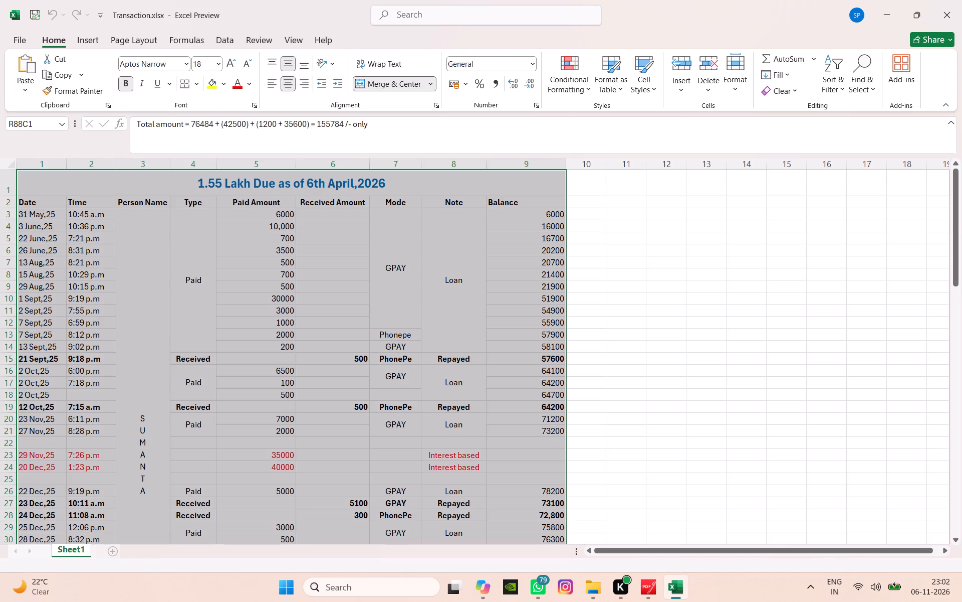
Examine the loan and repayment rows and the closing totals on Sheet1, clearing the table selection.
{"action": "scroll", "coordinate": [449, 398], "scroll_direction": "down", "scroll_amount": 18}
{"action": "scroll", "coordinate": [449, 398], "scroll_direction": "down", "scroll_amount": 6}
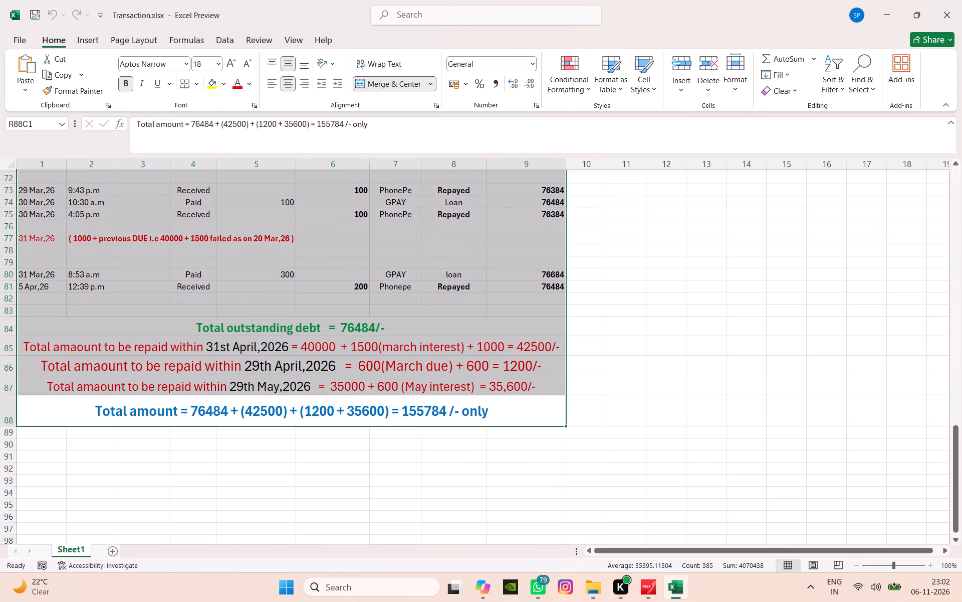
{"action": "scroll", "coordinate": [449, 398], "scroll_direction": "up", "scroll_amount": 17}
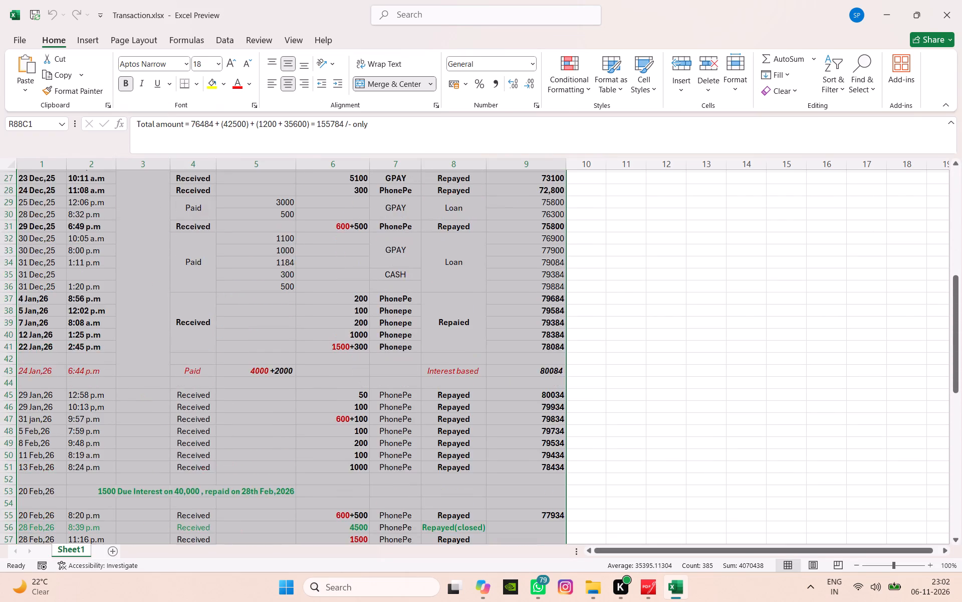
{"action": "scroll", "coordinate": [450, 398], "scroll_direction": "up", "scroll_amount": 13}
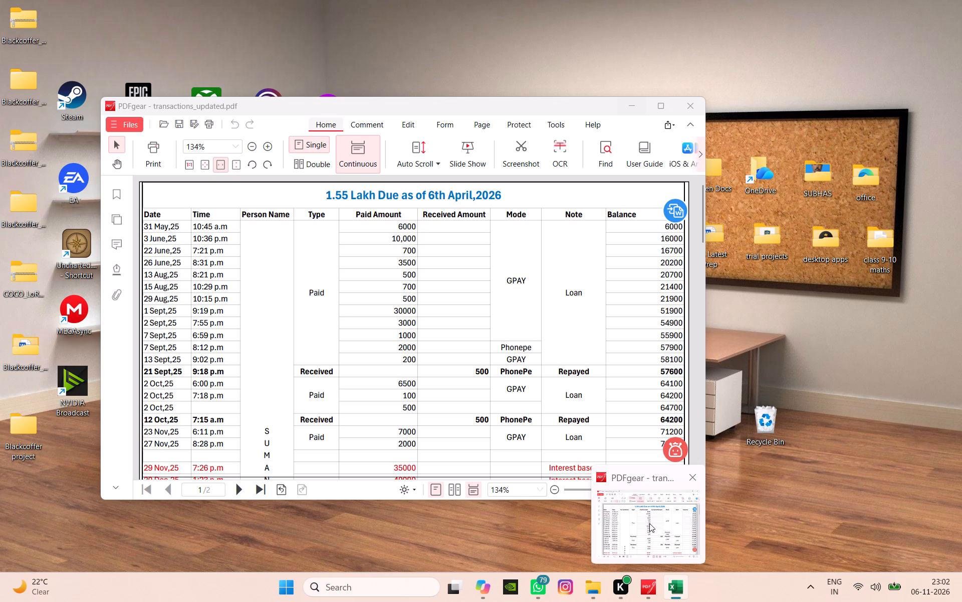
{"action": "left_click", "coordinate": [641, 364]}
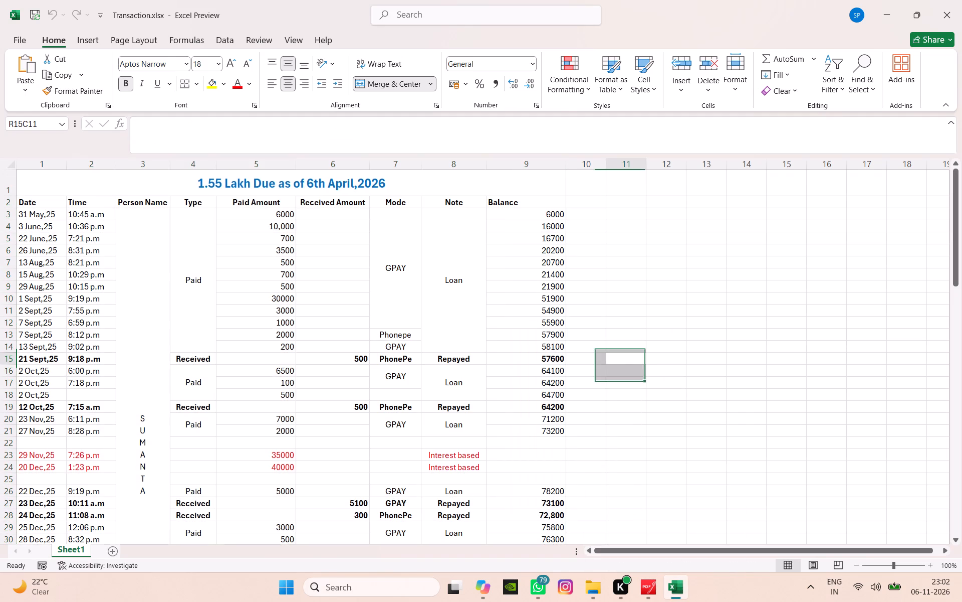
{"action": "scroll", "coordinate": [485, 369], "scroll_direction": "down", "scroll_amount": 19}
{"action": "scroll", "coordinate": [484, 369], "scroll_direction": "down", "scroll_amount": 5}
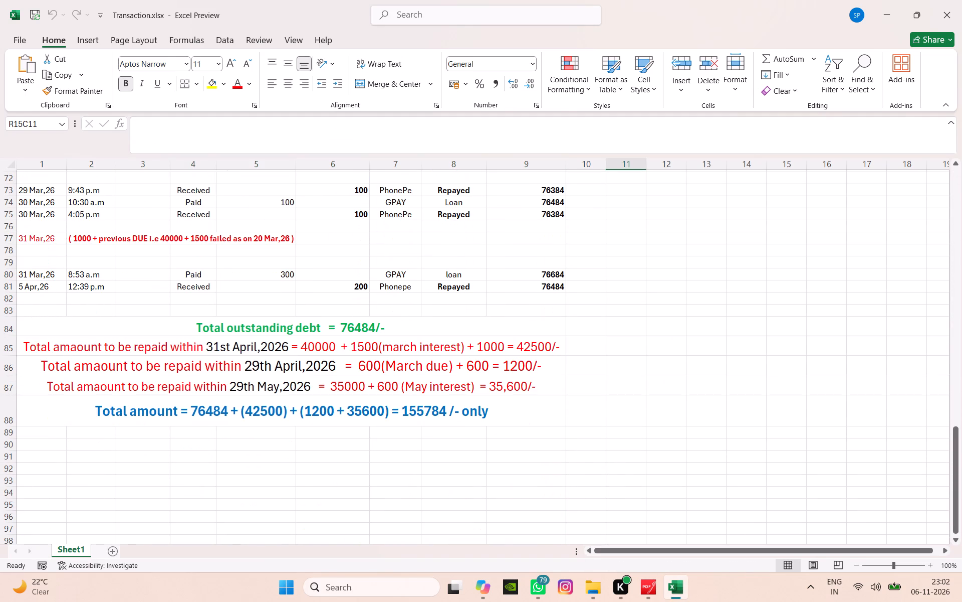
{"action": "scroll", "coordinate": [484, 369], "scroll_direction": "up", "scroll_amount": 1}
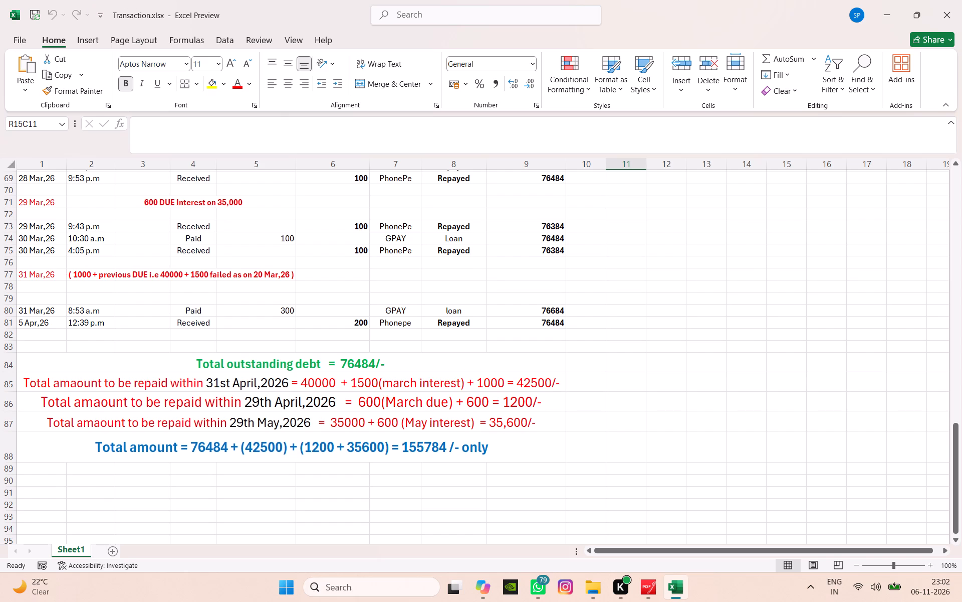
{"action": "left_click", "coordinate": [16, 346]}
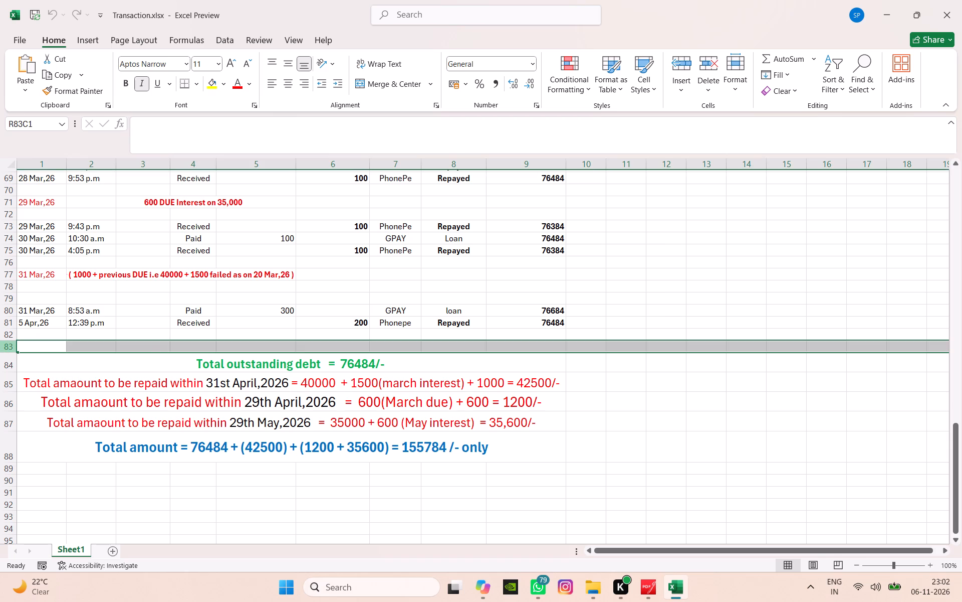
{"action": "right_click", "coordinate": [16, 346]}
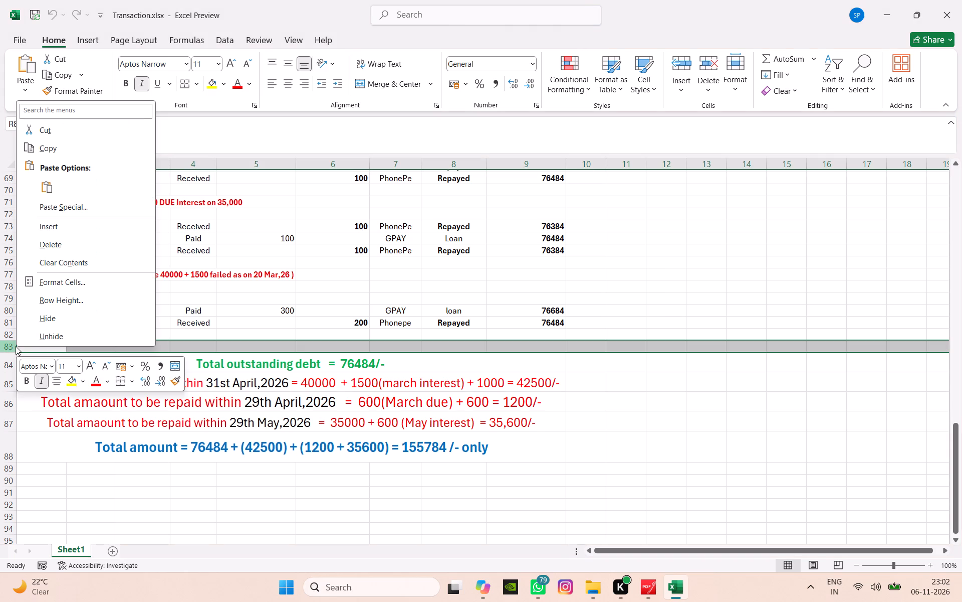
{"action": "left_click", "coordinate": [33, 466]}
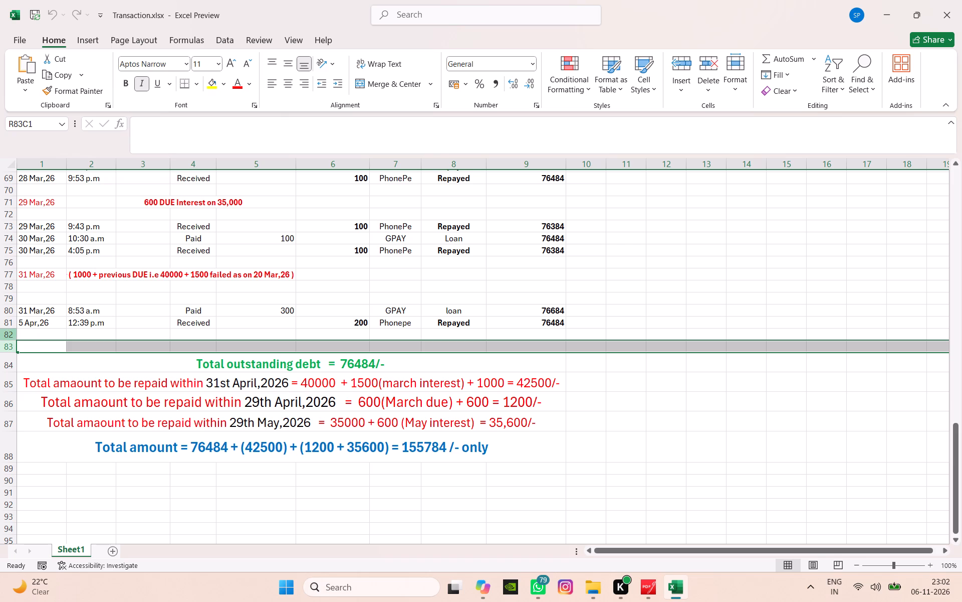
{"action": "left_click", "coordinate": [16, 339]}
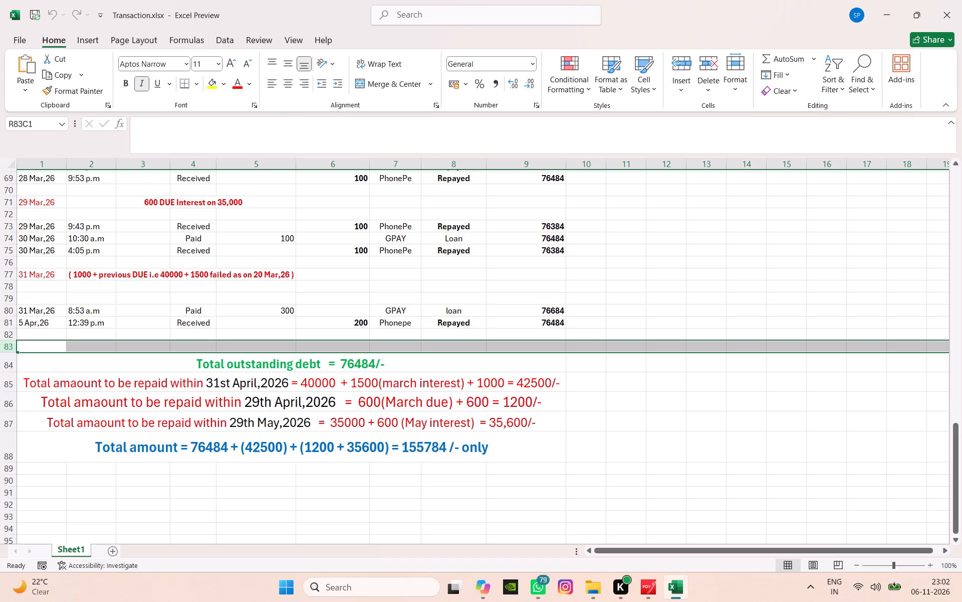
Insert five blank rows between the 5 Apr,26 entry and the Total outstanding debt line, working down from row 82 to row 85.
{"action": "right_click", "coordinate": [13, 340]}
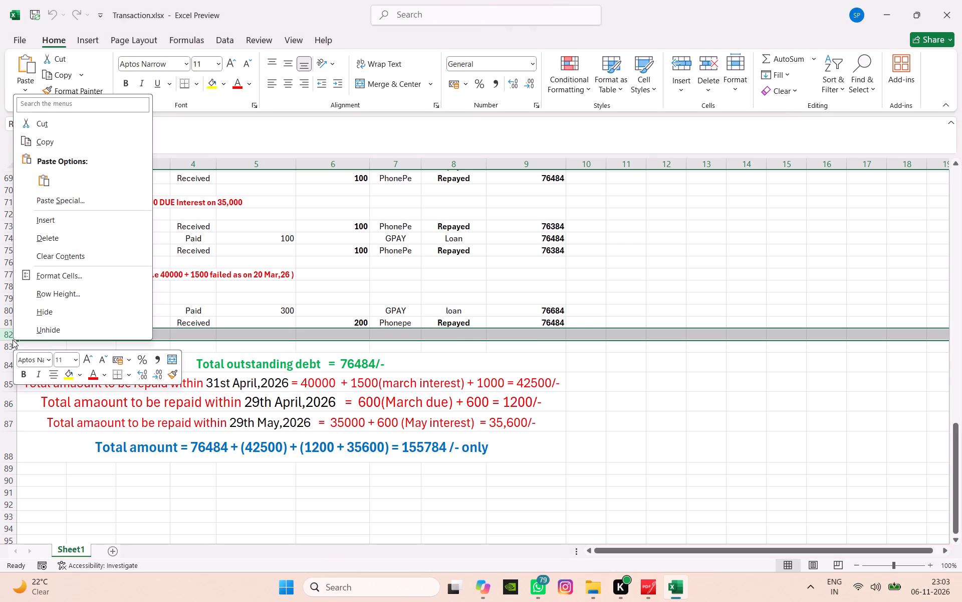
{"action": "left_click", "coordinate": [47, 216]}
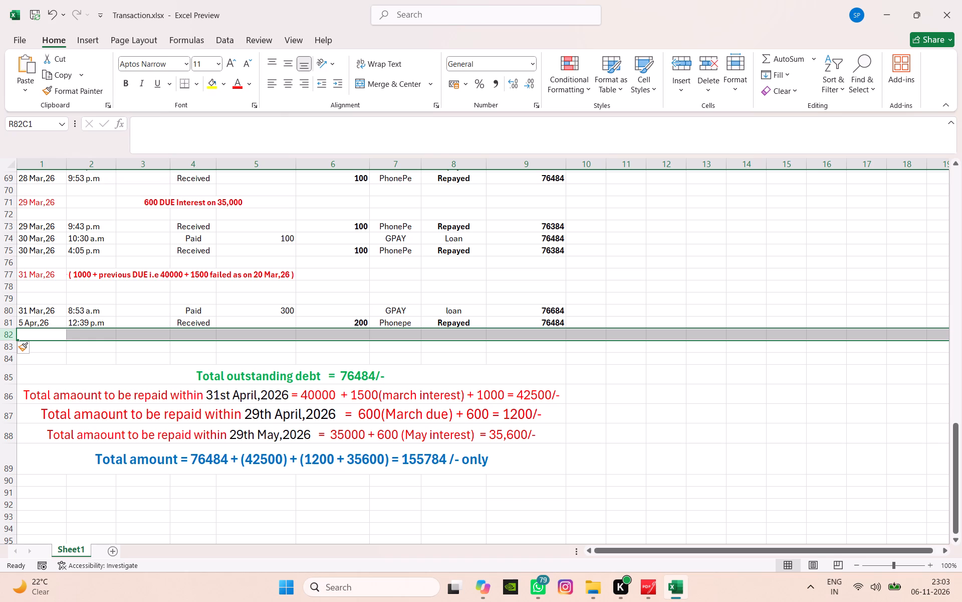
{"action": "left_click", "coordinate": [700, 480]}
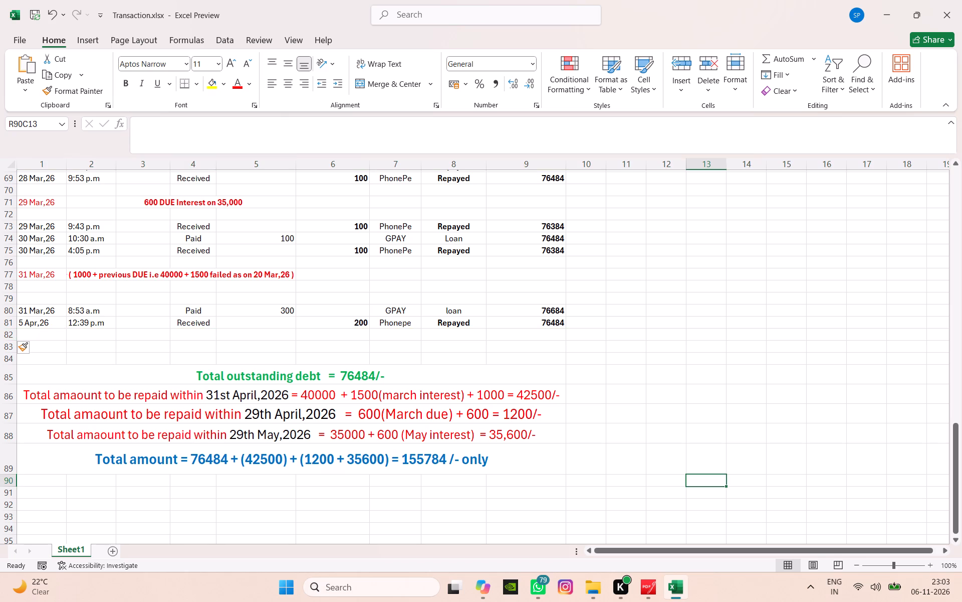
{"action": "right_click", "coordinate": [12, 340]}
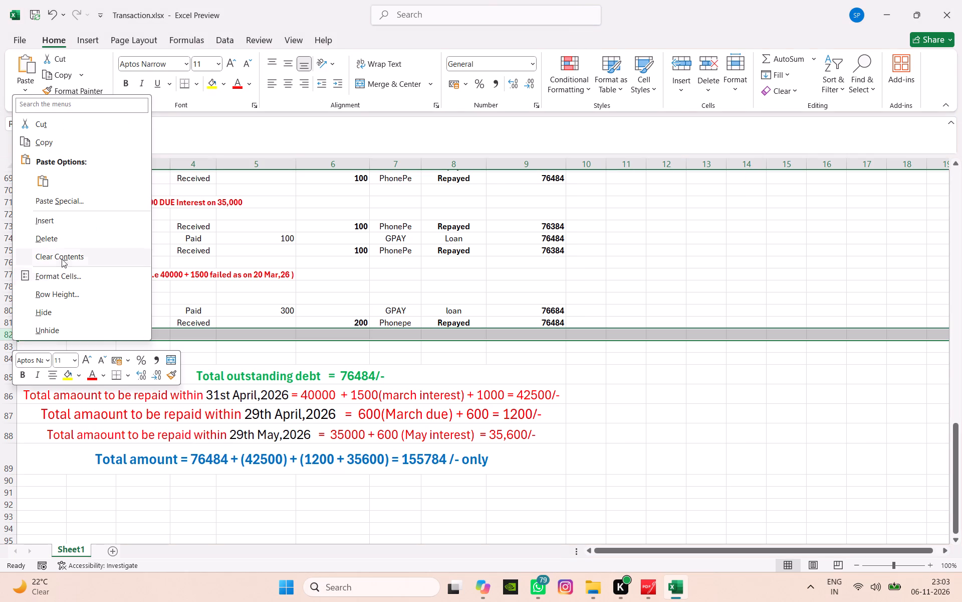
{"action": "left_click", "coordinate": [56, 225]}
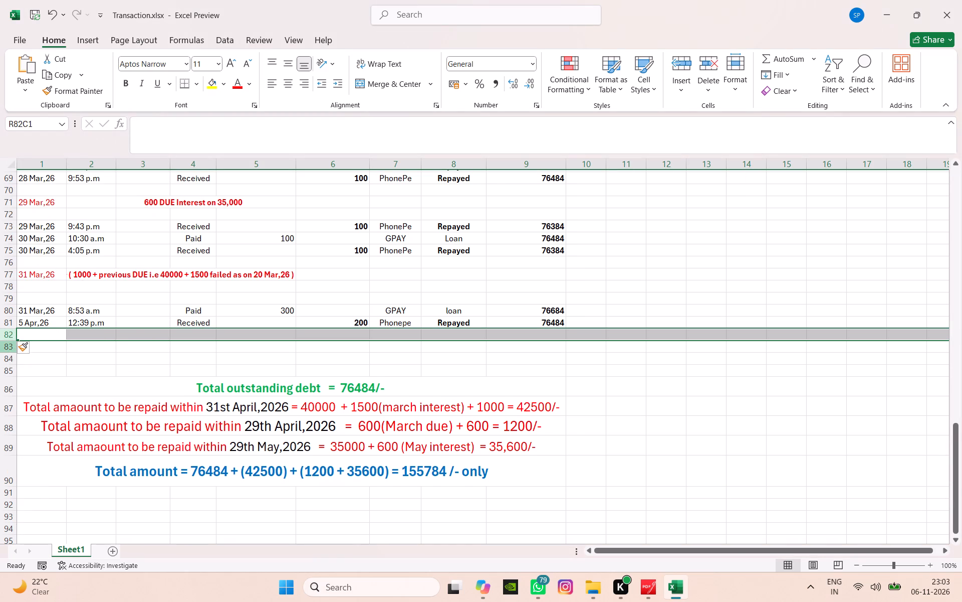
{"action": "right_click", "coordinate": [11, 353]}
{"action": "left_click", "coordinate": [65, 230]}
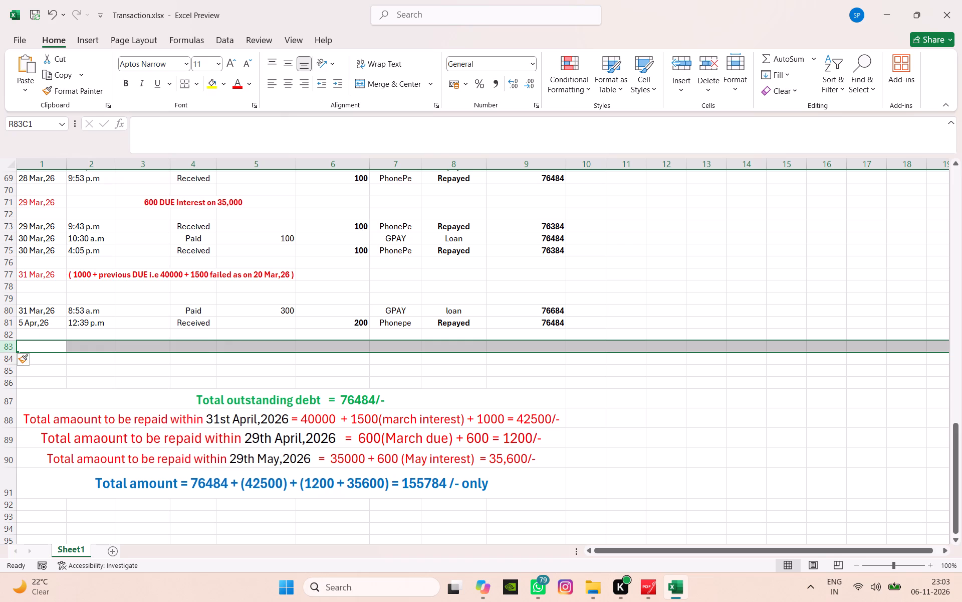
{"action": "right_click", "coordinate": [8, 365]}
{"action": "left_click", "coordinate": [69, 248]}
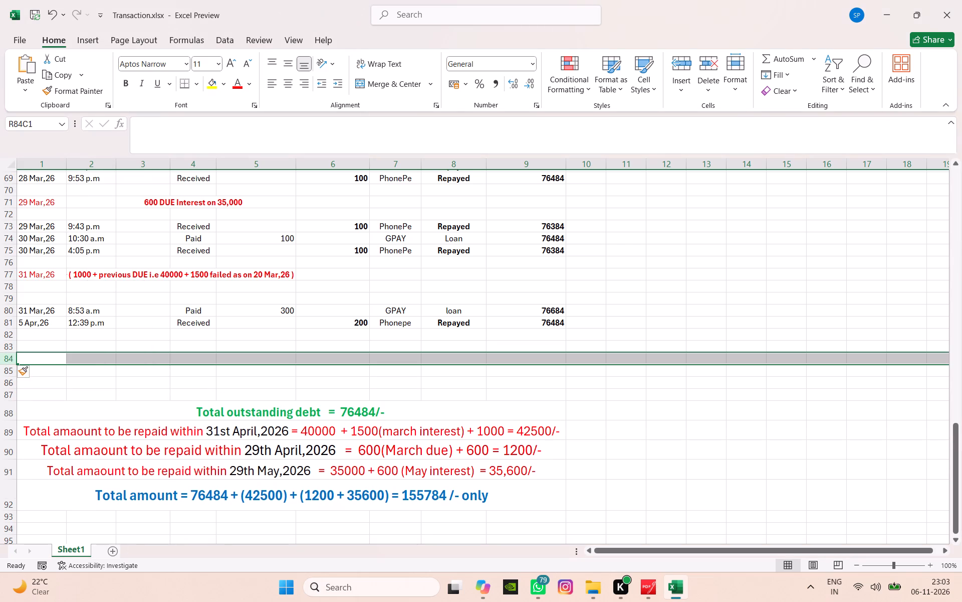
{"action": "right_click", "coordinate": [12, 377]}
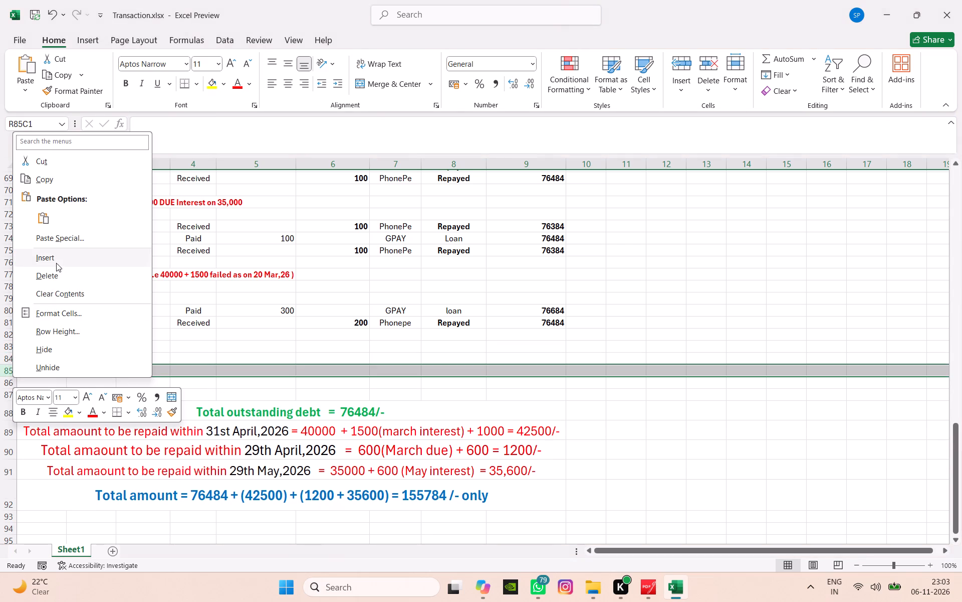
{"action": "left_click", "coordinate": [56, 263]}
Insert five more blank rows above the Total outstanding debt line, starting at row 86 and continuing at rows 87 and 88.
{"action": "scroll", "coordinate": [375, 344], "scroll_direction": "up", "scroll_amount": 20}
{"action": "scroll", "coordinate": [375, 344], "scroll_direction": "up", "scroll_amount": 1}
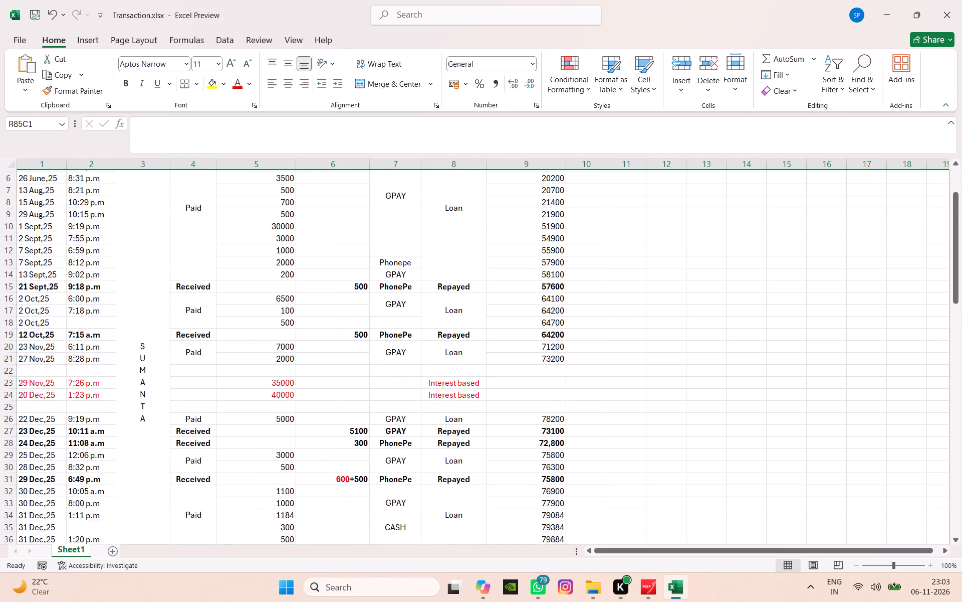
{"action": "scroll", "coordinate": [375, 344], "scroll_direction": "up", "scroll_amount": 10}
{"action": "scroll", "coordinate": [375, 344], "scroll_direction": "down", "scroll_amount": 18}
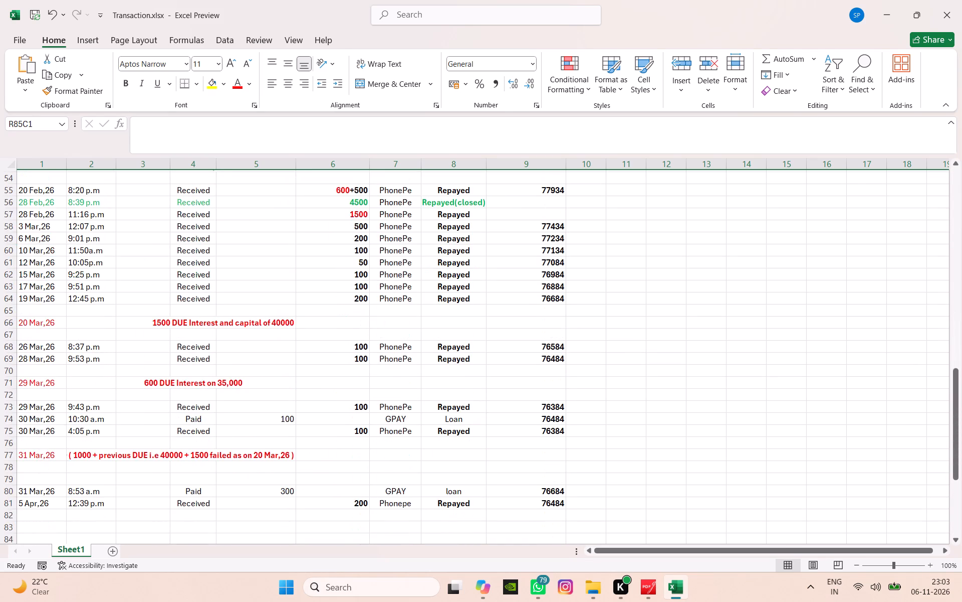
{"action": "scroll", "coordinate": [375, 344], "scroll_direction": "down", "scroll_amount": 6}
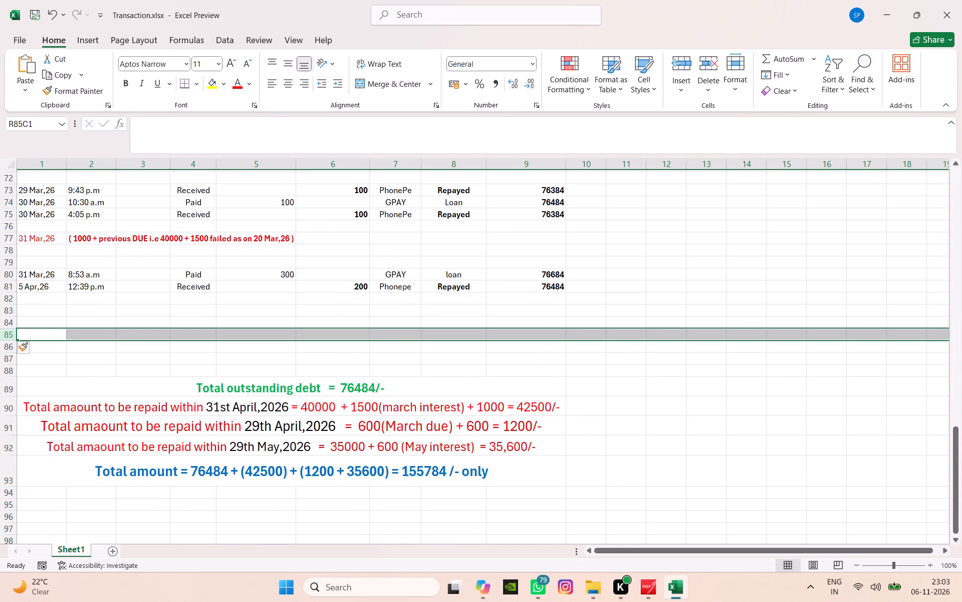
{"action": "right_click", "coordinate": [11, 354]}
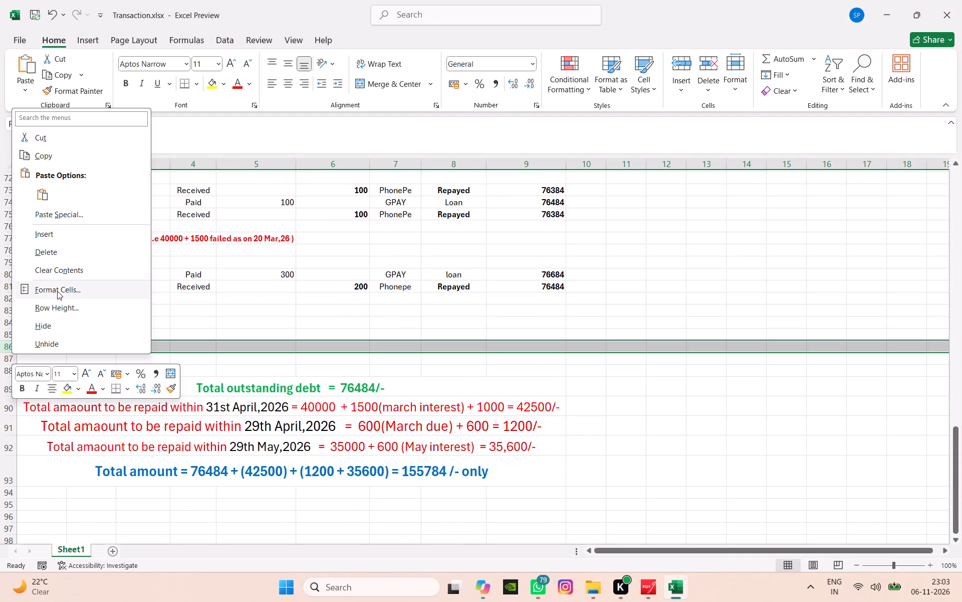
{"action": "left_click", "coordinate": [58, 236]}
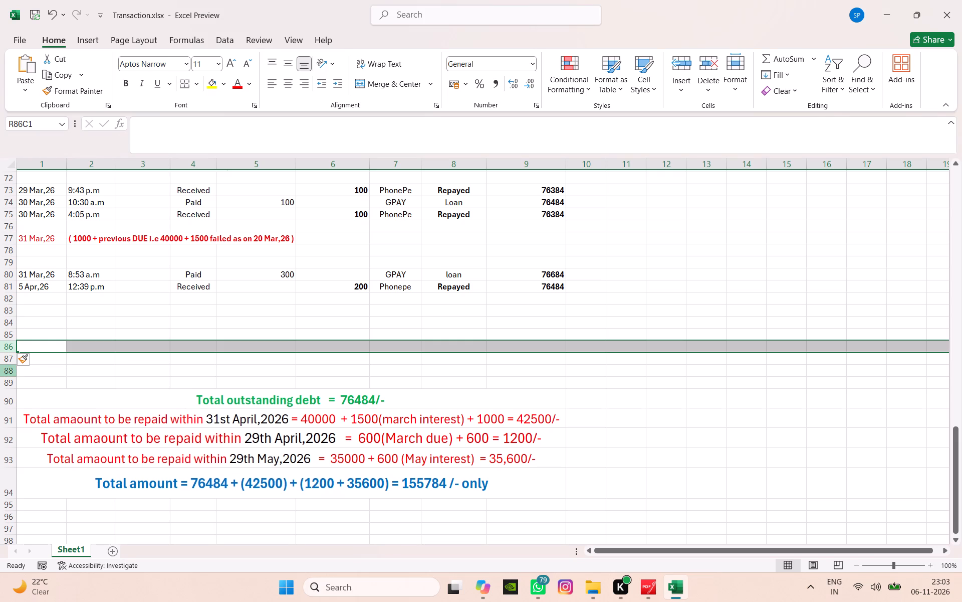
{"action": "right_click", "coordinate": [12, 366]}
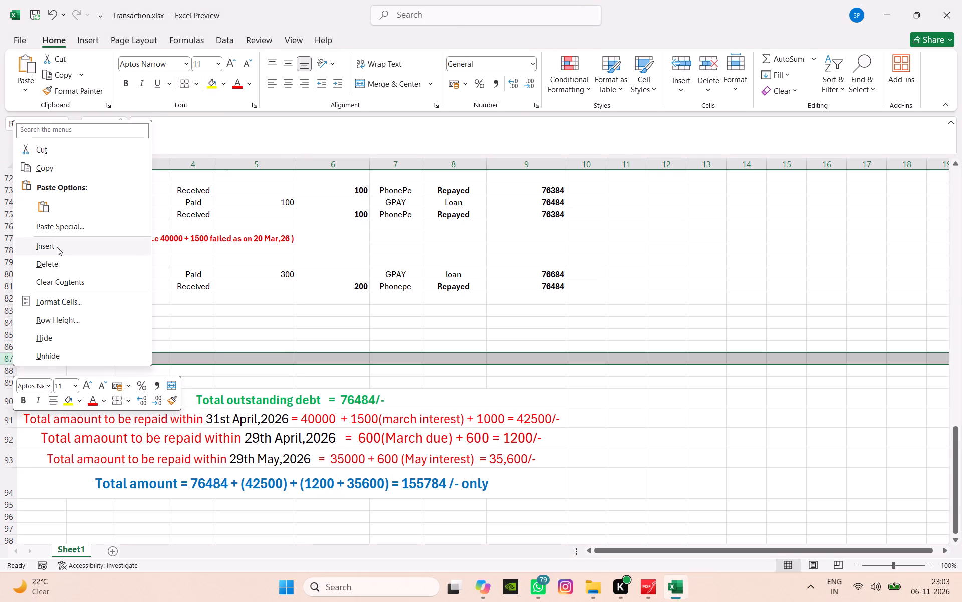
{"action": "left_click", "coordinate": [57, 247]}
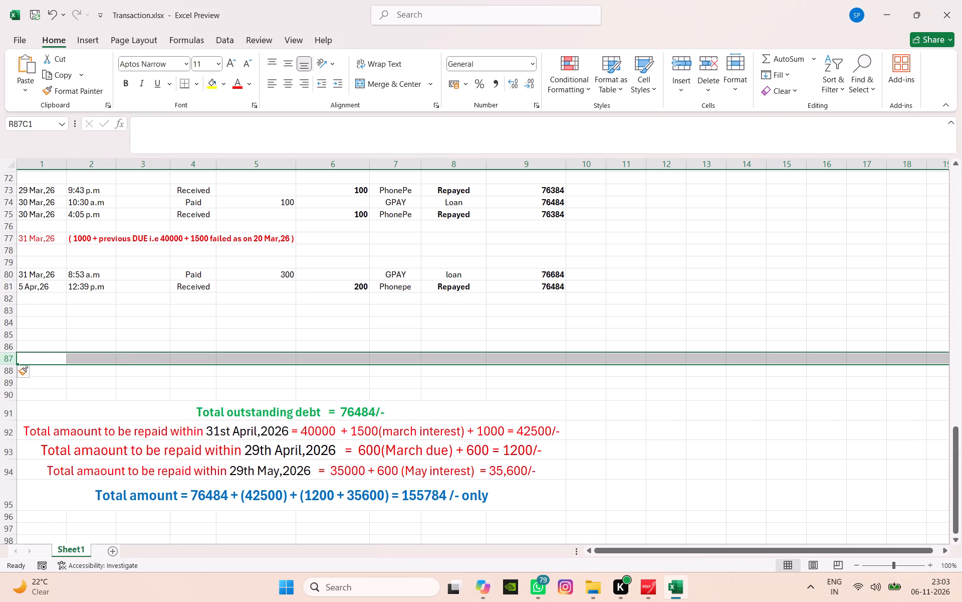
{"action": "right_click", "coordinate": [14, 379]}
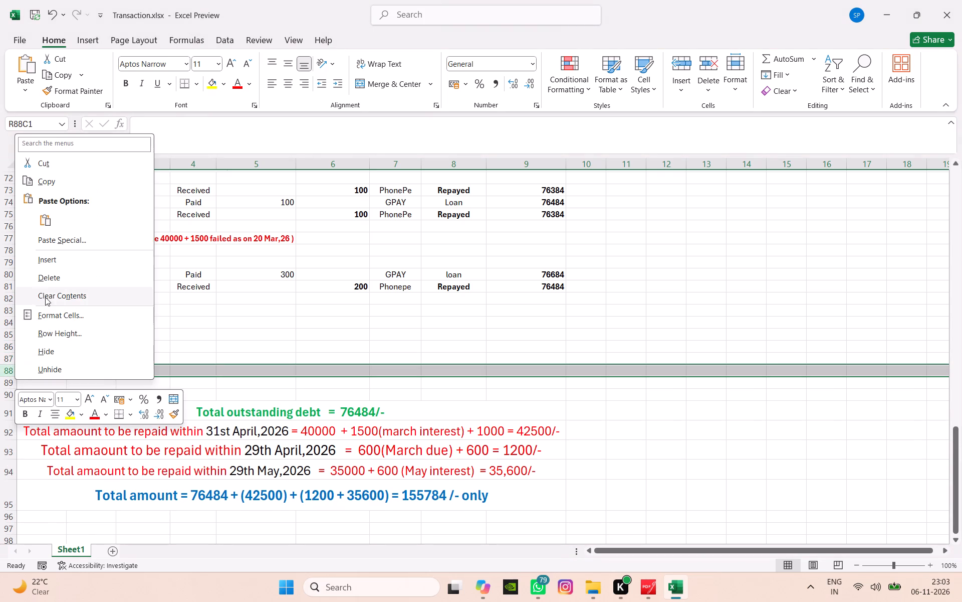
{"action": "left_click", "coordinate": [55, 264]}
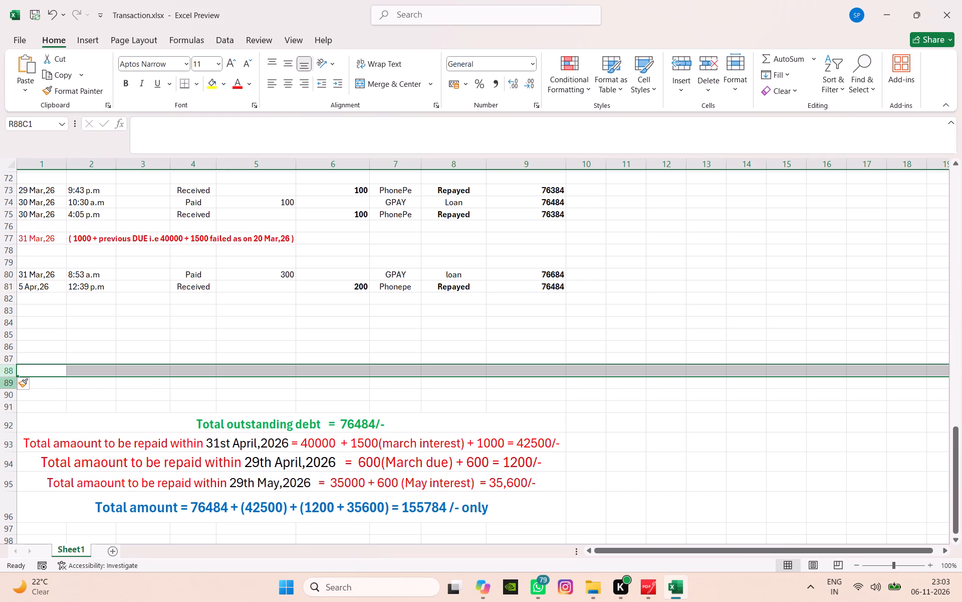
{"action": "right_click", "coordinate": [11, 377]}
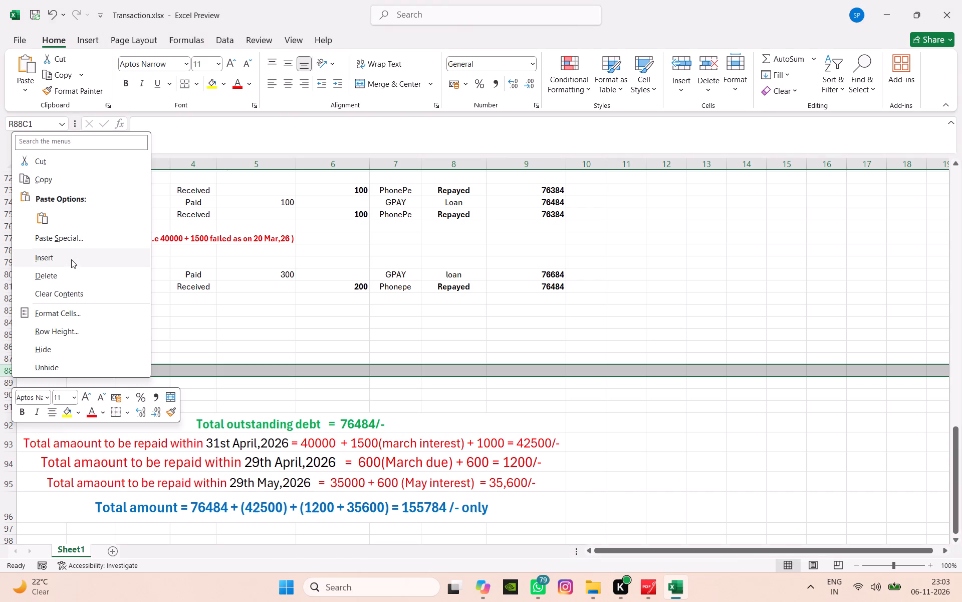
{"action": "left_click", "coordinate": [71, 259]}
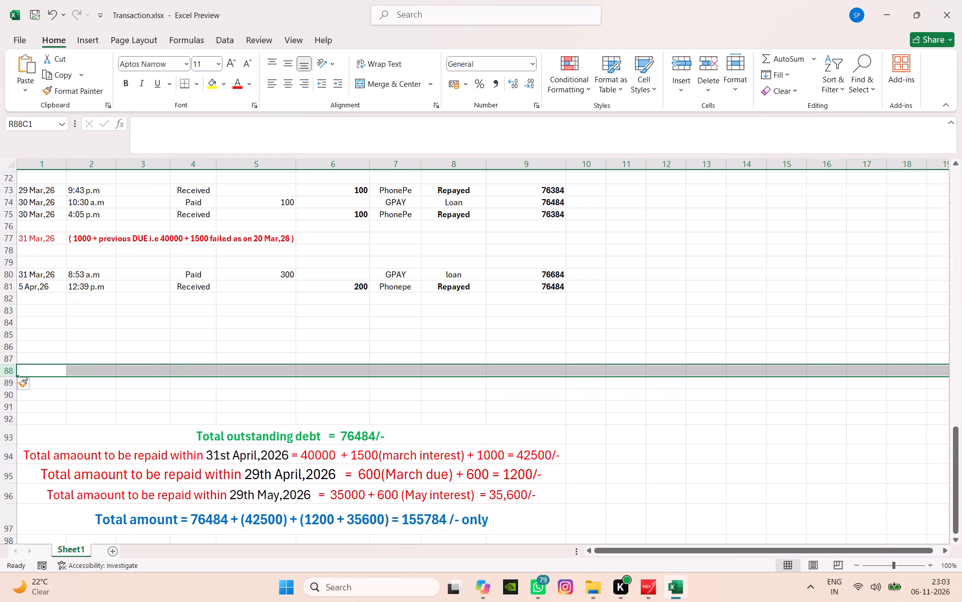
{"action": "right_click", "coordinate": [12, 376]}
{"action": "left_click", "coordinate": [55, 264]}
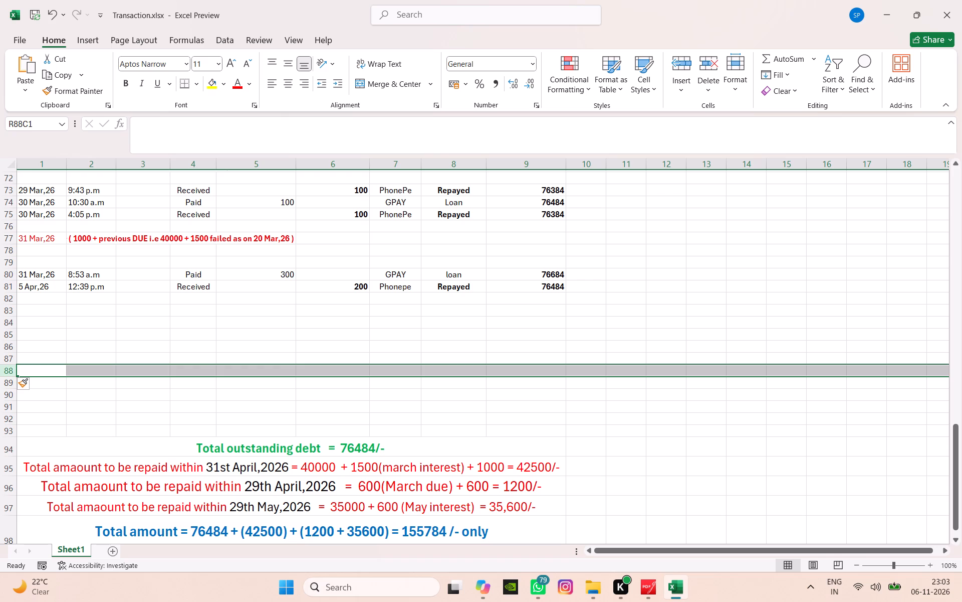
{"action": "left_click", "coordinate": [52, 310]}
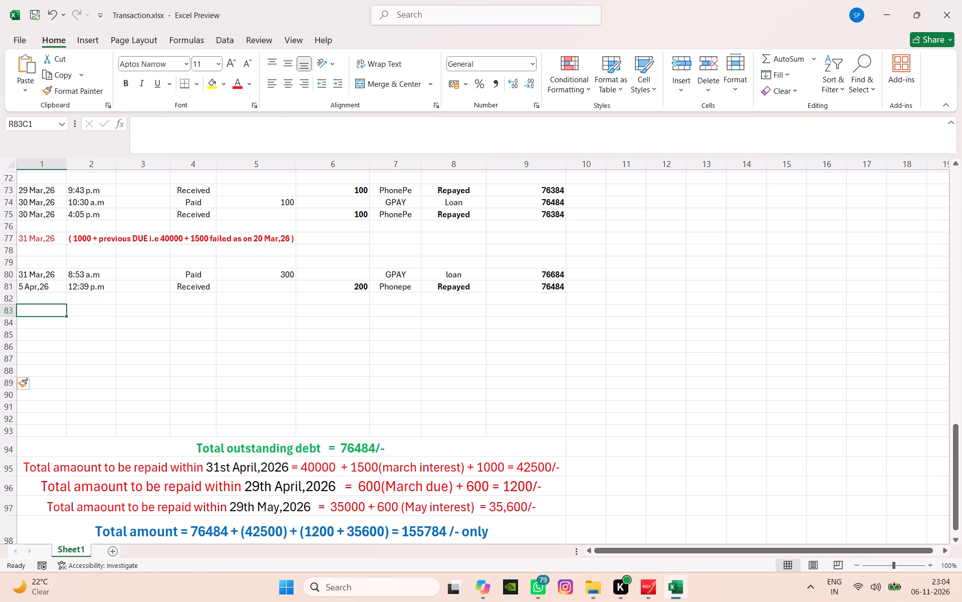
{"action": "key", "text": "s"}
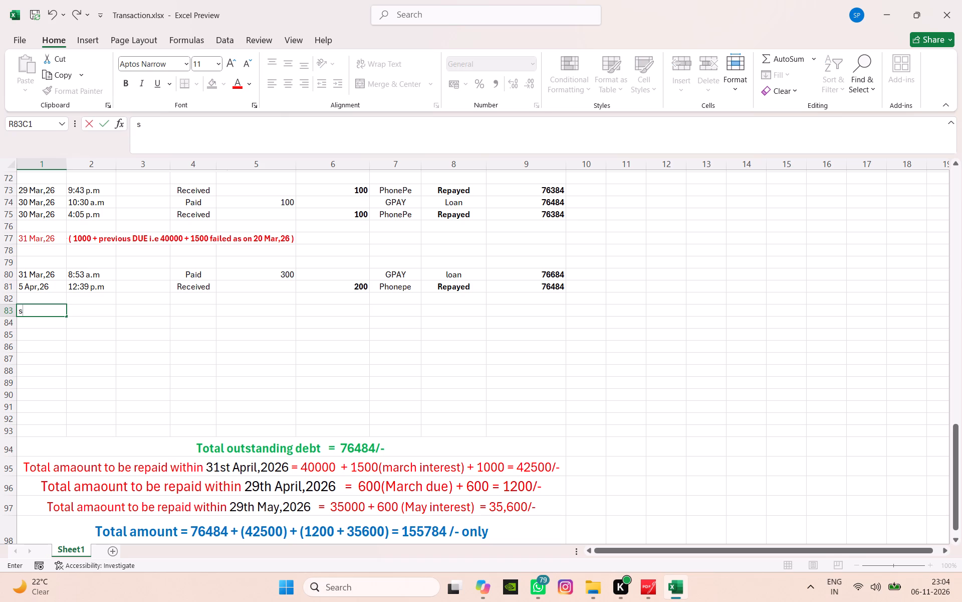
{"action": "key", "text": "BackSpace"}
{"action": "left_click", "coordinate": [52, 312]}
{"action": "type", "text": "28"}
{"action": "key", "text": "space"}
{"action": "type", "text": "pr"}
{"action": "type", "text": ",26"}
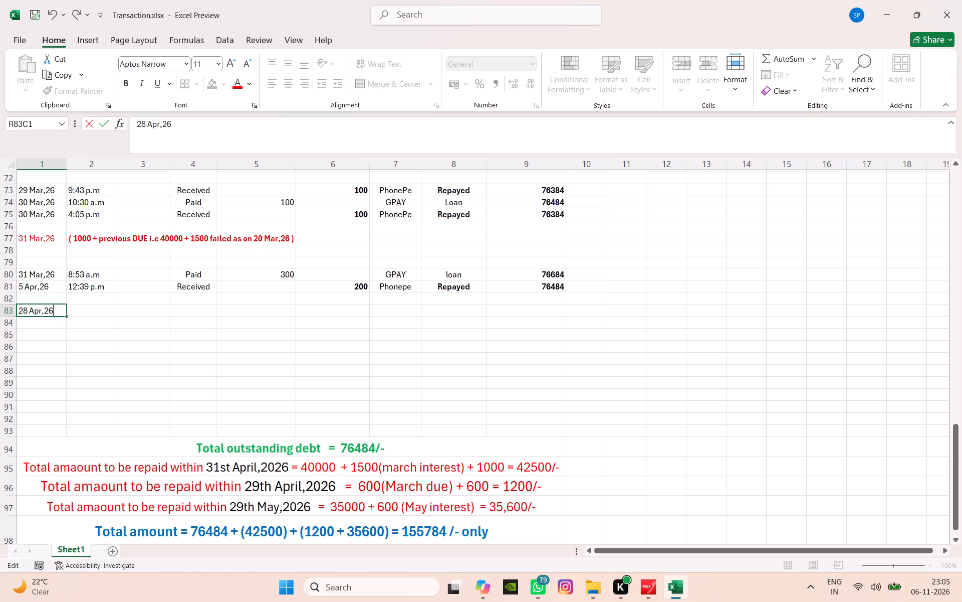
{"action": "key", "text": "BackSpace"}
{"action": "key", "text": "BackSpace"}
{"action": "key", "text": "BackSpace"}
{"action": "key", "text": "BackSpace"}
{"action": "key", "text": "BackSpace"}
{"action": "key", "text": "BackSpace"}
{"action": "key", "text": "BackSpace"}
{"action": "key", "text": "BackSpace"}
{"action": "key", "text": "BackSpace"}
Start a new entry in row 83 with the date 10 Apr,26, the time 10:30 p.m and Received in column 4.
{"action": "type", "text": "120"}
{"action": "key", "text": "BackSpace"}
{"action": "key", "text": "BackSpace"}
{"action": "key", "text": "0"}
{"action": "key", "text": "a"}
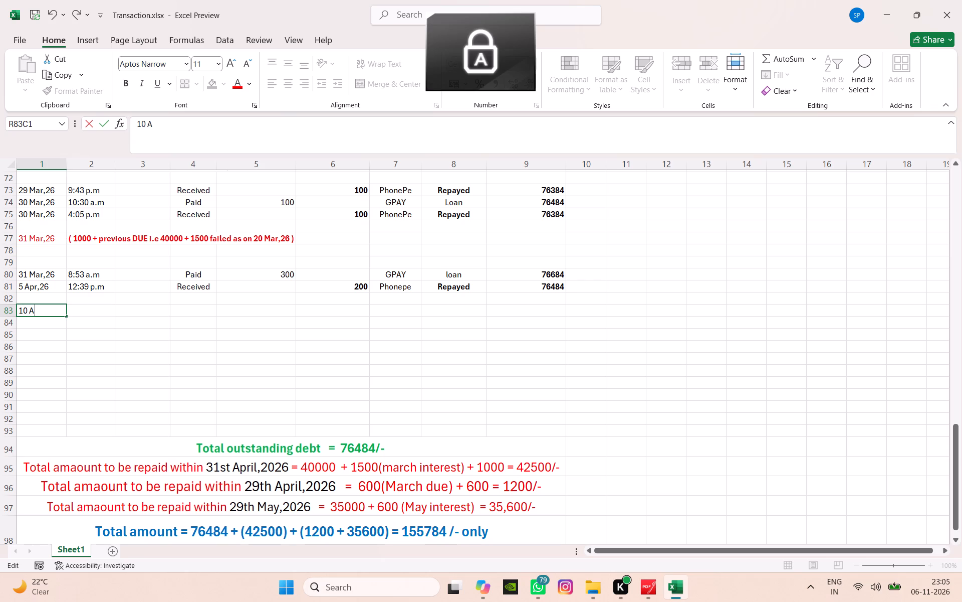
{"action": "type", "text": "pr"}
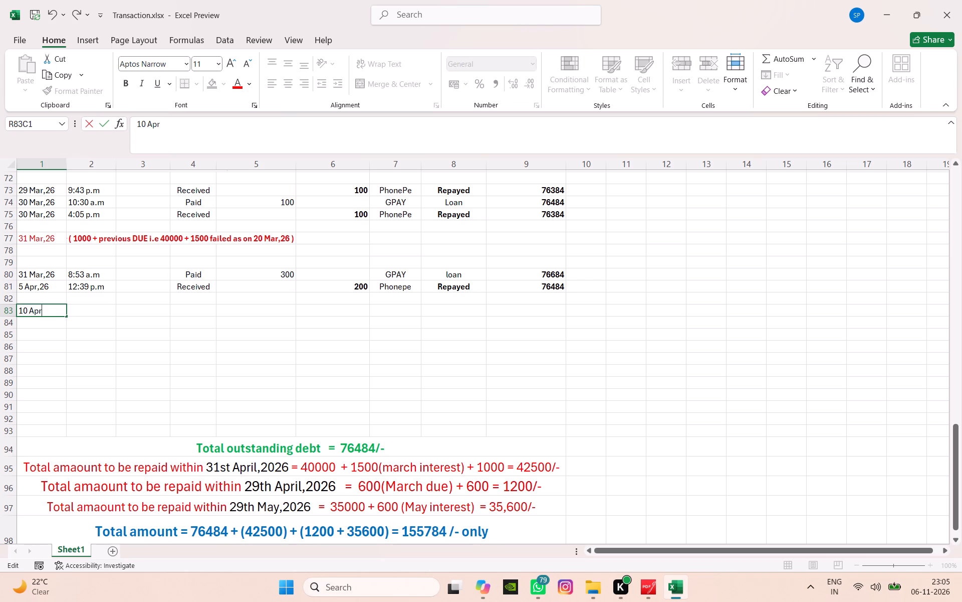
{"action": "type", "text": ",26"}
{"action": "left_click", "coordinate": [93, 310]}
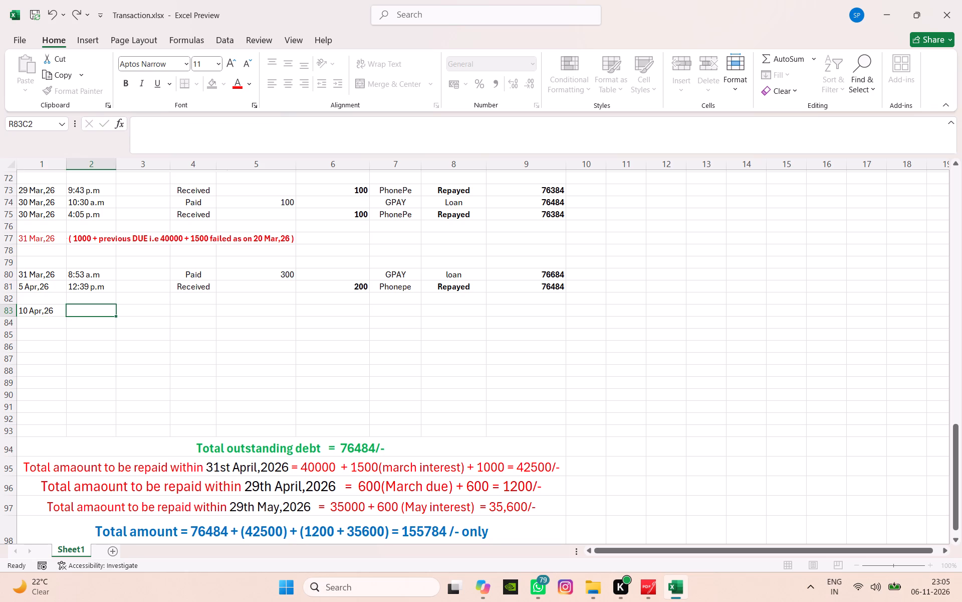
{"action": "type", "text": "10"}
{"action": "type", "text": ":30"}
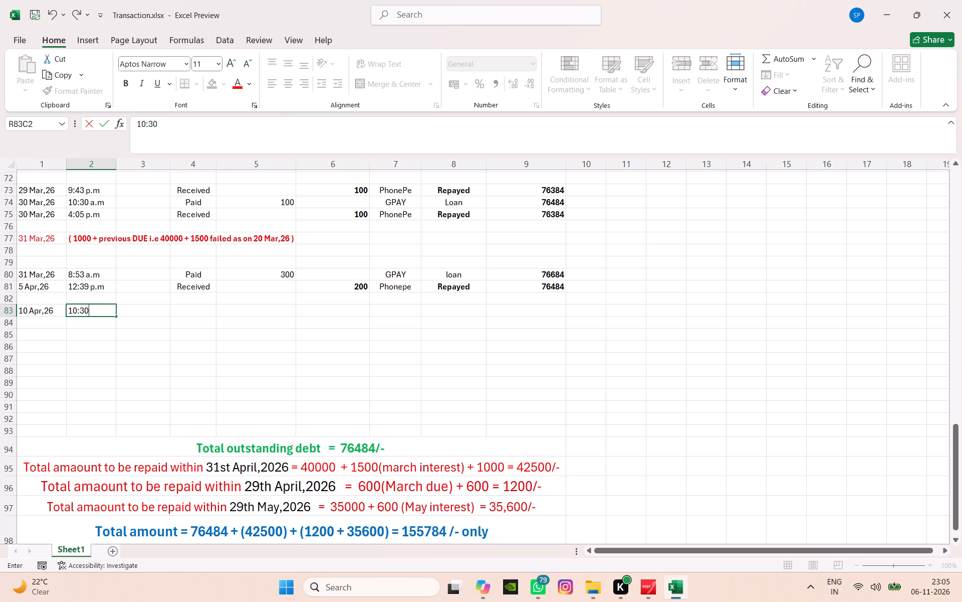
{"action": "key", "text": "space"}
{"action": "type", "text": "p.m"}
{"action": "left_click", "coordinate": [184, 309]}
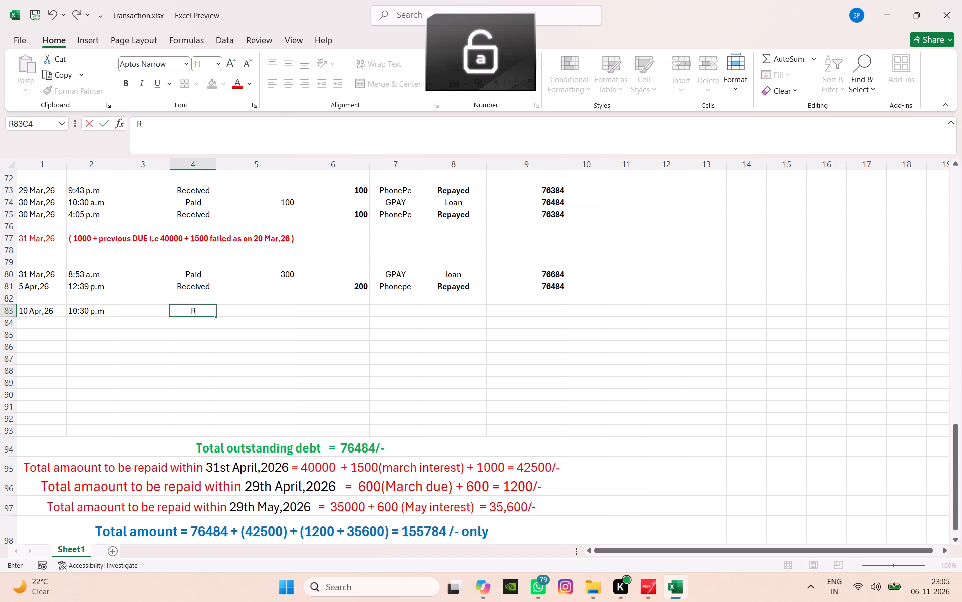
{"action": "key", "text": "e"}
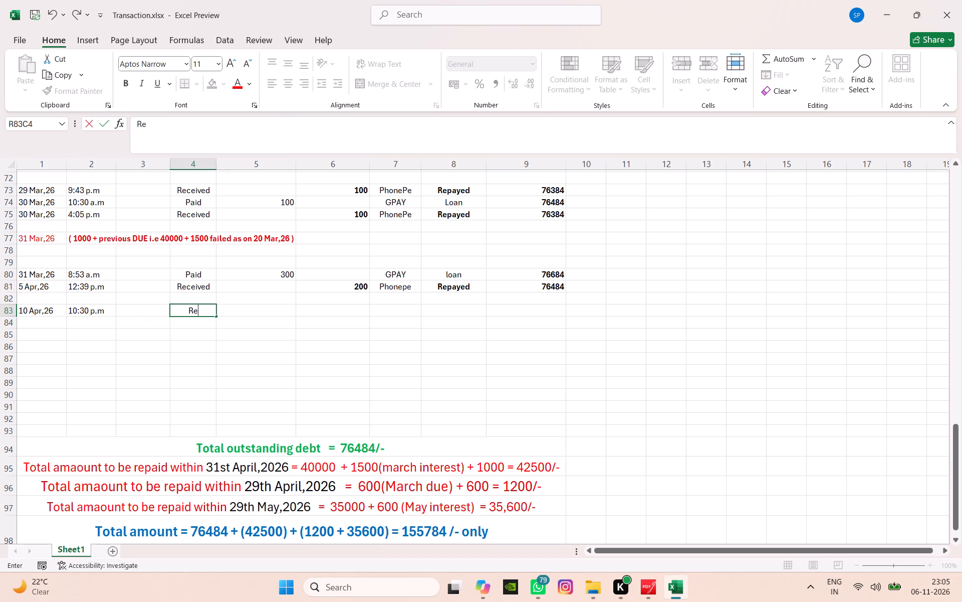
{"action": "type", "text": "cei"}
{"action": "type", "text": "ved"}
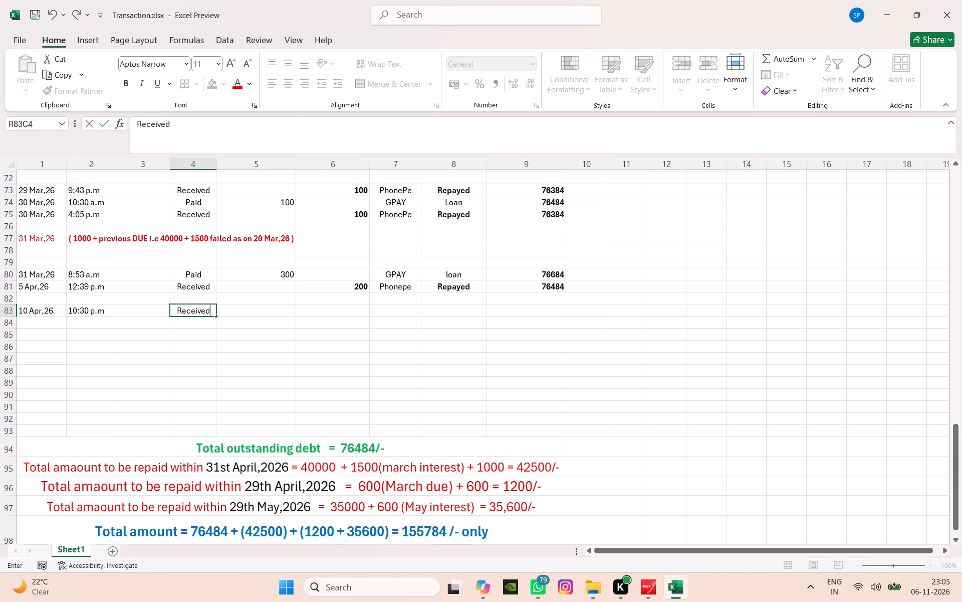
Enter the amount 300 in column 5 of the 10 Apr,26 row.
{"action": "left_click", "coordinate": [244, 314]}
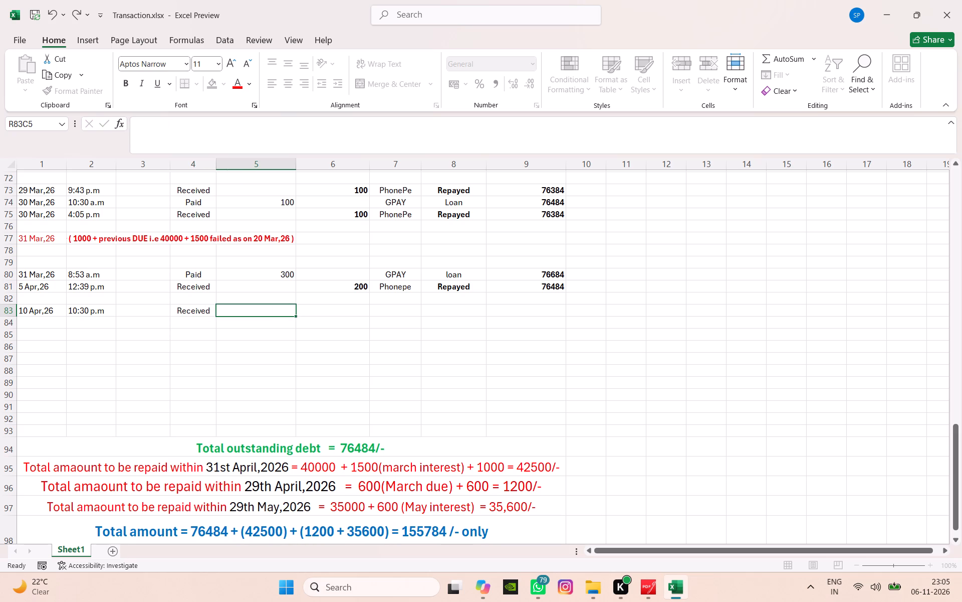
{"action": "key", "text": "Page_Down"}
{"action": "key", "text": "Insert"}
{"action": "key", "text": "Insert"}
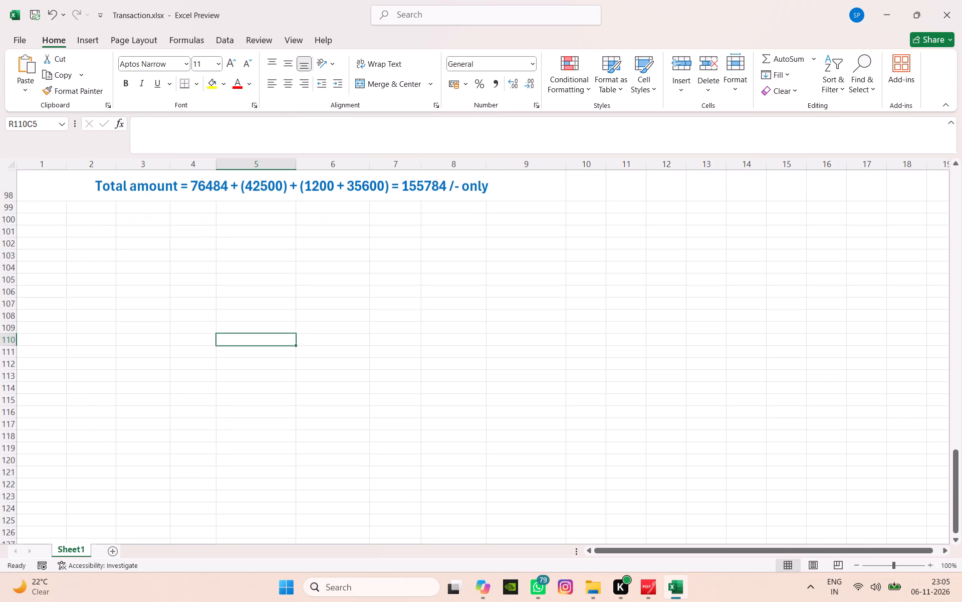
{"action": "scroll", "coordinate": [244, 314], "scroll_direction": "up", "scroll_amount": 11}
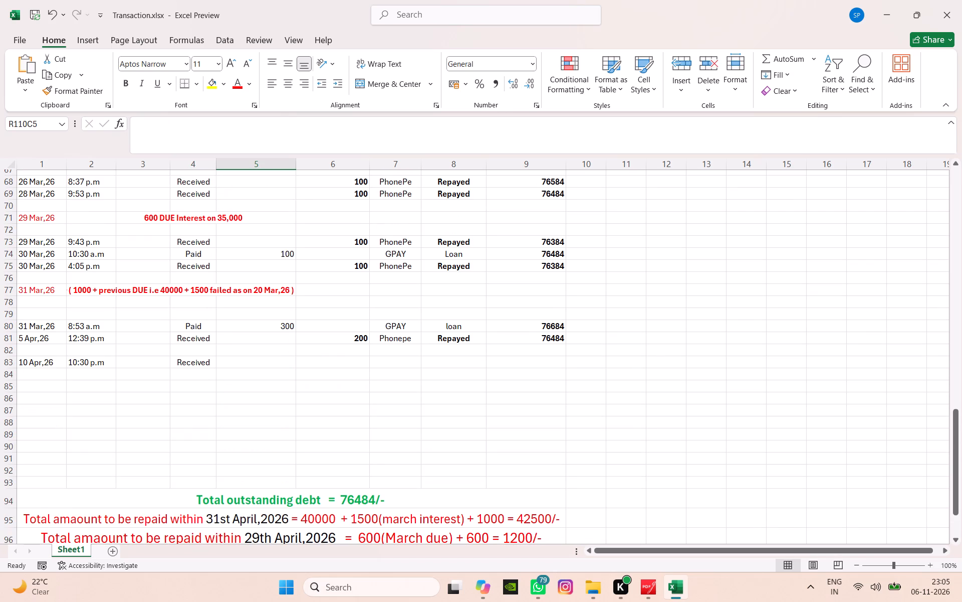
{"action": "left_click", "coordinate": [266, 361]}
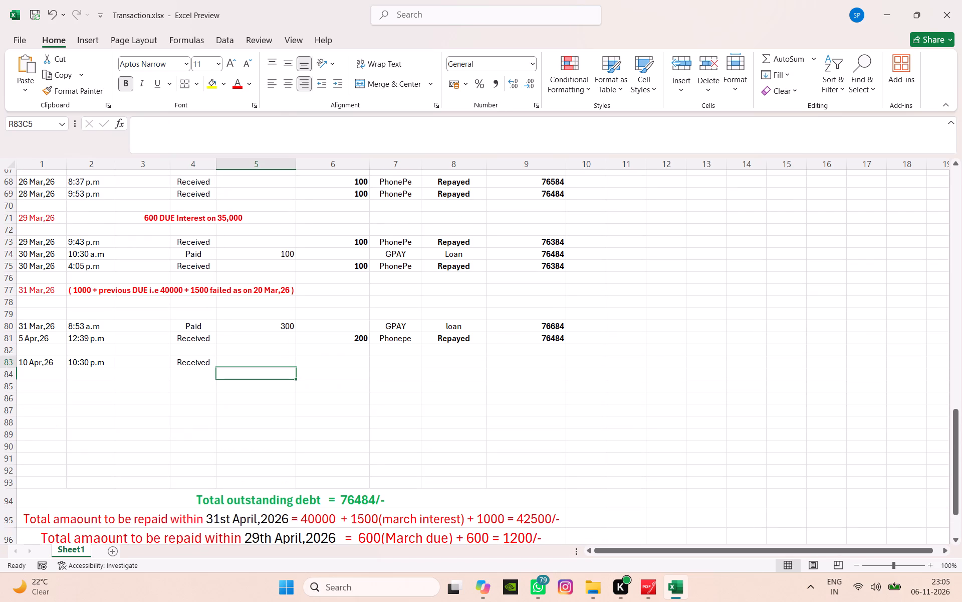
{"action": "type", "text": "300"}
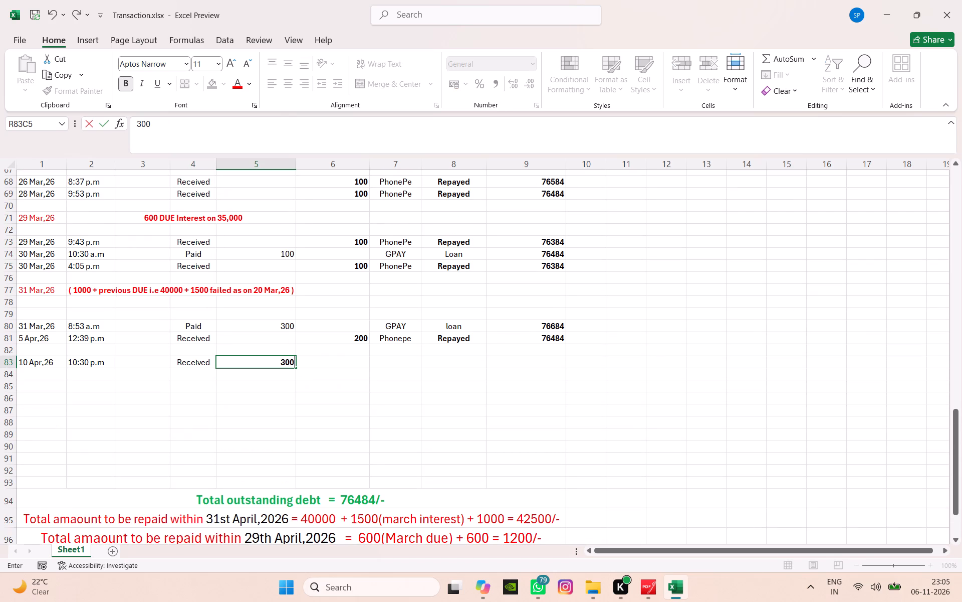
Remove the bold formatting from the 300 amount in row 83, column 5.
{"action": "left_click", "coordinate": [122, 79]}
{"action": "left_click", "coordinate": [282, 359]}
{"action": "left_click_drag", "start_coordinate": [167, 126], "coordinate": [122, 120]}
{"action": "double_click", "coordinate": [122, 85]}
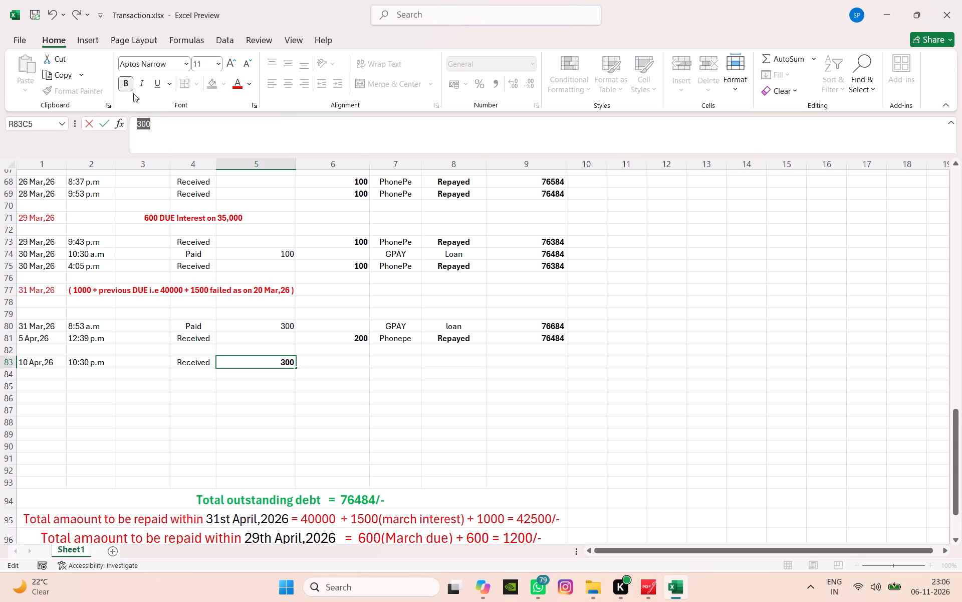
{"action": "left_click", "coordinate": [126, 81]}
{"action": "left_click", "coordinate": [185, 129]}
{"action": "left_click", "coordinate": [334, 362]}
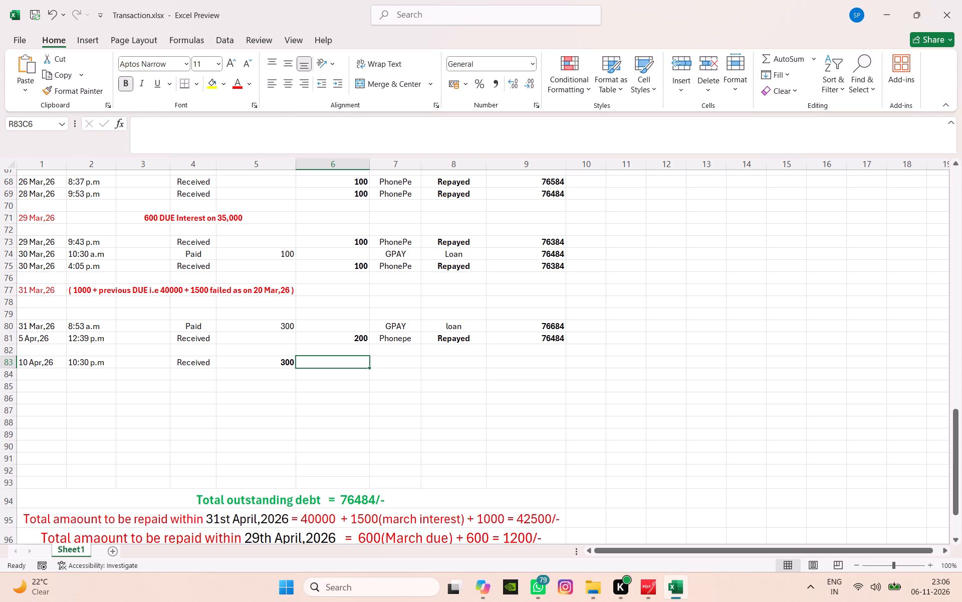
{"action": "left_click", "coordinate": [280, 364]}
{"action": "left_click", "coordinate": [125, 84]}
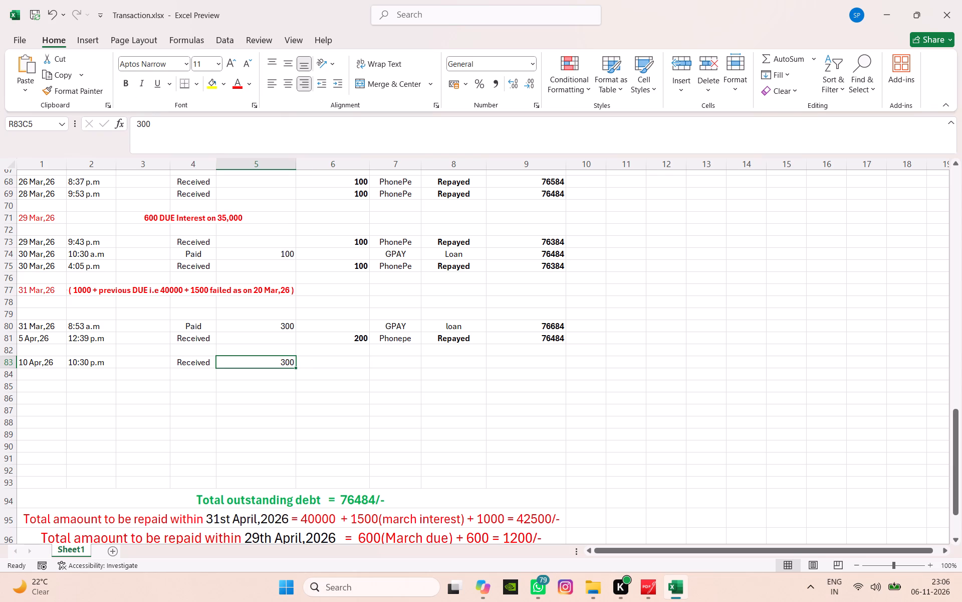
{"action": "left_click", "coordinate": [326, 363]}
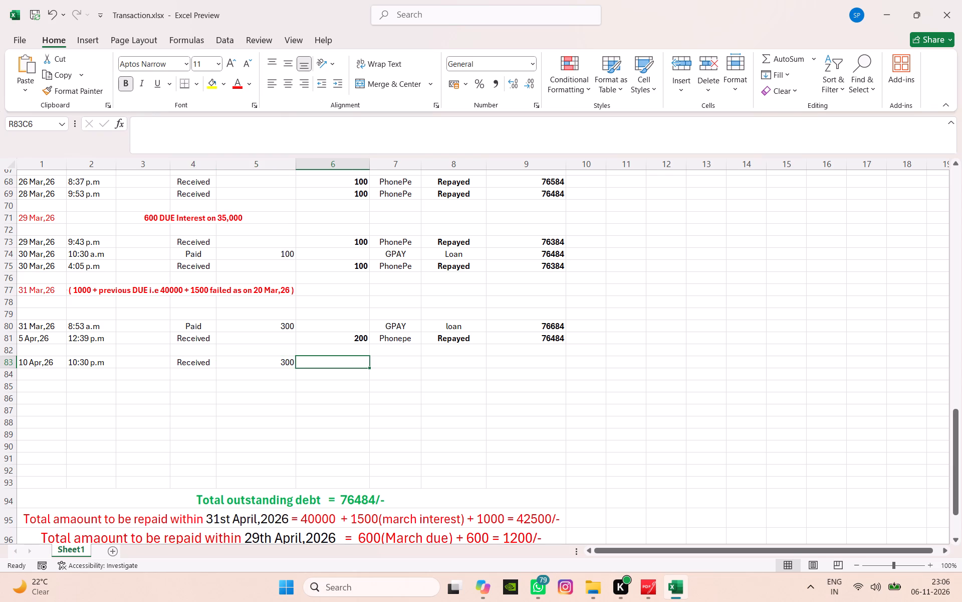
{"action": "left_click", "coordinate": [479, 600]}
{"action": "left_click", "coordinate": [90, 95]}
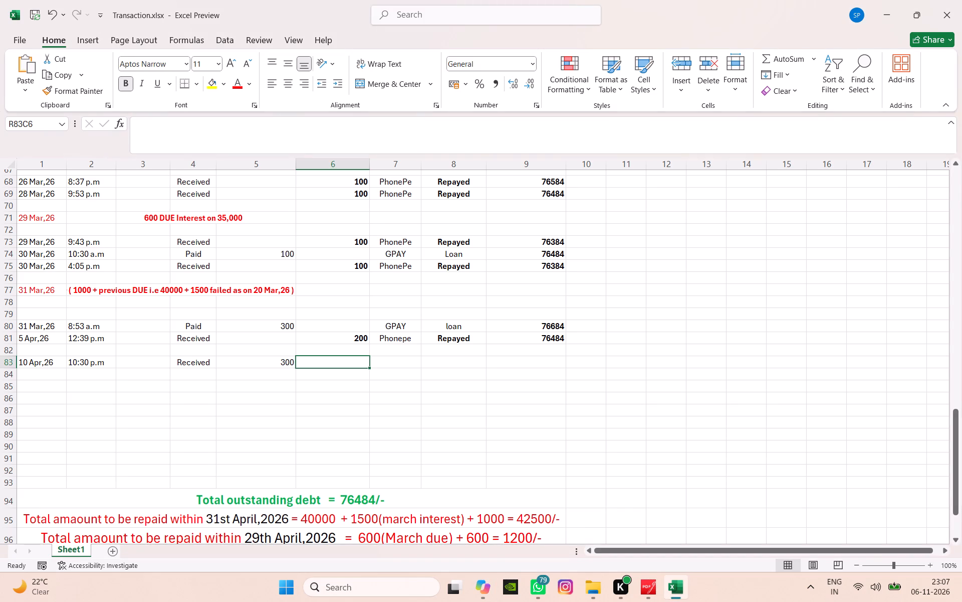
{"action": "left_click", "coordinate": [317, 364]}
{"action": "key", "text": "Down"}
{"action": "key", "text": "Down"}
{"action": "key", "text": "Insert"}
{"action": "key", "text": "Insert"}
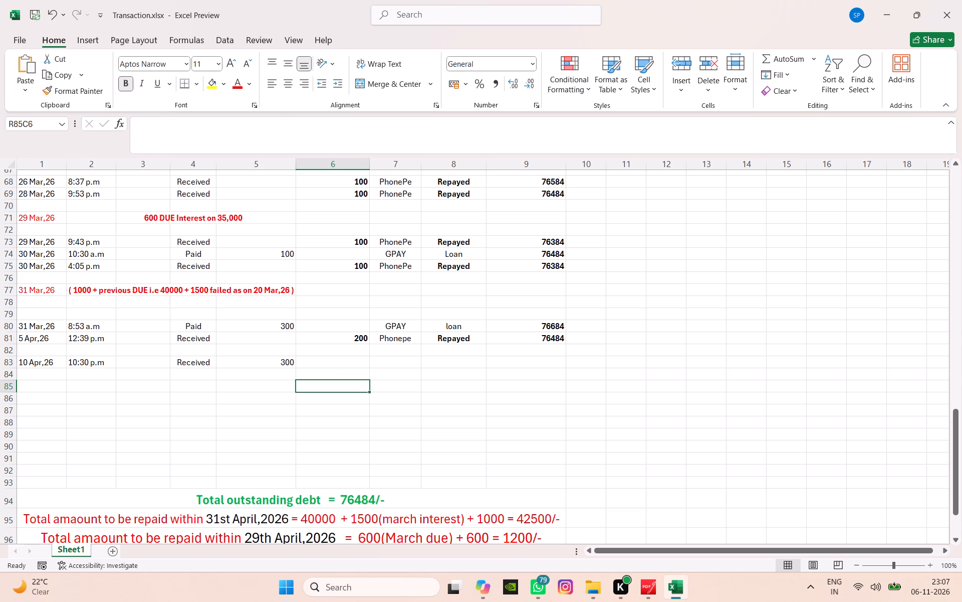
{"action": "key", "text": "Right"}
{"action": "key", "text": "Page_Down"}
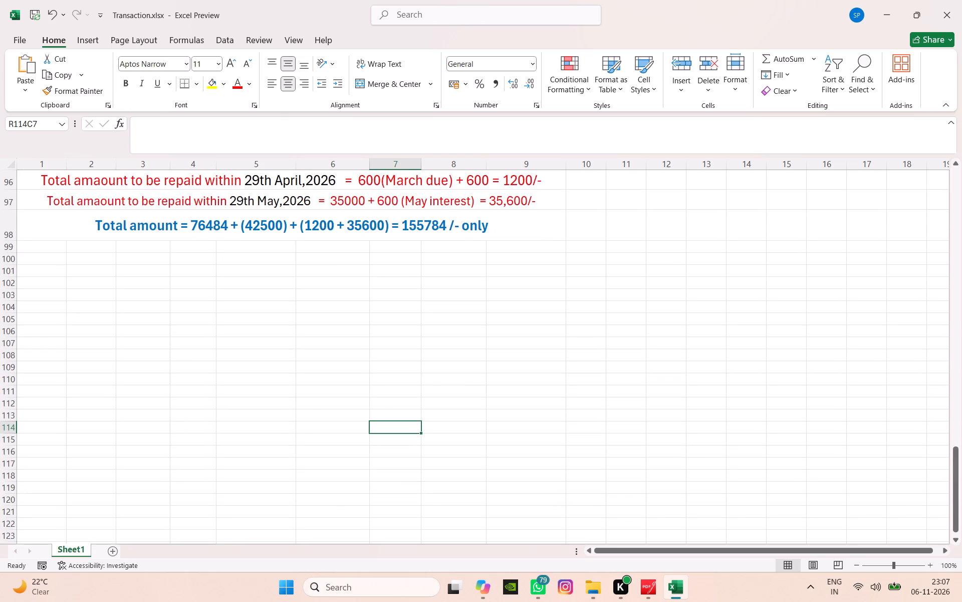
Enter Phonepe, with a capital P, as the payment method in column 7 of the 10 Apr,26 row.
{"action": "scroll", "coordinate": [314, 365], "scroll_direction": "up", "scroll_amount": 8}
{"action": "left_click", "coordinate": [348, 294]}
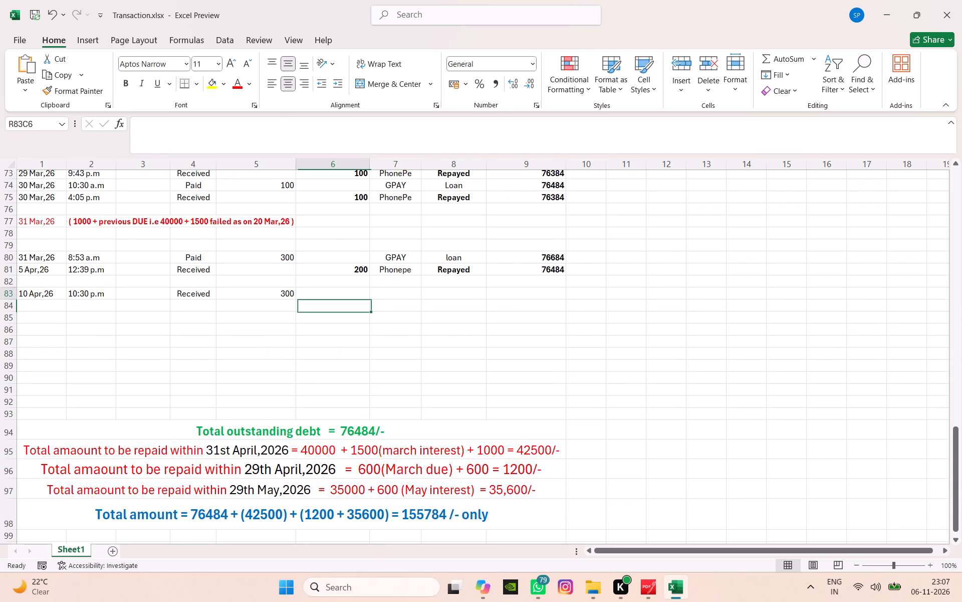
{"action": "left_click", "coordinate": [410, 289]}
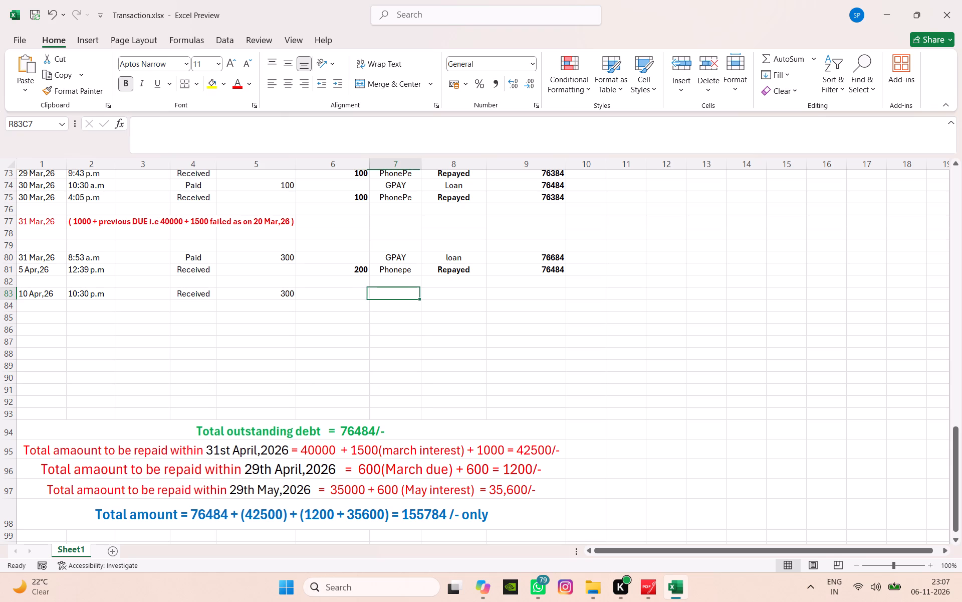
{"action": "type", "text": "phone"}
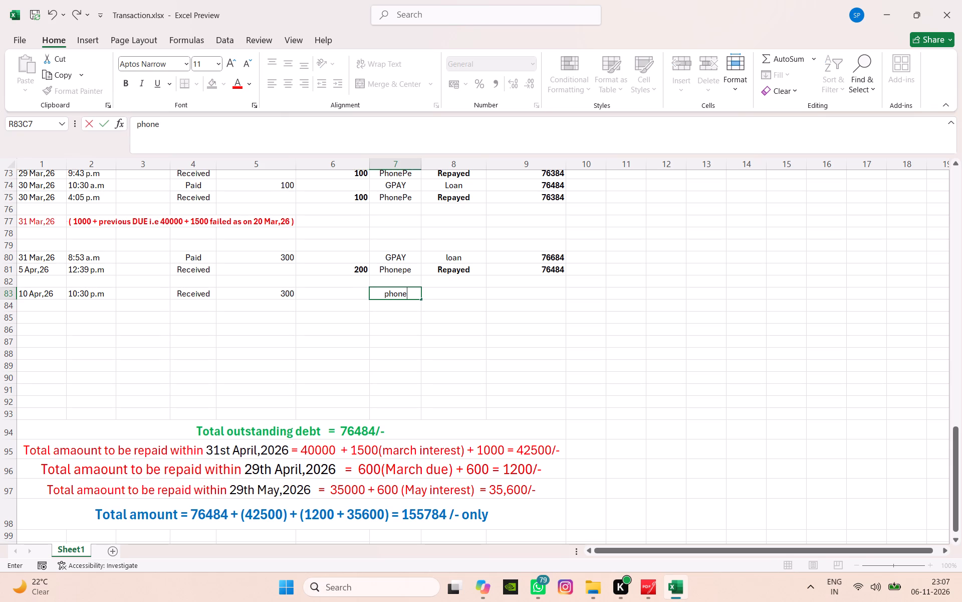
{"action": "type", "text": "pe"}
{"action": "key", "text": "Left"}
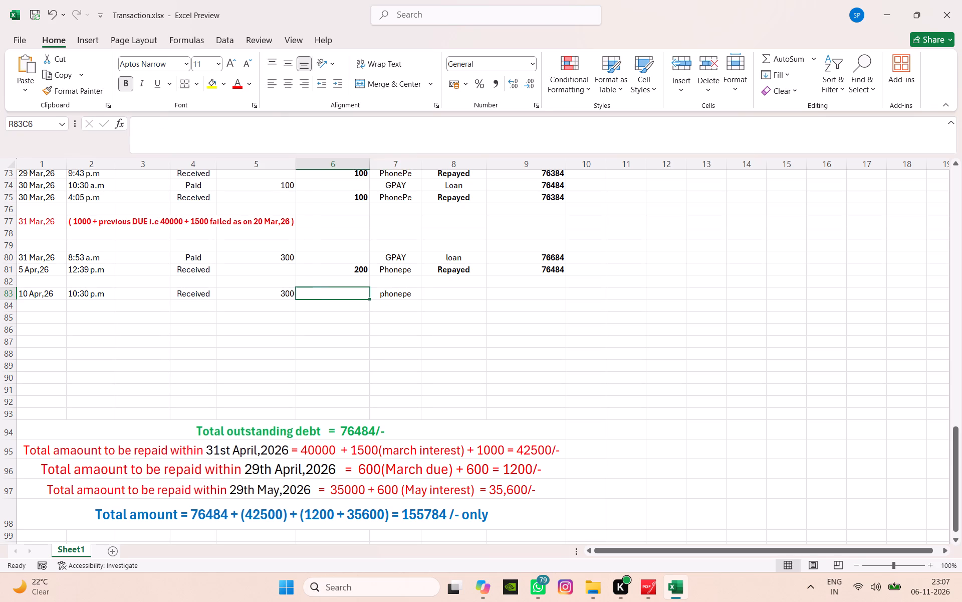
{"action": "key", "text": "Right"}
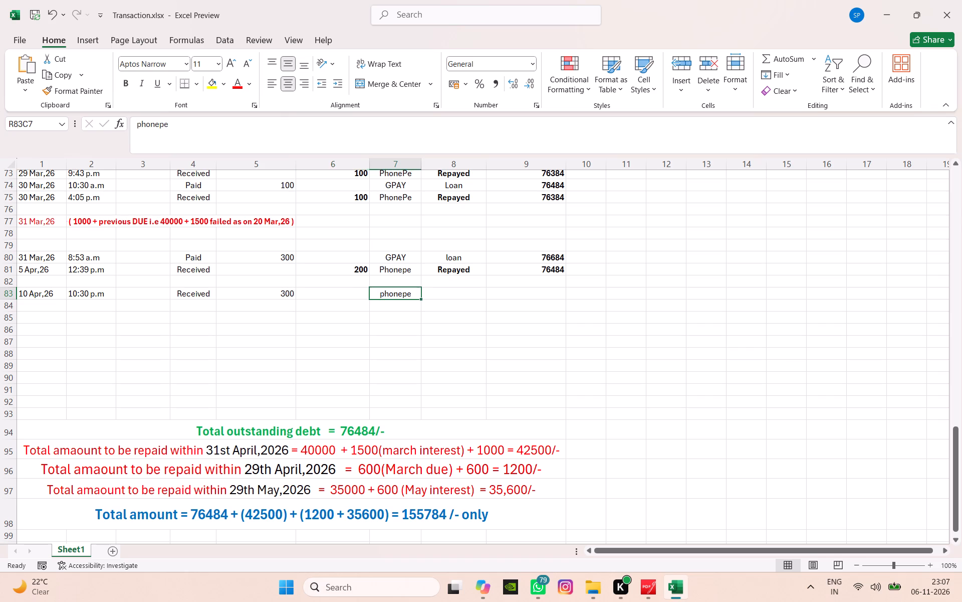
{"action": "left_click", "coordinate": [140, 123]}
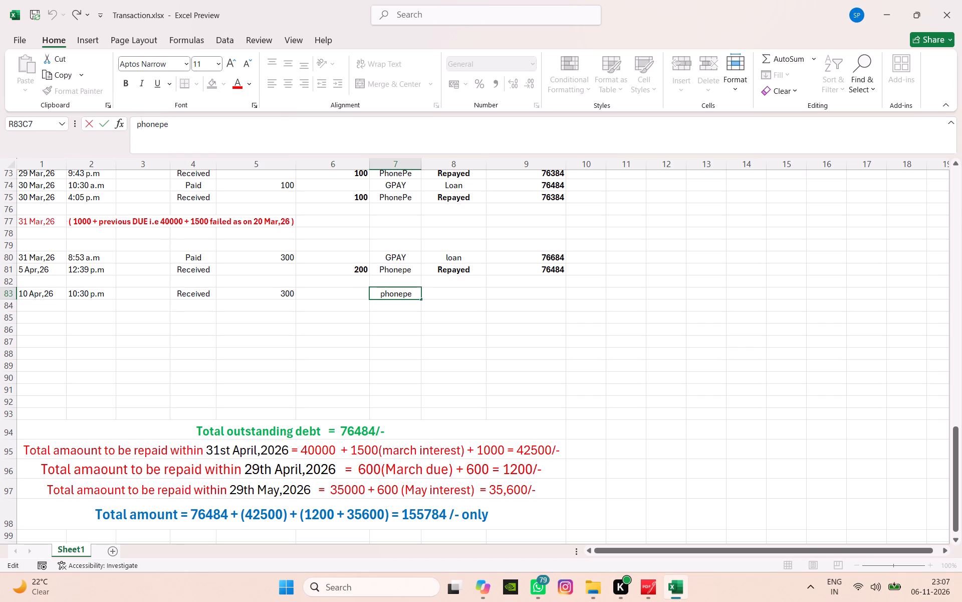
{"action": "key", "text": "BackSpace"}
Fill column 8 of the 10 Apr,26 row with Repayed, copied from the 5 Apr,26 row.
{"action": "left_click", "coordinate": [456, 296]}
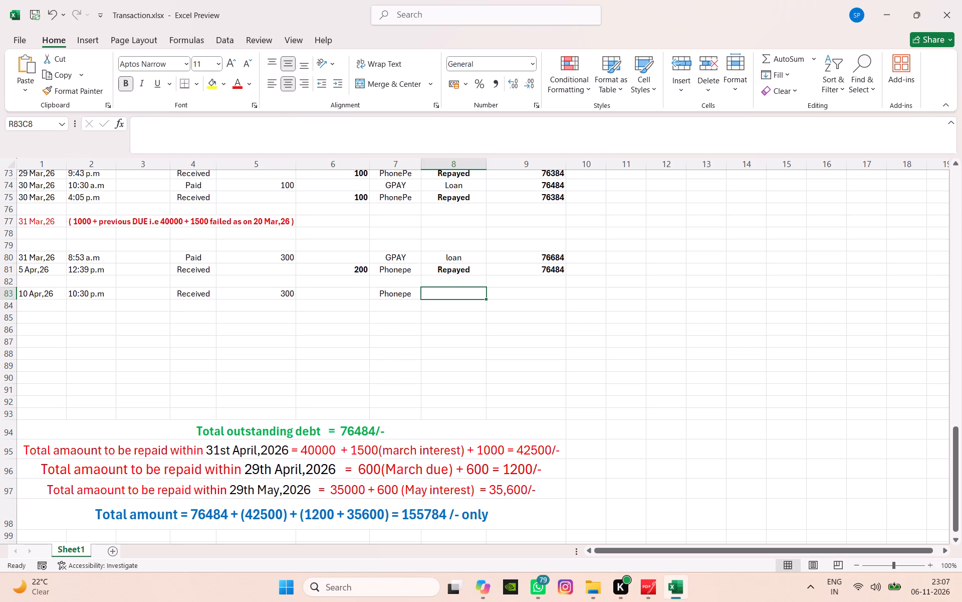
{"action": "key", "text": "e"}
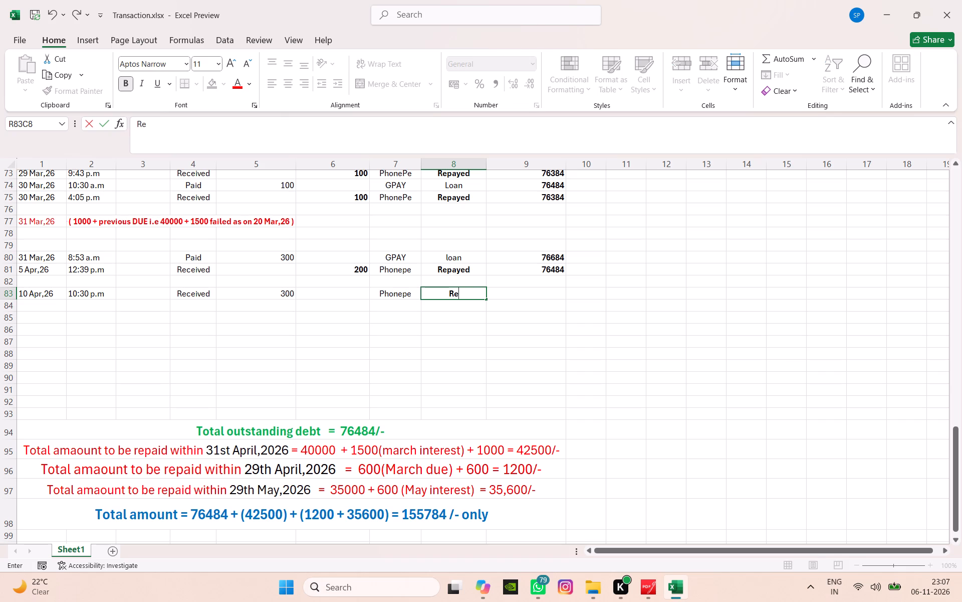
{"action": "key", "text": "Up"}
{"action": "key", "text": "Up"}
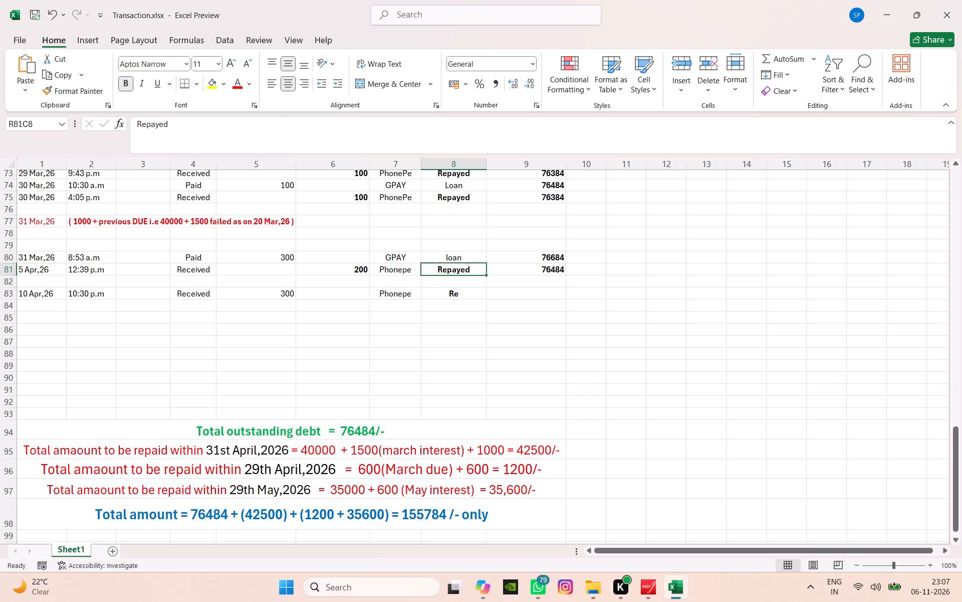
{"action": "key", "text": "ctrl+c"}
{"action": "key", "text": "Down"}
{"action": "key", "text": "Down"}
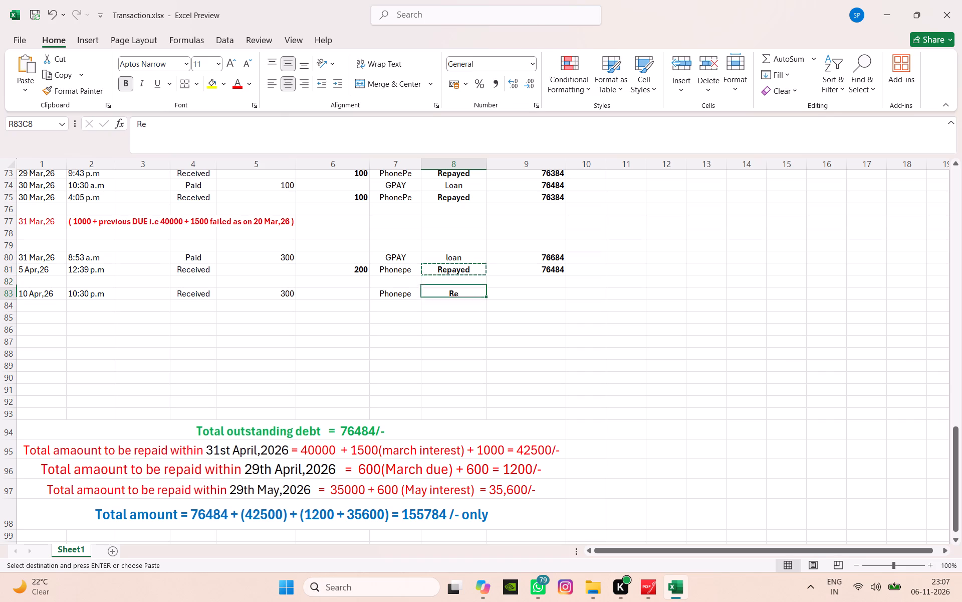
{"action": "key", "text": "ctrl+v"}
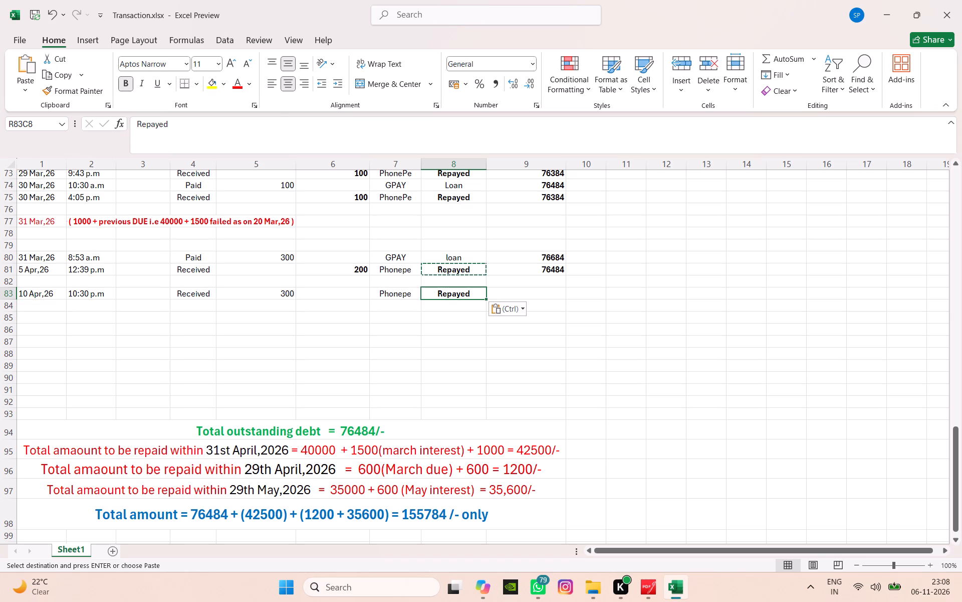
{"action": "left_click", "coordinate": [454, 312]}
{"action": "left_click", "coordinate": [540, 296]}
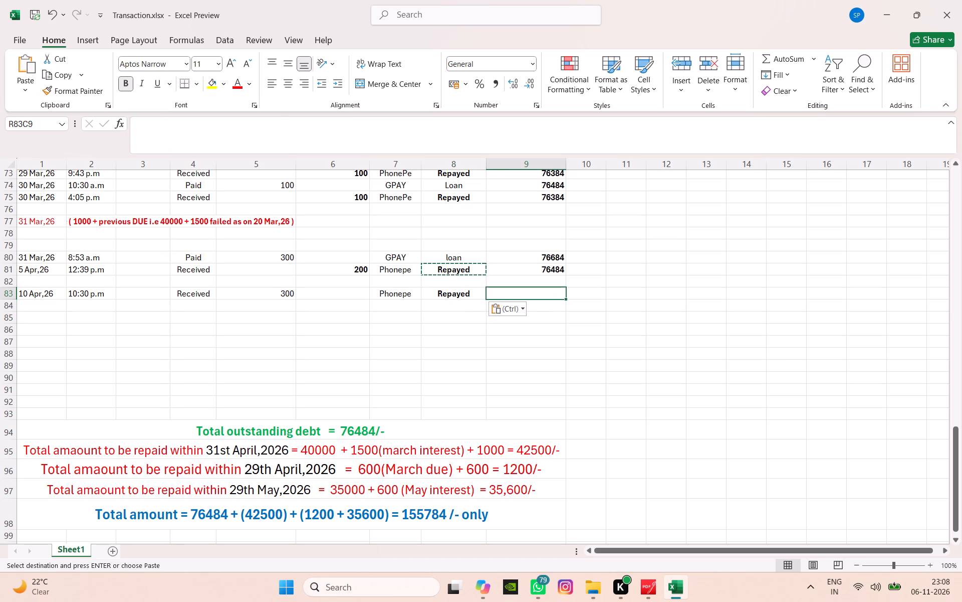
{"action": "left_click", "coordinate": [484, 270]}
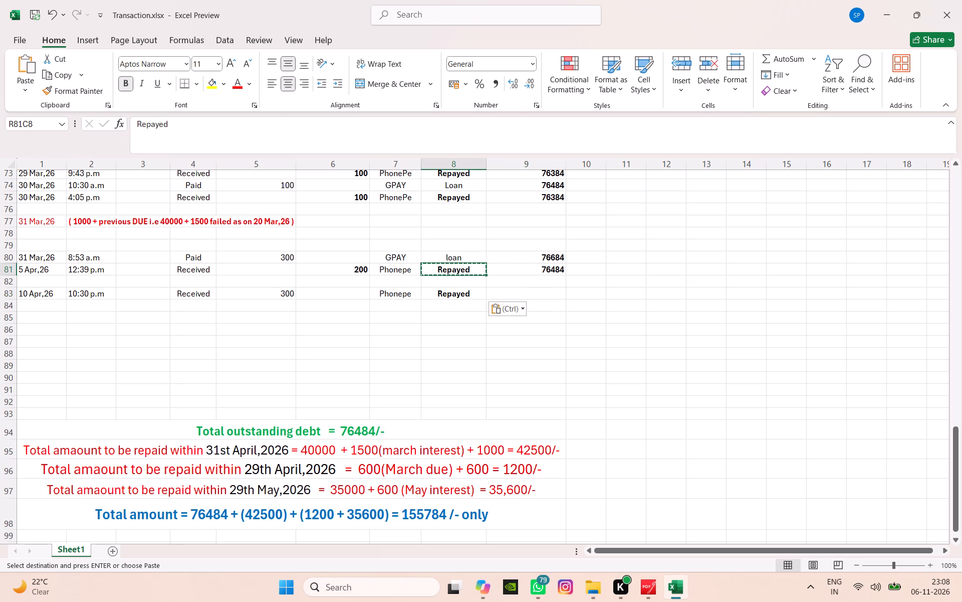
{"action": "key", "text": "Escape"}
{"action": "left_click", "coordinate": [540, 297]}
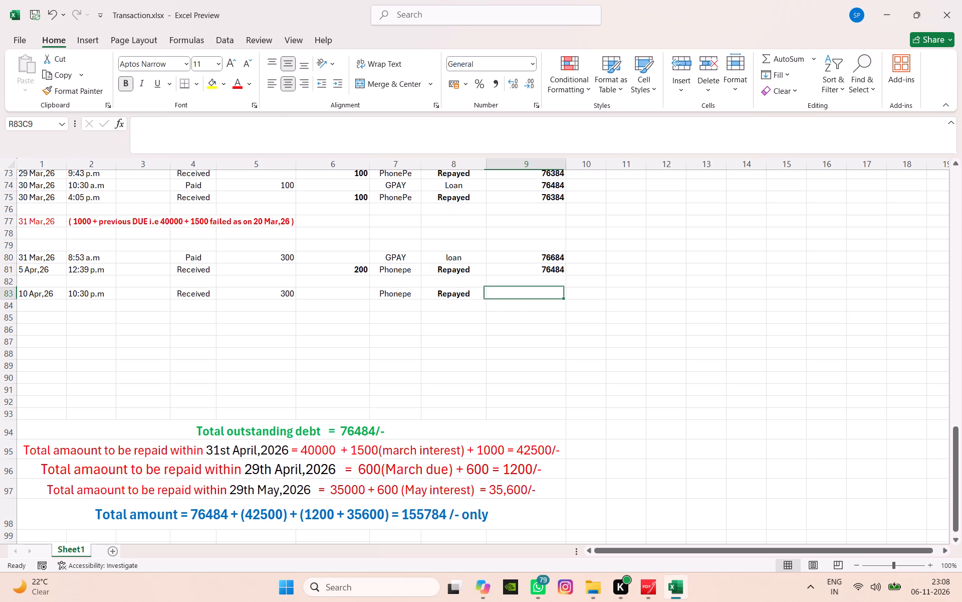
Start a new transaction in row 84 with the date 15 Apr,2026 and the time 12:16 p.m.
{"action": "left_click", "coordinate": [40, 307]}
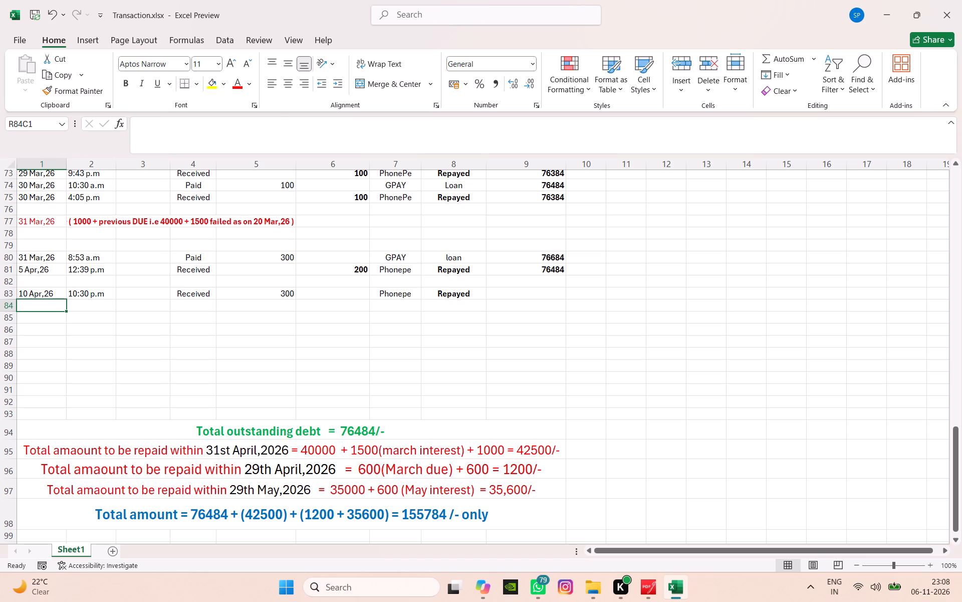
{"action": "type", "text": "15"}
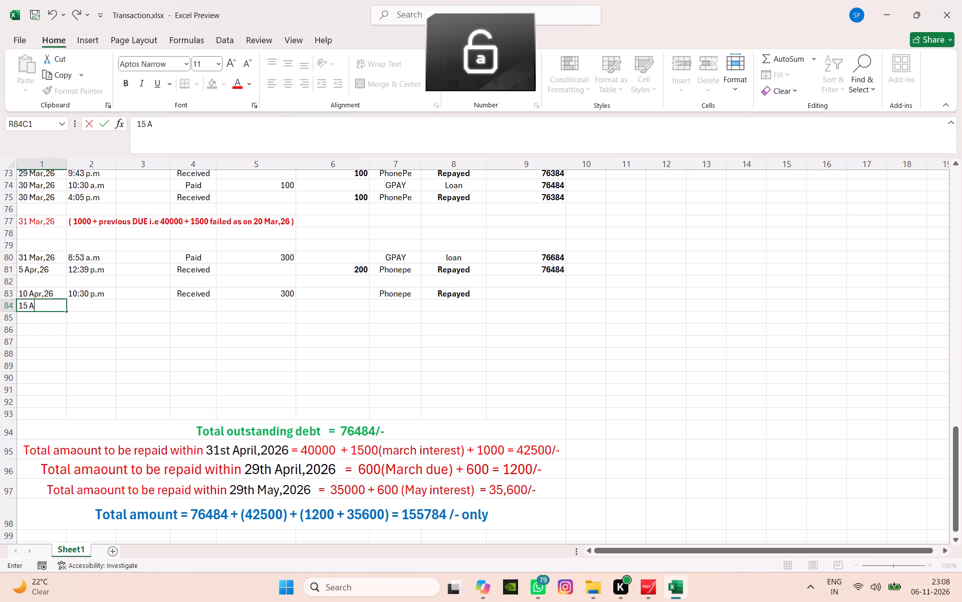
{"action": "type", "text": "pr"}
{"action": "type", "text": ",202"}
{"action": "key", "text": "6"}
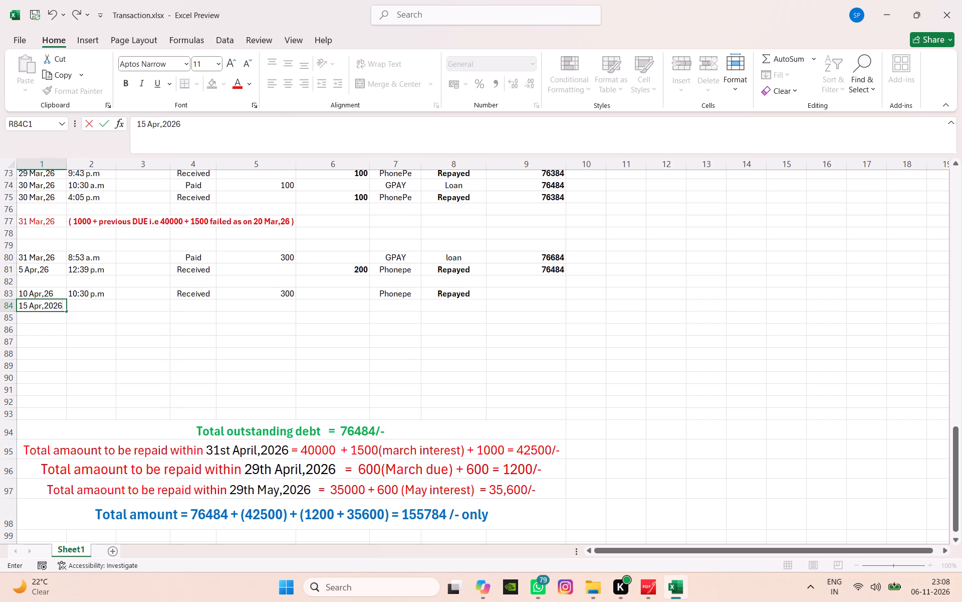
{"action": "left_click", "coordinate": [97, 307]}
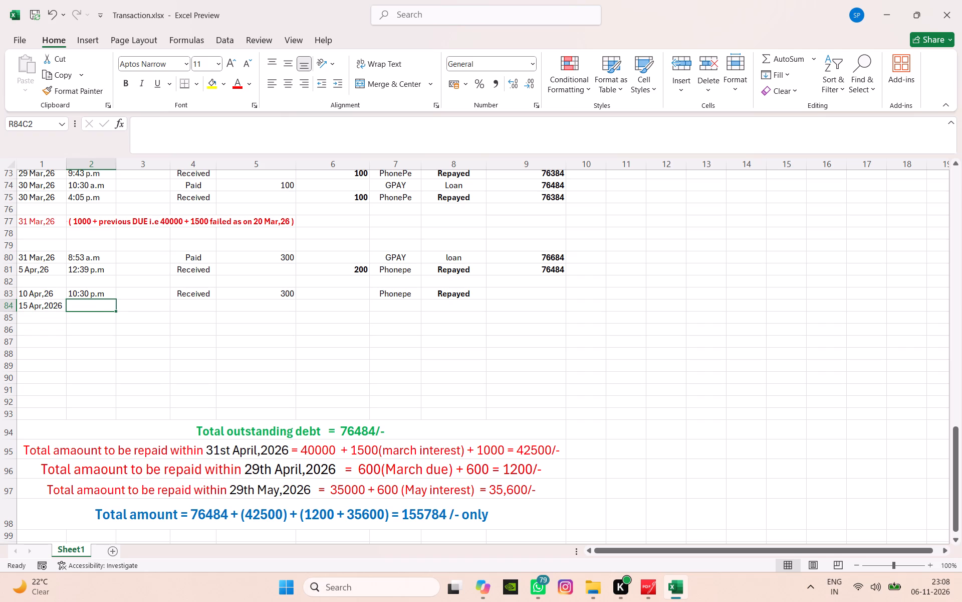
{"action": "type", "text": "12"}
{"action": "type", "text": ":16"}
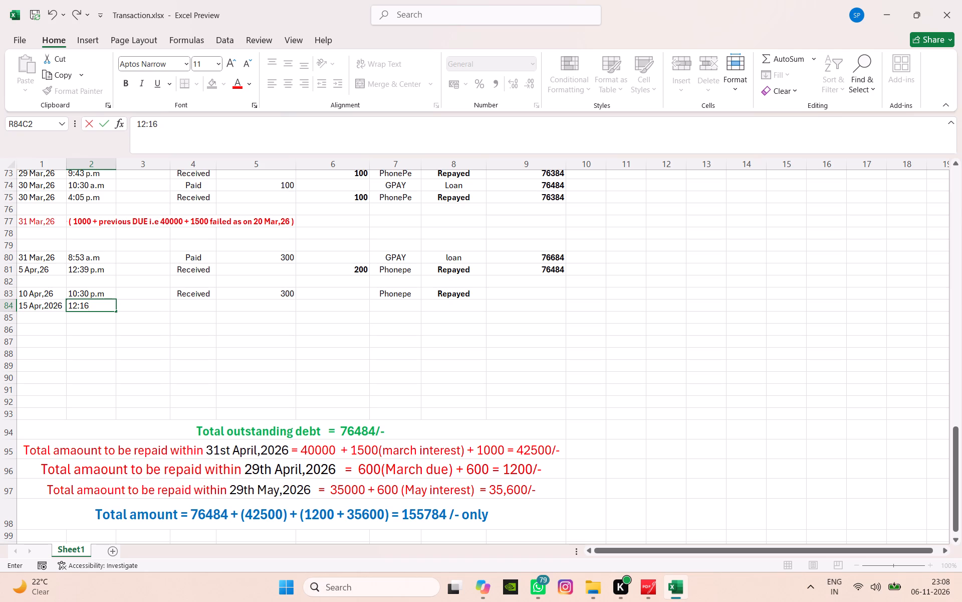
{"action": "key", "text": "space"}
{"action": "type", "text": "p.m"}
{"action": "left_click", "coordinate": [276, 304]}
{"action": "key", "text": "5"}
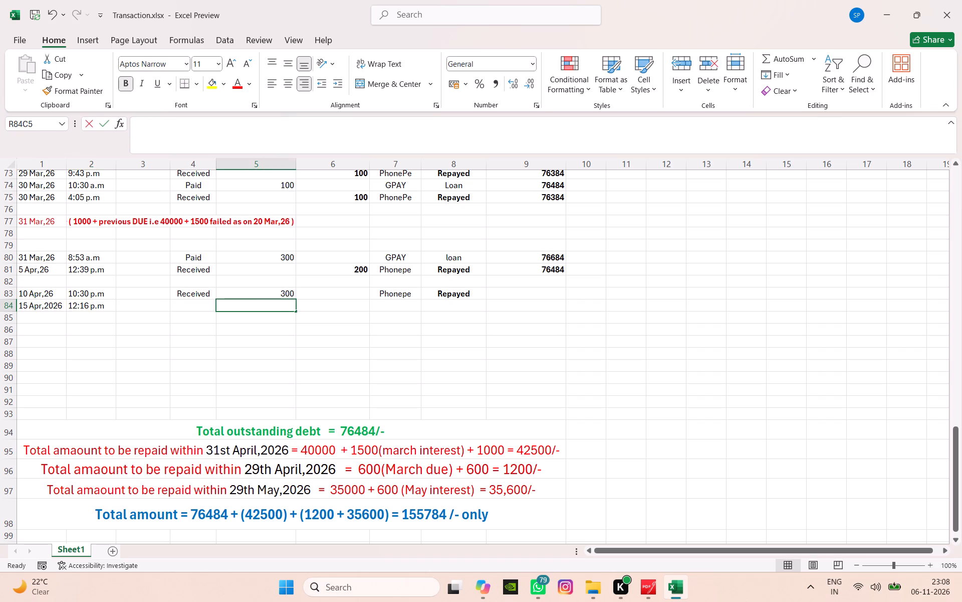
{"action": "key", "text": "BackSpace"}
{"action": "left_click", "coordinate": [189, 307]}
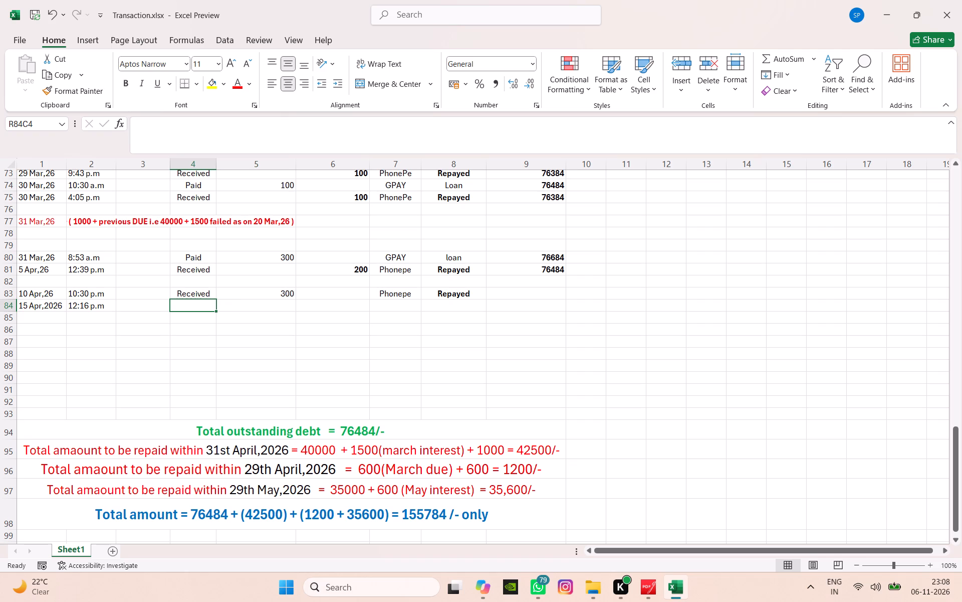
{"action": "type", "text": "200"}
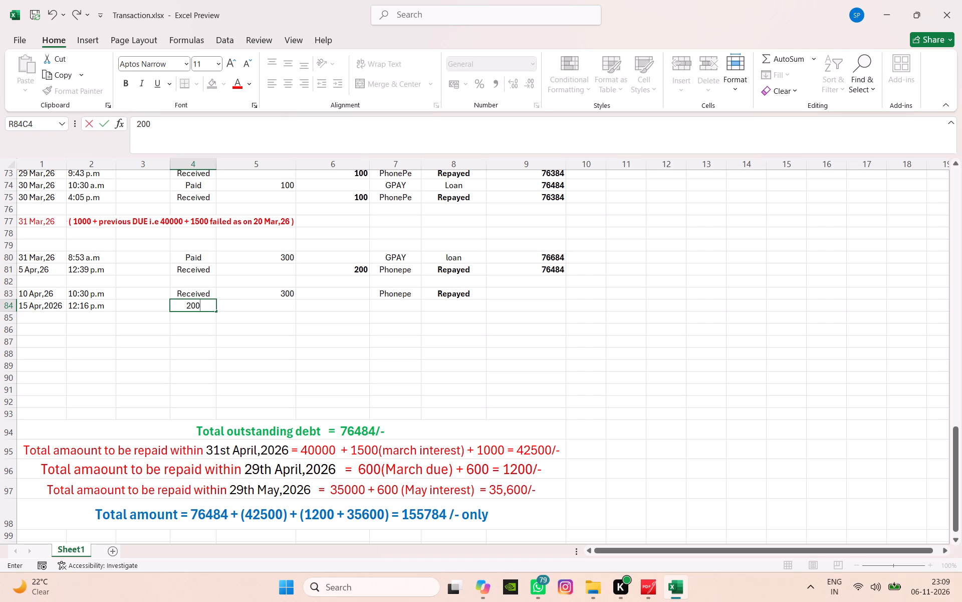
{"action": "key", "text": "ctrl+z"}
Enter the amount 200 in column 5 of the 15 Apr,2026 row.
{"action": "left_click", "coordinate": [239, 309]}
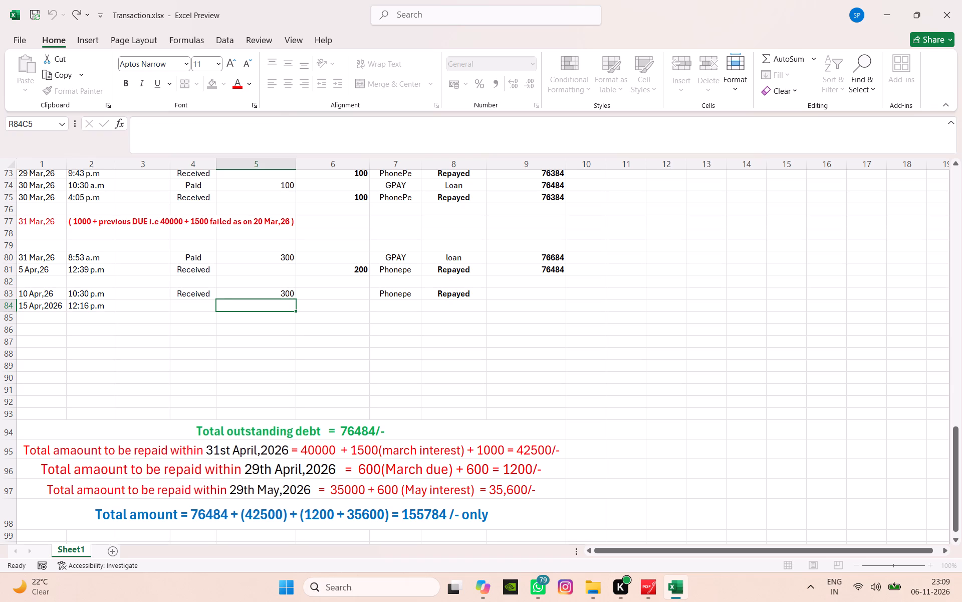
{"action": "type", "text": "200"}
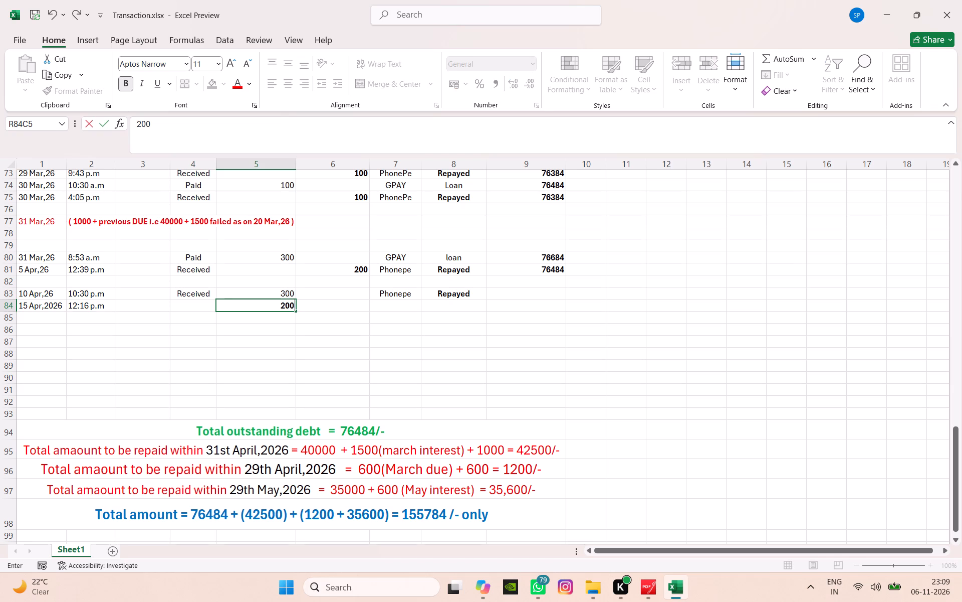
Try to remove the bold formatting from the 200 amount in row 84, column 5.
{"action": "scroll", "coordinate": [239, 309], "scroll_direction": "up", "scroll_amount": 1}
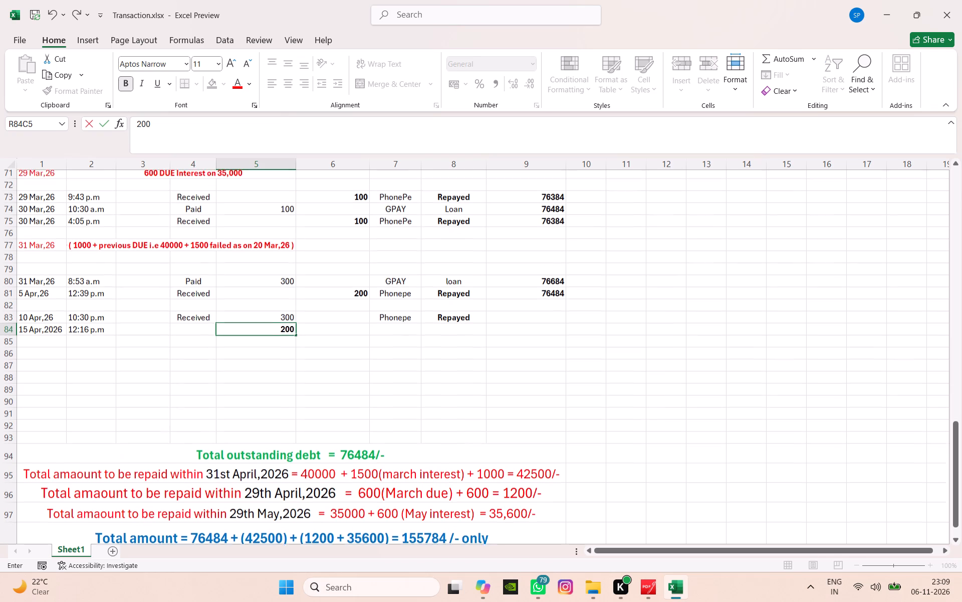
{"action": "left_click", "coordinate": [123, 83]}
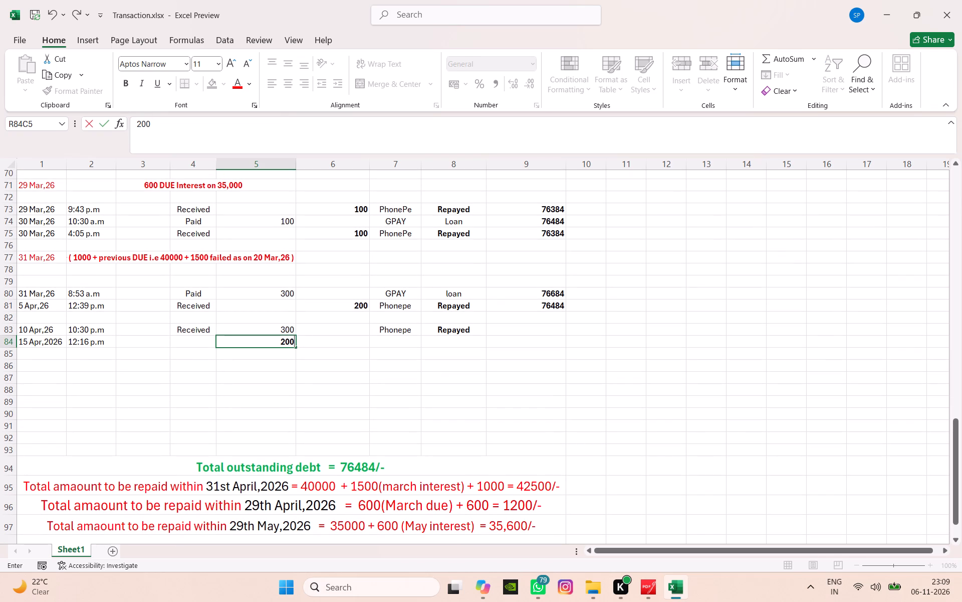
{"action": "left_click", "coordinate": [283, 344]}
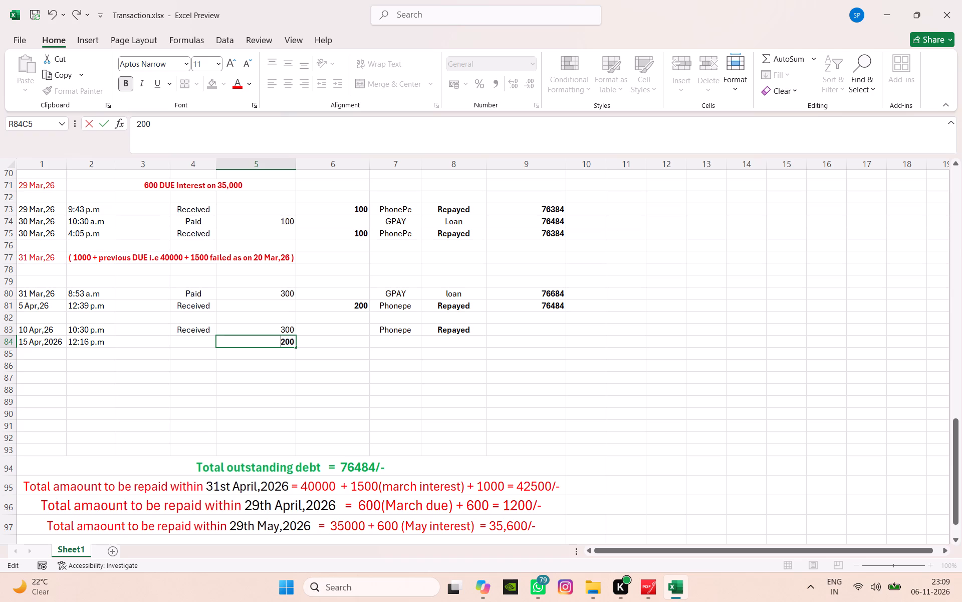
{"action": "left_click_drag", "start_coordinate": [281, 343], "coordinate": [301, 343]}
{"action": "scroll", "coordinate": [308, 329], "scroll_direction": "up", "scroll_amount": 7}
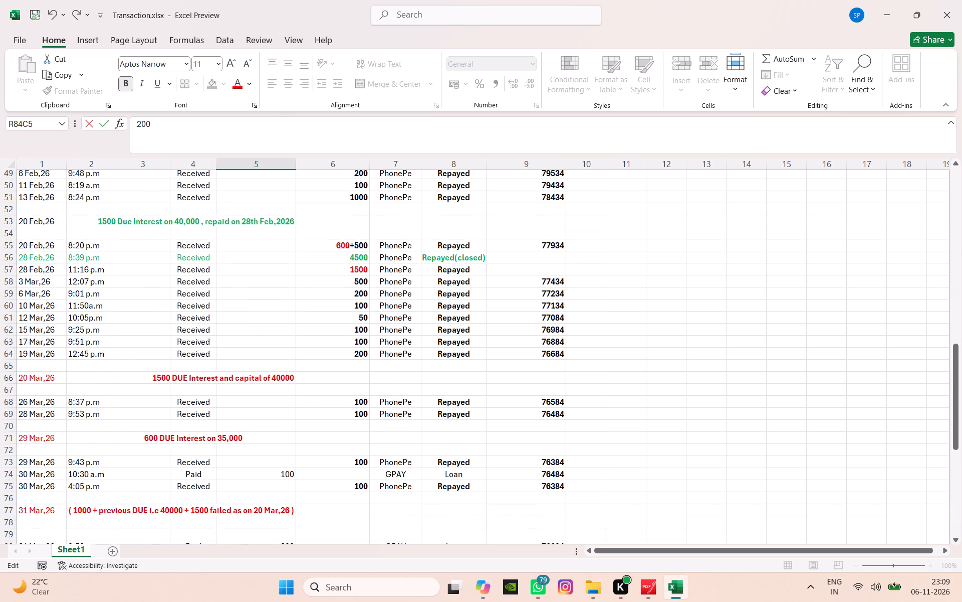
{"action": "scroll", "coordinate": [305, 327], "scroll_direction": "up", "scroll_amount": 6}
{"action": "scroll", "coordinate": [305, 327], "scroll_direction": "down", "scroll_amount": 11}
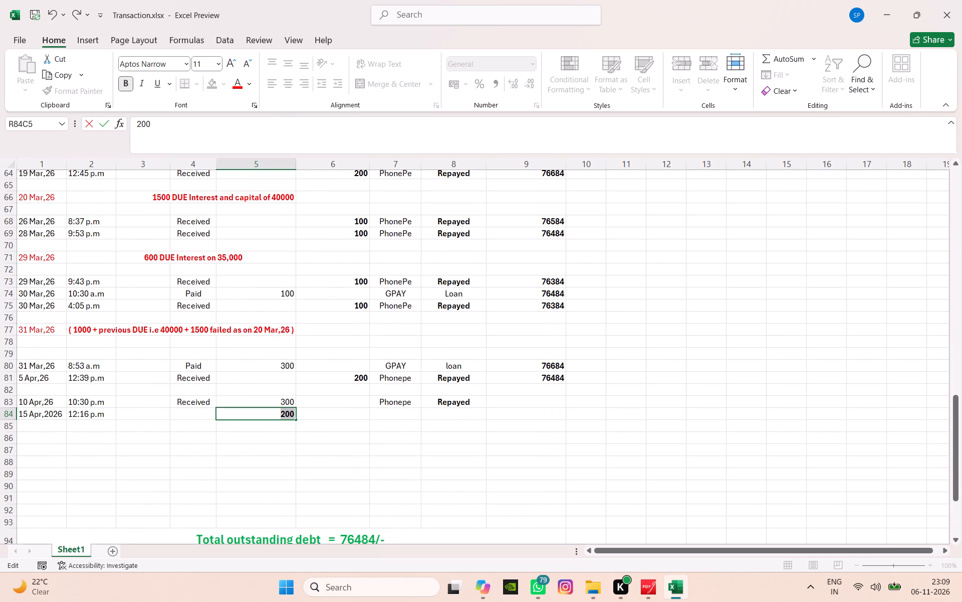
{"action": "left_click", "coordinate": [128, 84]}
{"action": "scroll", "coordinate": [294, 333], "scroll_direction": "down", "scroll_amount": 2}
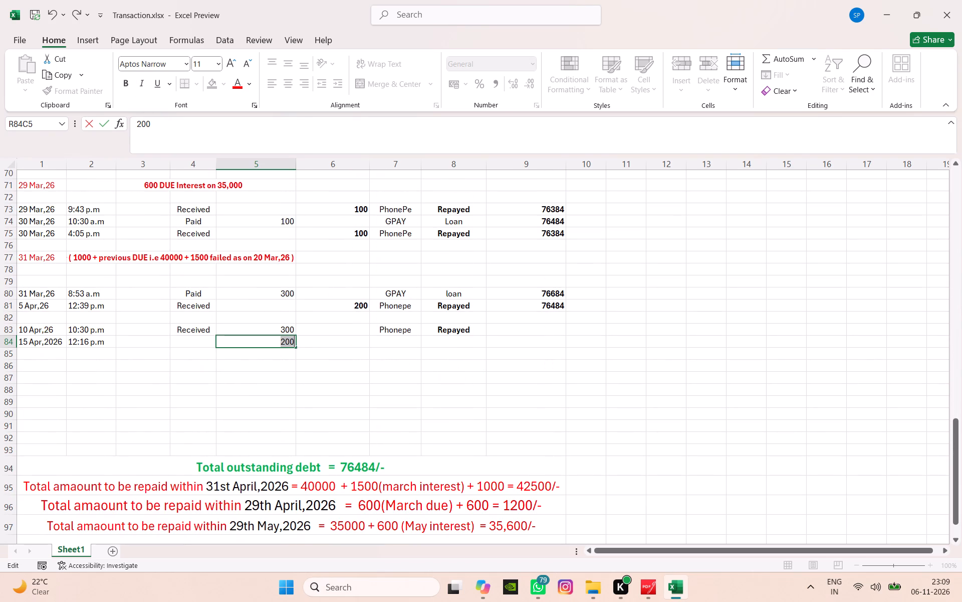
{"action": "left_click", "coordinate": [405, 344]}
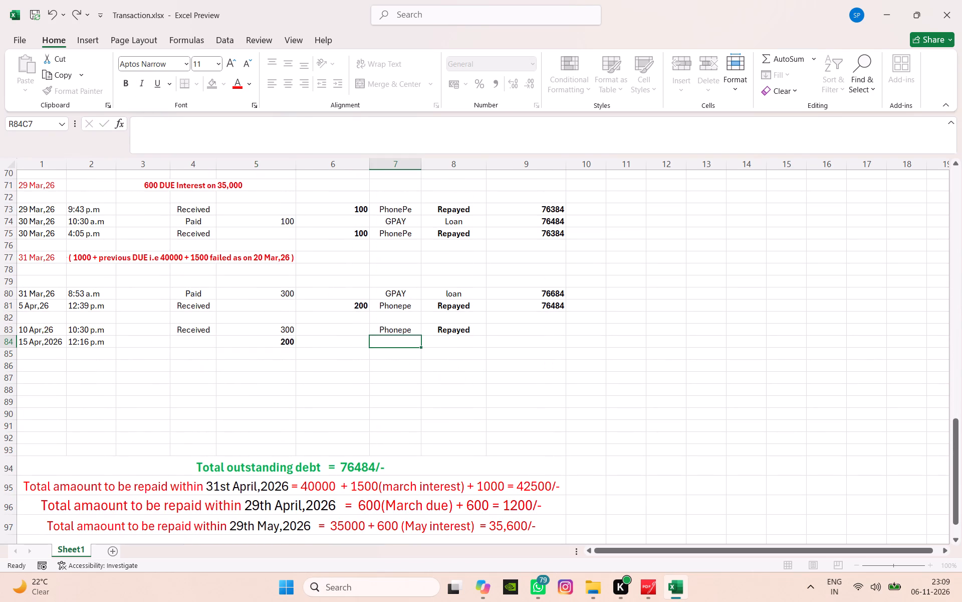
Enter Received as the transaction type in column 4 of the 15 Apr,2026 row.
{"action": "left_click", "coordinate": [187, 343]}
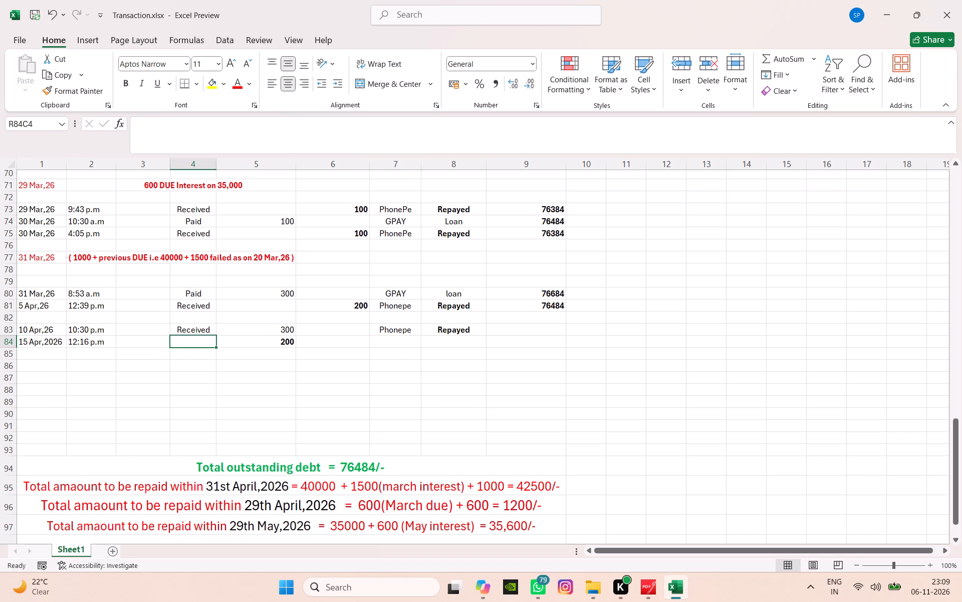
{"action": "key", "text": "e"}
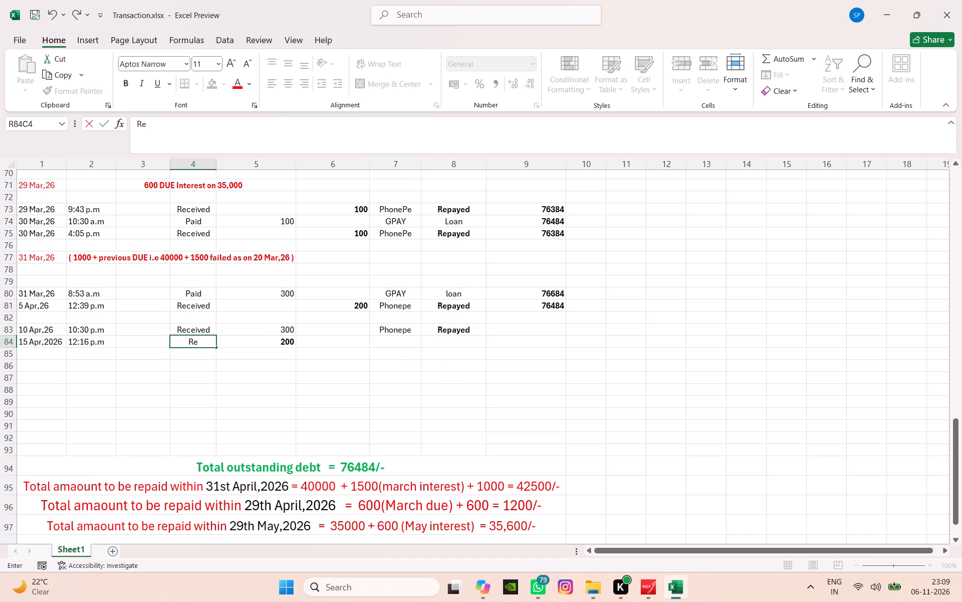
{"action": "type", "text": "ceived"}
{"action": "left_click", "coordinate": [232, 370]}
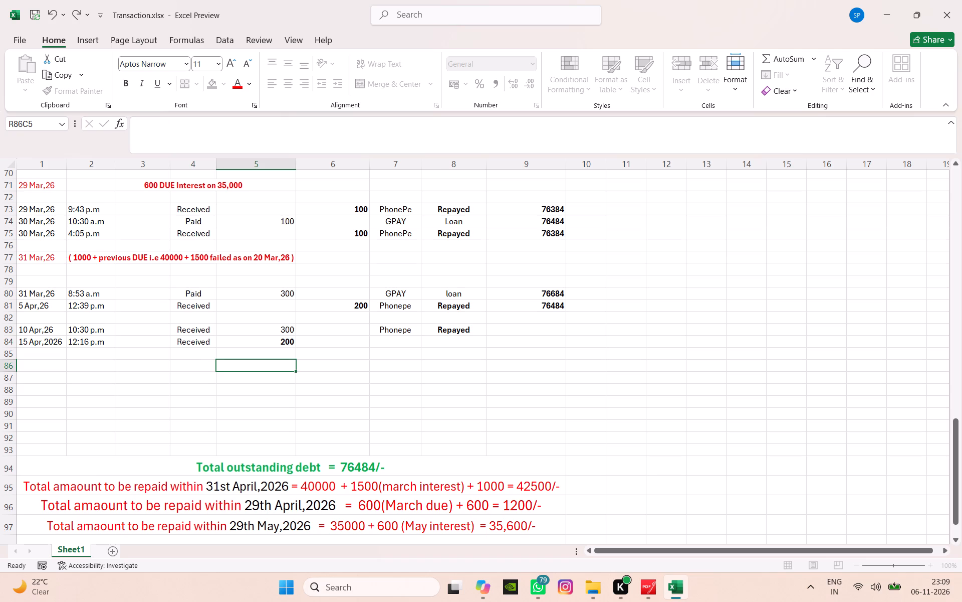
Enter the date 18 Apr,26 in column 1 of row 85 for the next transaction.
{"action": "left_click", "coordinate": [51, 358]}
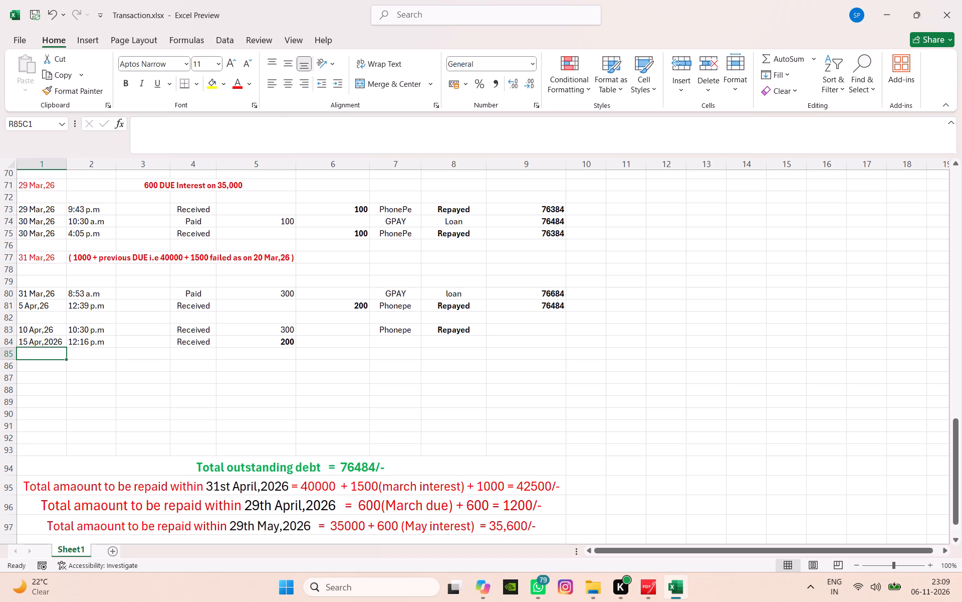
{"action": "type", "text": "18"}
{"action": "key", "text": "space"}
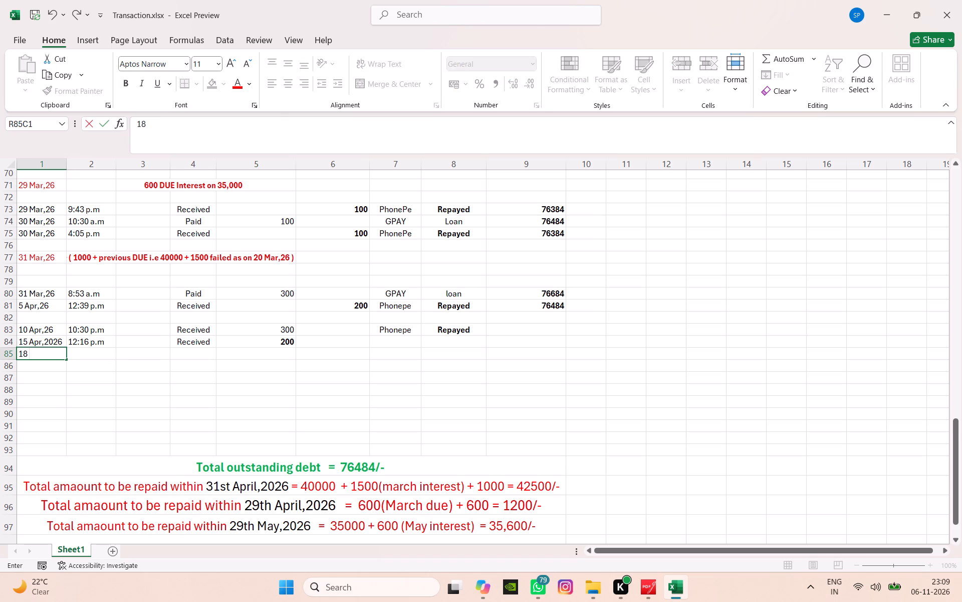
{"action": "key", "text": "a"}
{"action": "type", "text": "pr"}
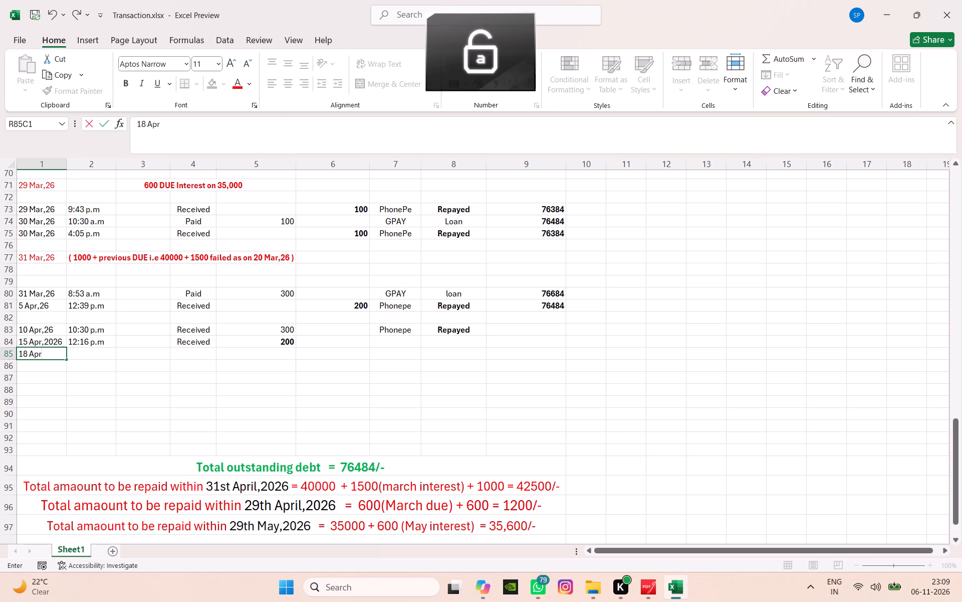
{"action": "key", "text": "comma"}
{"action": "type", "text": "26"}
{"action": "key", "text": "Up"}
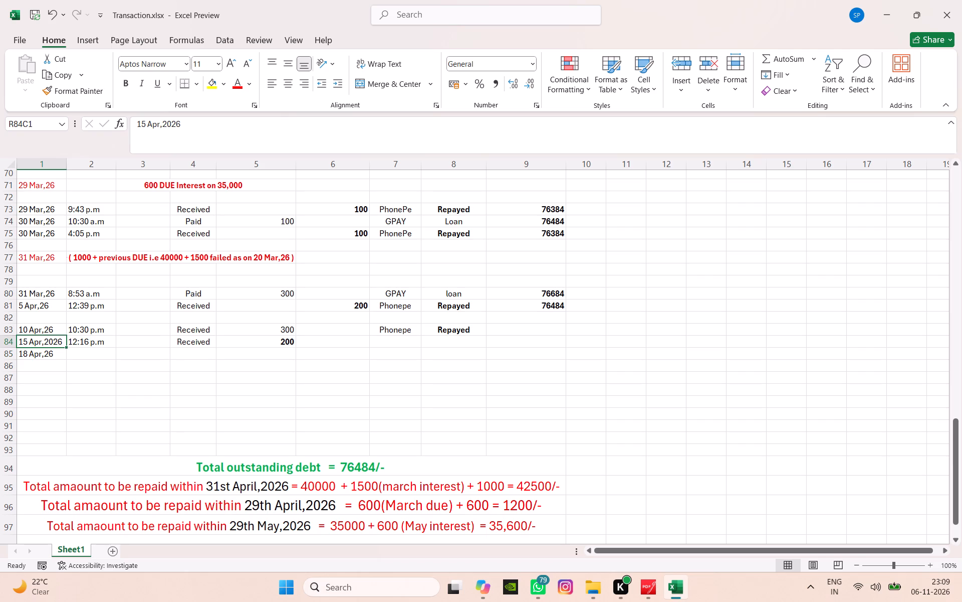
Shorten the date in column 1 of row 84 to 15 Apr,26.
{"action": "left_click_drag", "start_coordinate": [170, 126], "coordinate": [164, 126]}
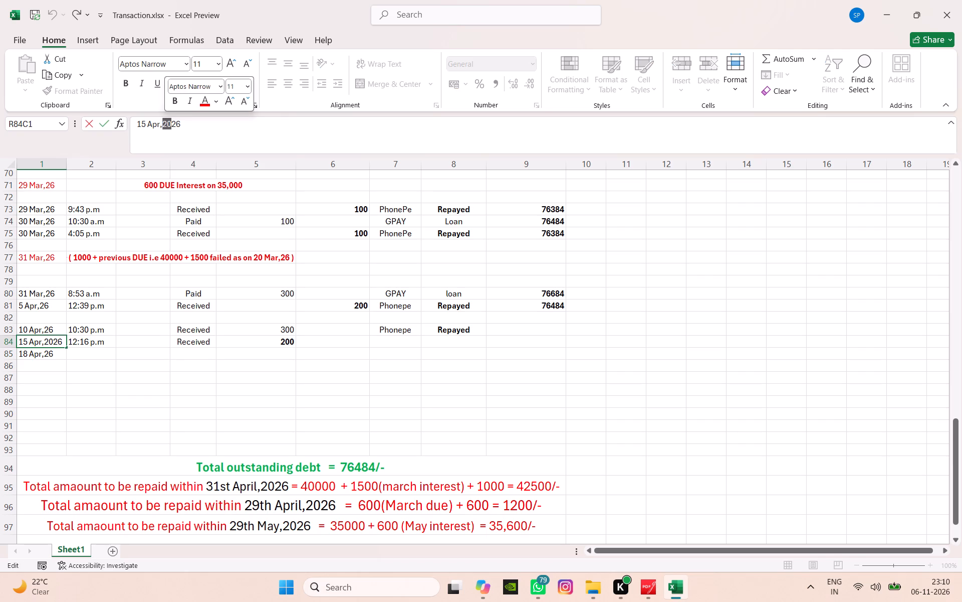
{"action": "key", "text": "BackSpace"}
{"action": "left_click", "coordinate": [91, 360]}
{"action": "left_click", "coordinate": [89, 357]}
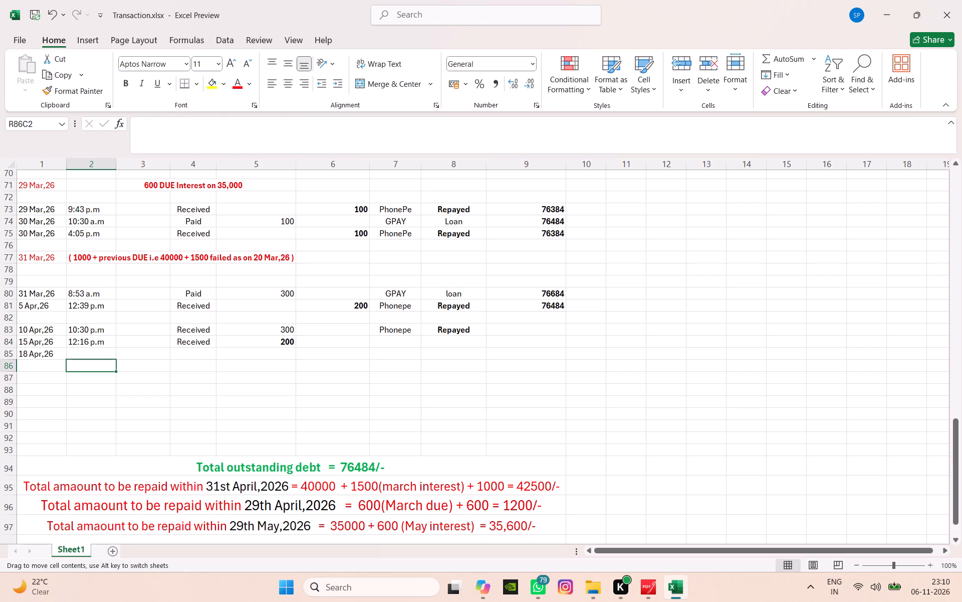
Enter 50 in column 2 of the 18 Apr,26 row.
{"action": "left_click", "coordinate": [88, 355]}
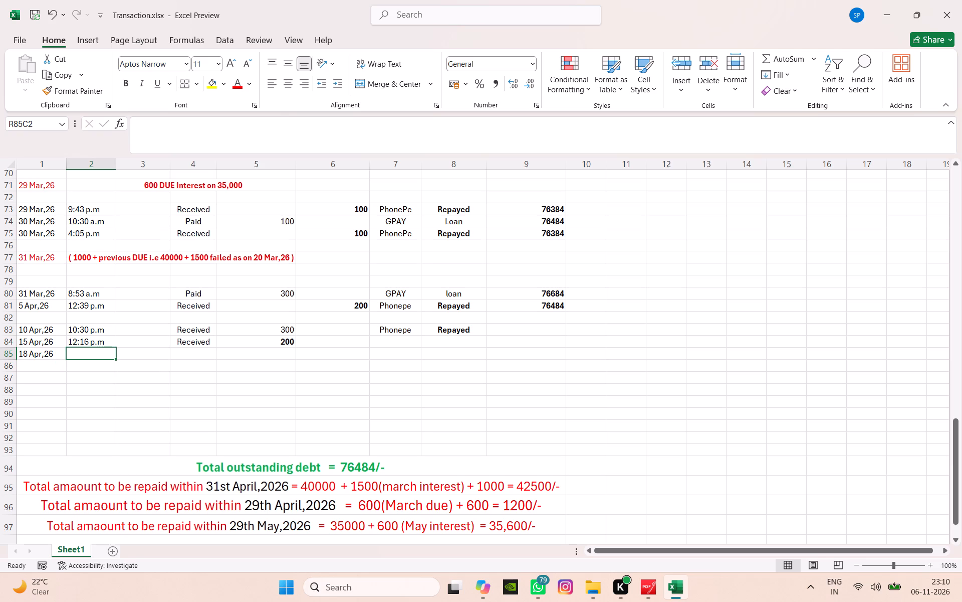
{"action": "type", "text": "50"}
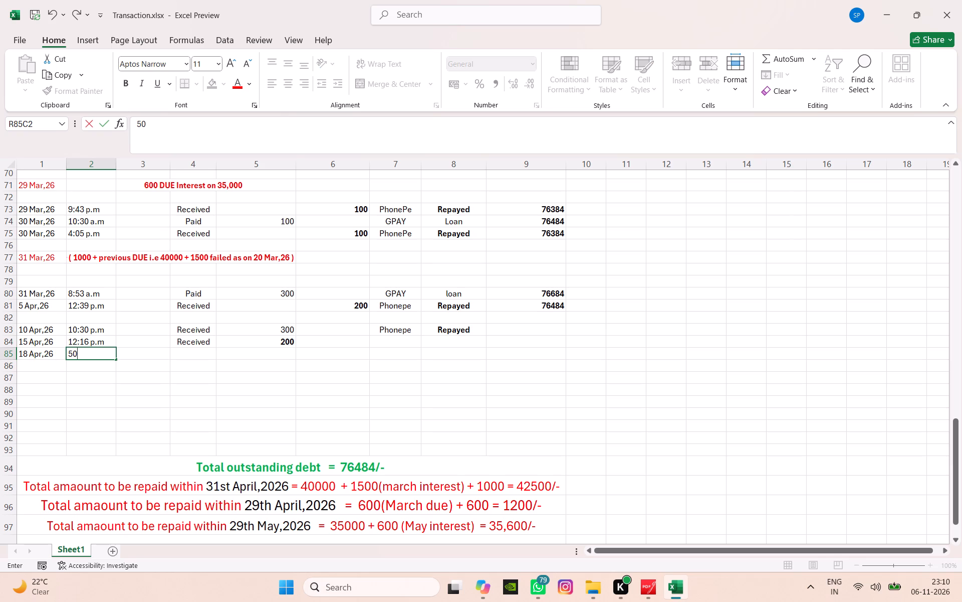
Enter the amount 50 in column 5 and the time 08:33 p.m in column 2 of the 18 Apr,26 row.
{"action": "left_click", "coordinate": [229, 356]}
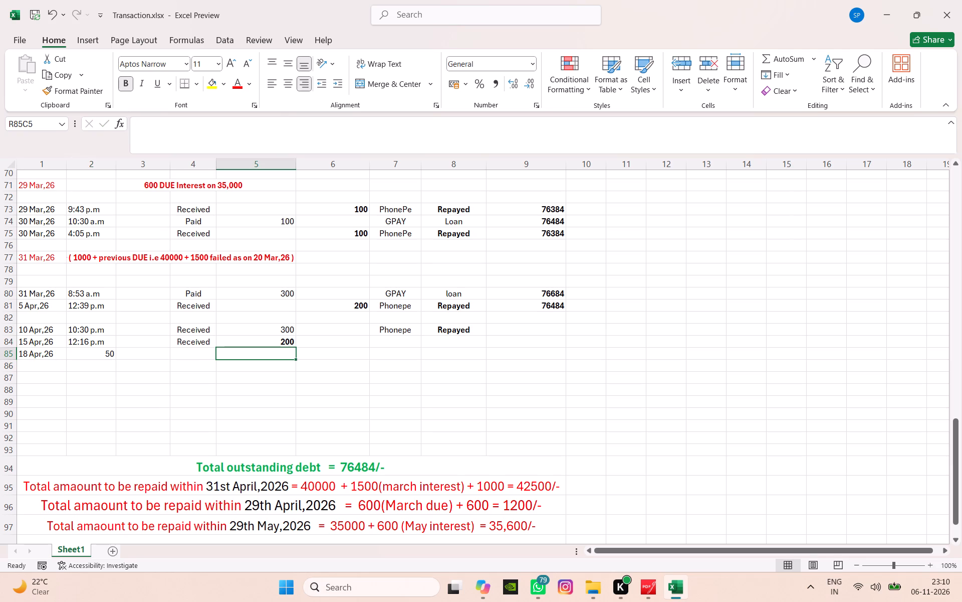
{"action": "type", "text": "50"}
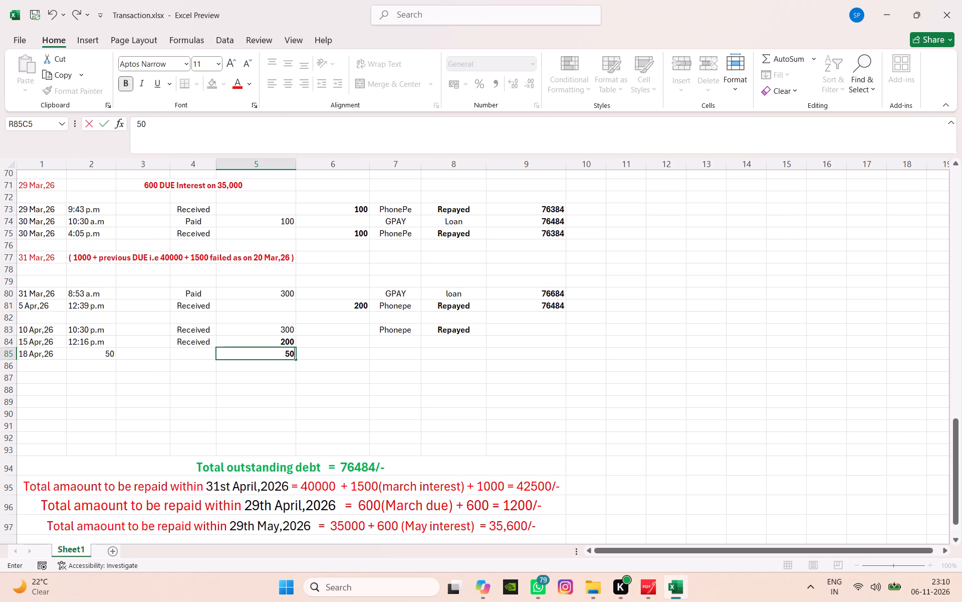
{"action": "left_click", "coordinate": [101, 353]}
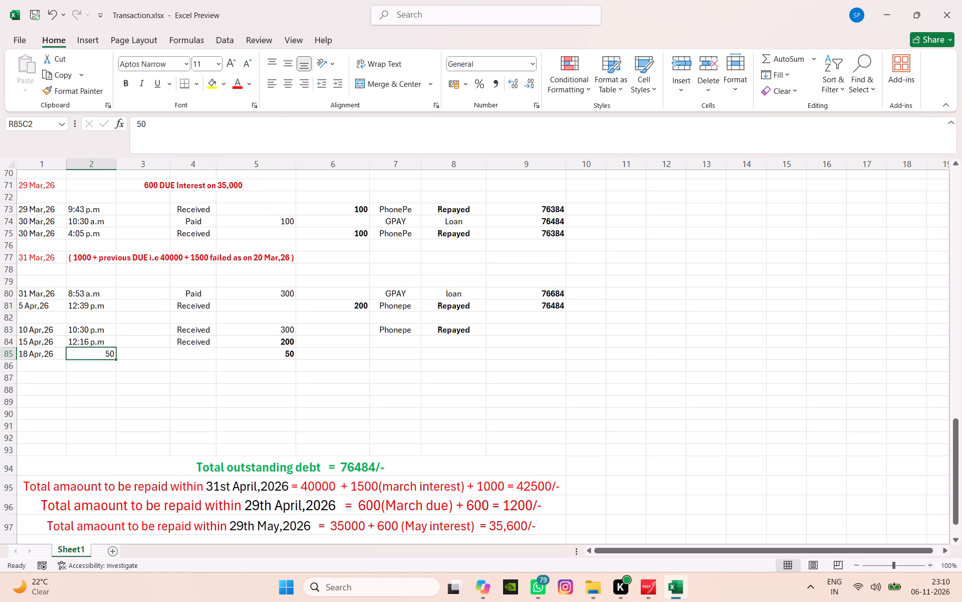
{"action": "type", "text": "08"}
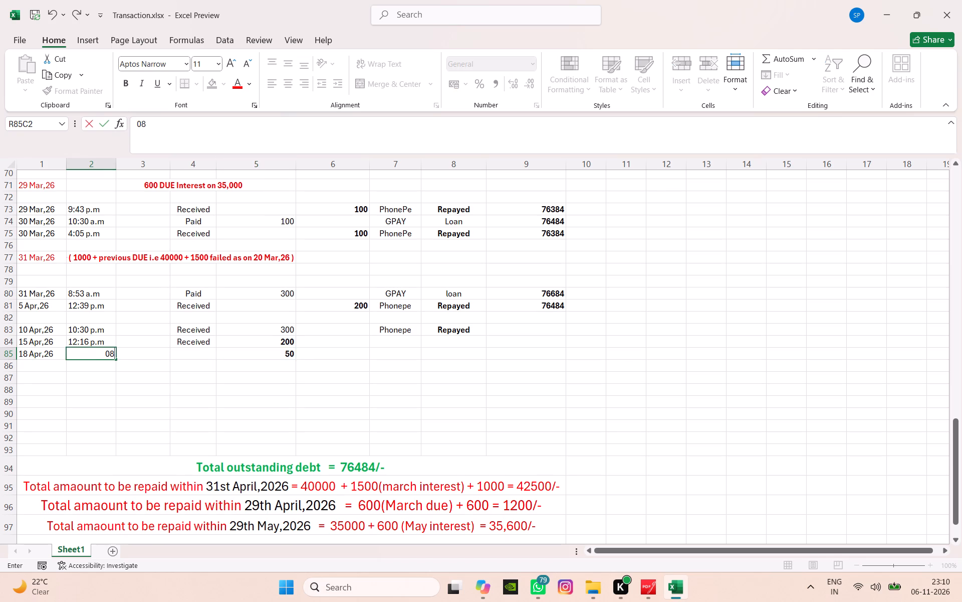
{"action": "type", "text": ":33"}
{"action": "key", "text": "space"}
{"action": "type", "text": "p"}
{"action": "type", "text": ".m"}
Fill Received in column 4 down from the 15 Apr,26 row to the 18 Apr,26 row.
{"action": "left_click", "coordinate": [194, 354]}
{"action": "left_click", "coordinate": [193, 345]}
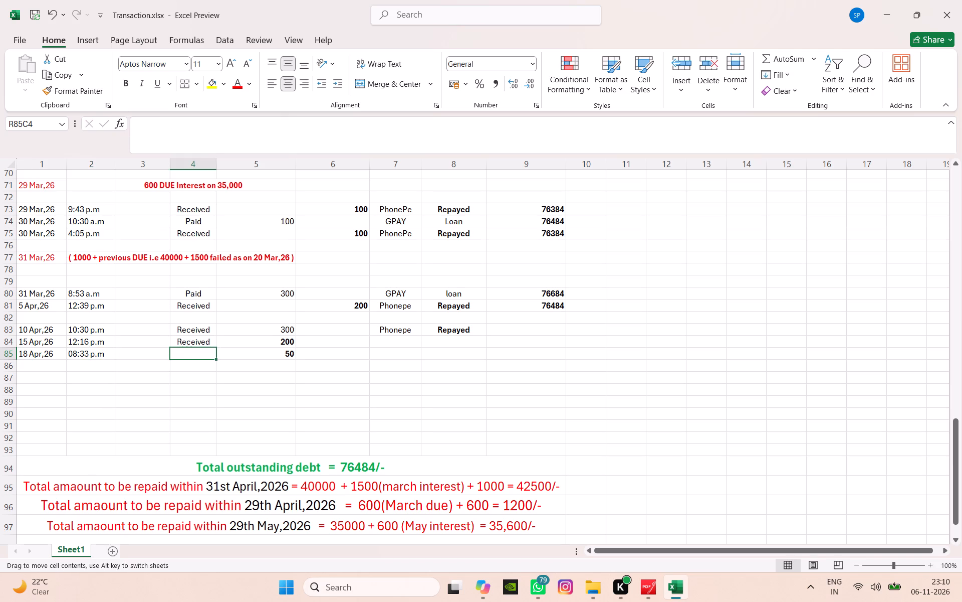
{"action": "left_click", "coordinate": [210, 339]}
{"action": "left_click_drag", "start_coordinate": [217, 346], "coordinate": [215, 361]}
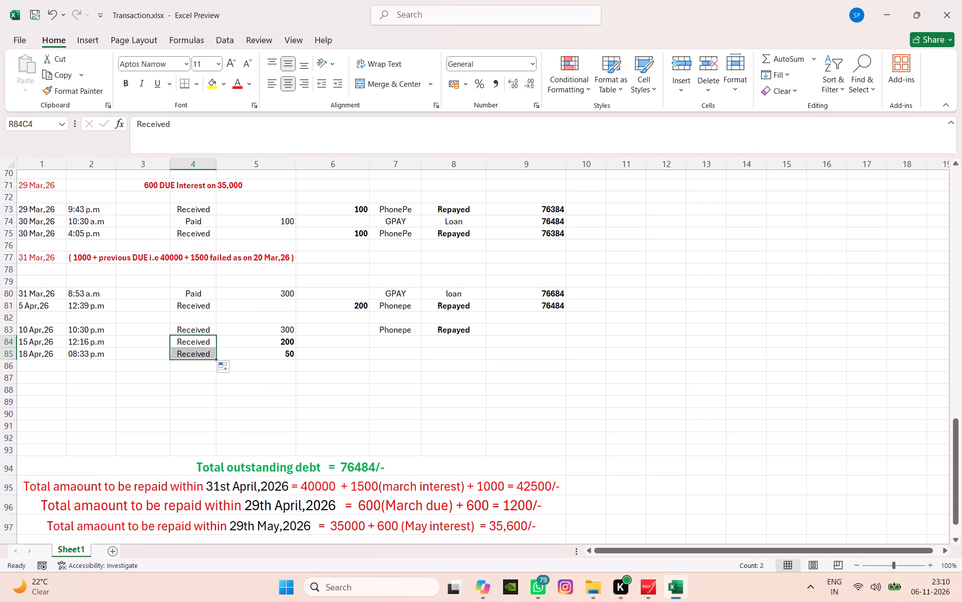
Fill Phonepe in column 7 and Repayed in column 8 down from row 83 to rows 84 and 85.
{"action": "left_click", "coordinate": [389, 356]}
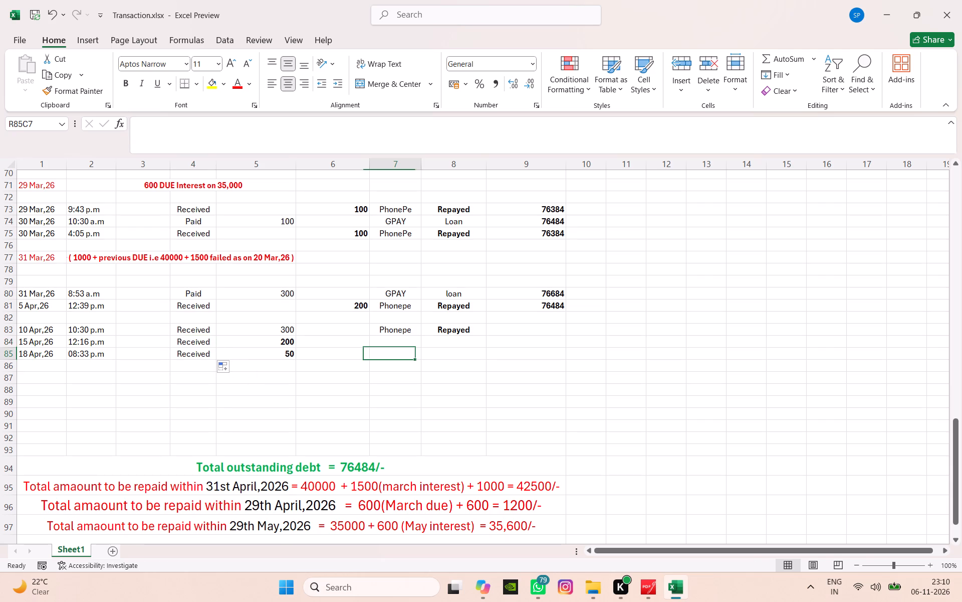
{"action": "left_click", "coordinate": [412, 329]}
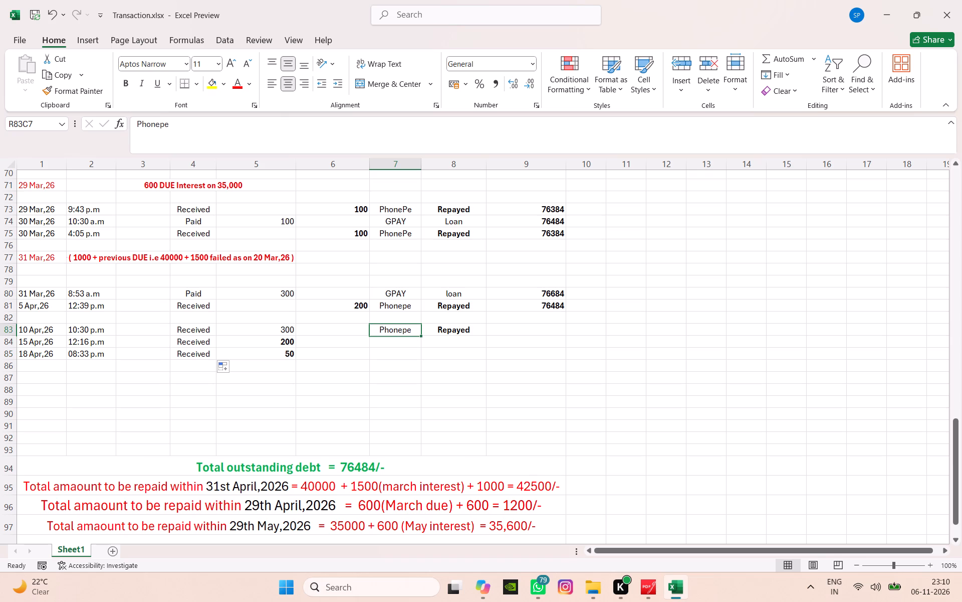
{"action": "left_click_drag", "start_coordinate": [420, 337], "coordinate": [421, 357]}
{"action": "left_click", "coordinate": [470, 330]}
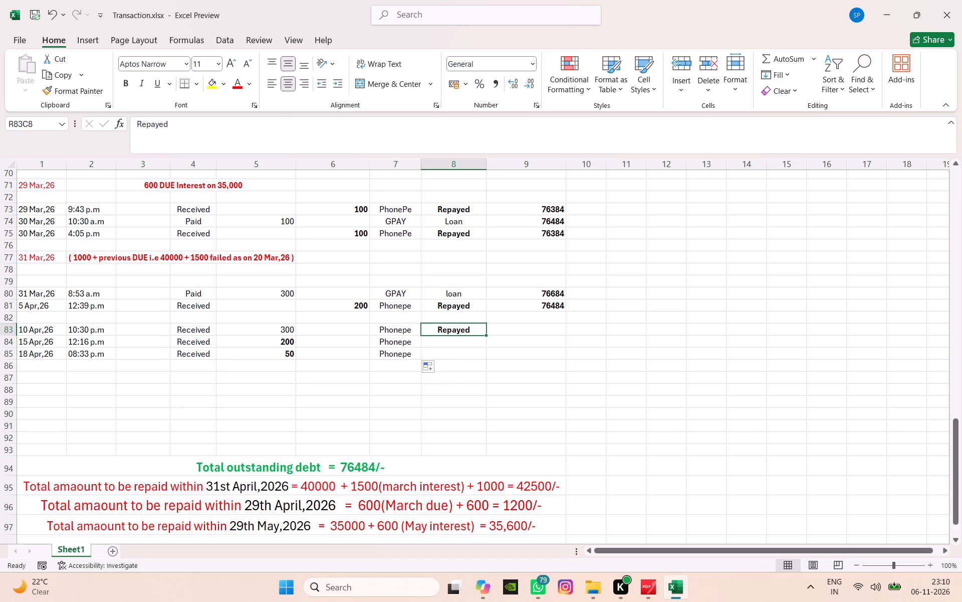
{"action": "left_click_drag", "start_coordinate": [486, 337], "coordinate": [486, 357]}
Enter the date 24 Apr,26 in column 1 of row 86 for the next transaction.
{"action": "scroll", "coordinate": [503, 312], "scroll_direction": "up", "scroll_amount": 10}
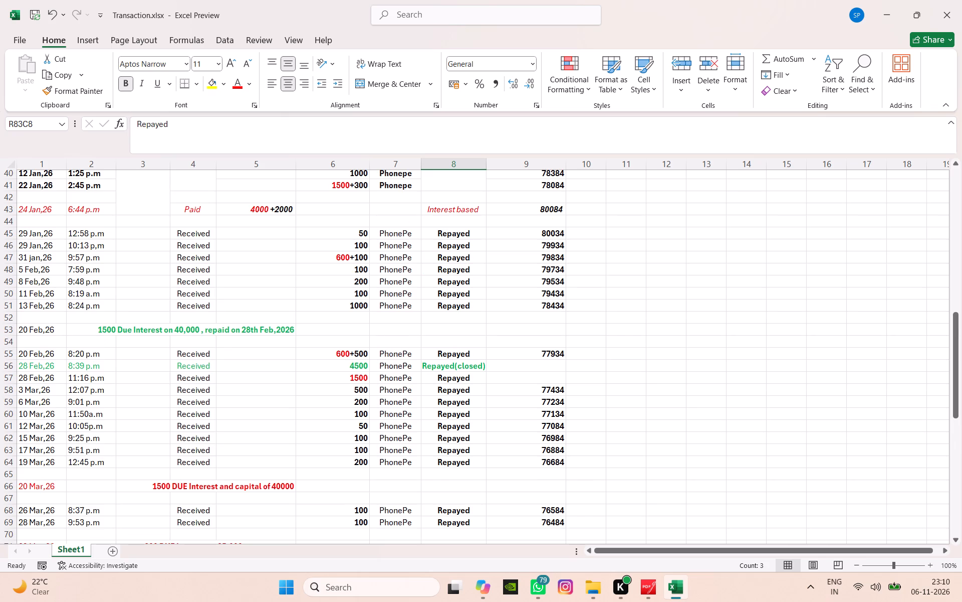
{"action": "scroll", "coordinate": [503, 311], "scroll_direction": "down", "scroll_amount": 12}
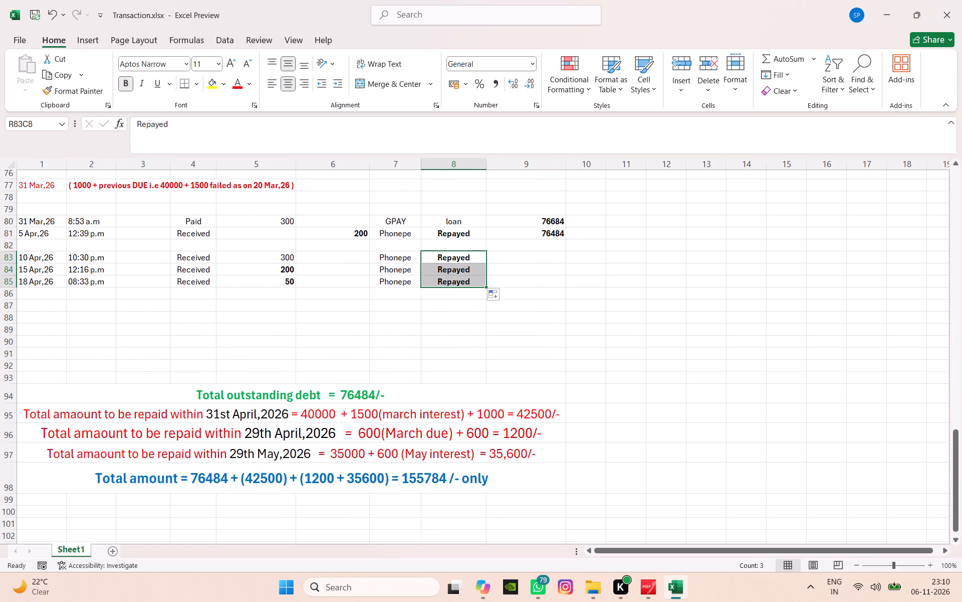
{"action": "left_click", "coordinate": [47, 293]}
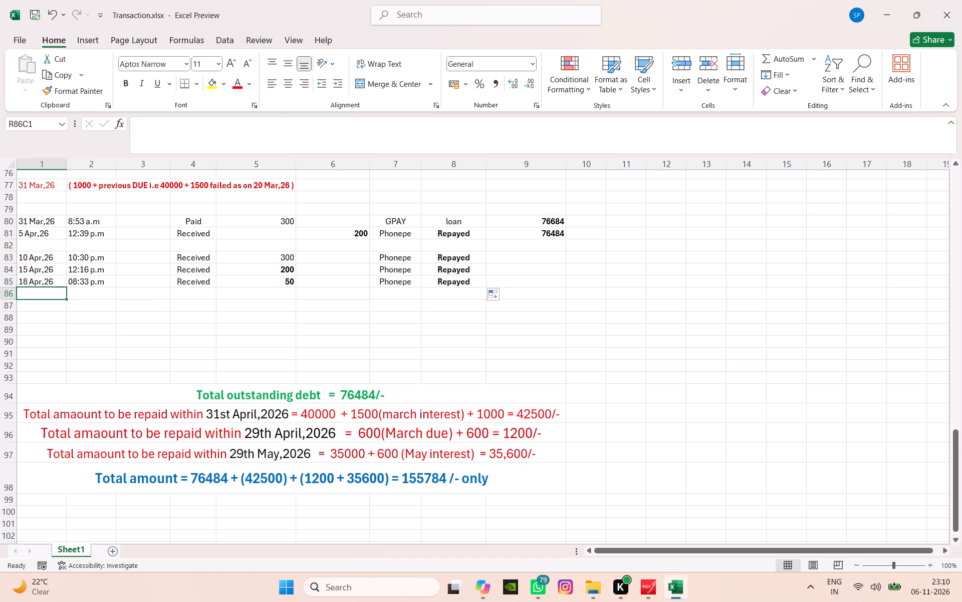
{"action": "key", "text": "2"}
{"action": "key", "text": "4"}
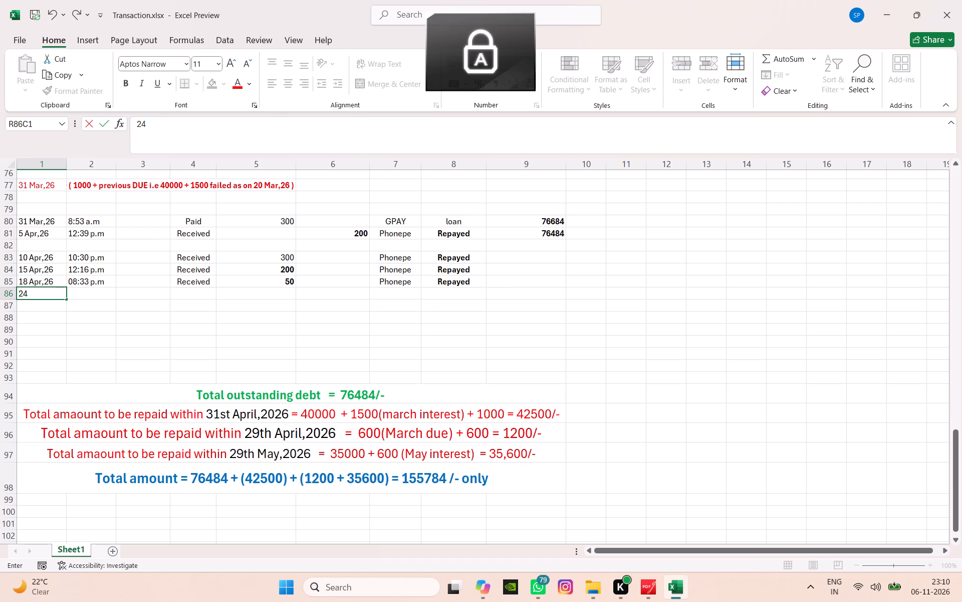
{"action": "key", "text": "a"}
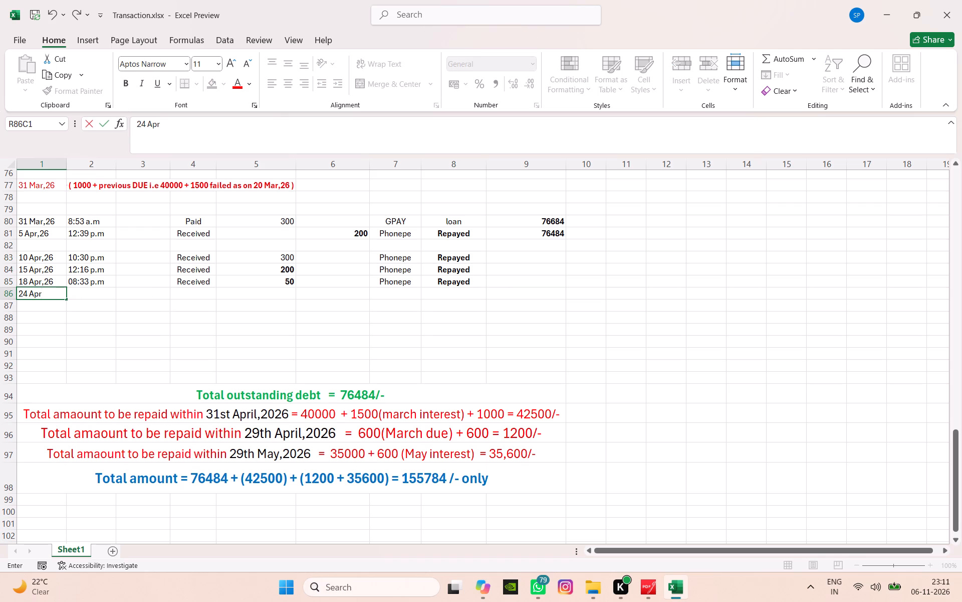
{"action": "type", "text": ",26"}
Enter the time 10:13 p.m in column 2 and the amount 200 in column 5 of the 24 Apr,26 row.
{"action": "left_click", "coordinate": [83, 295]}
{"action": "type", "text": "10"}
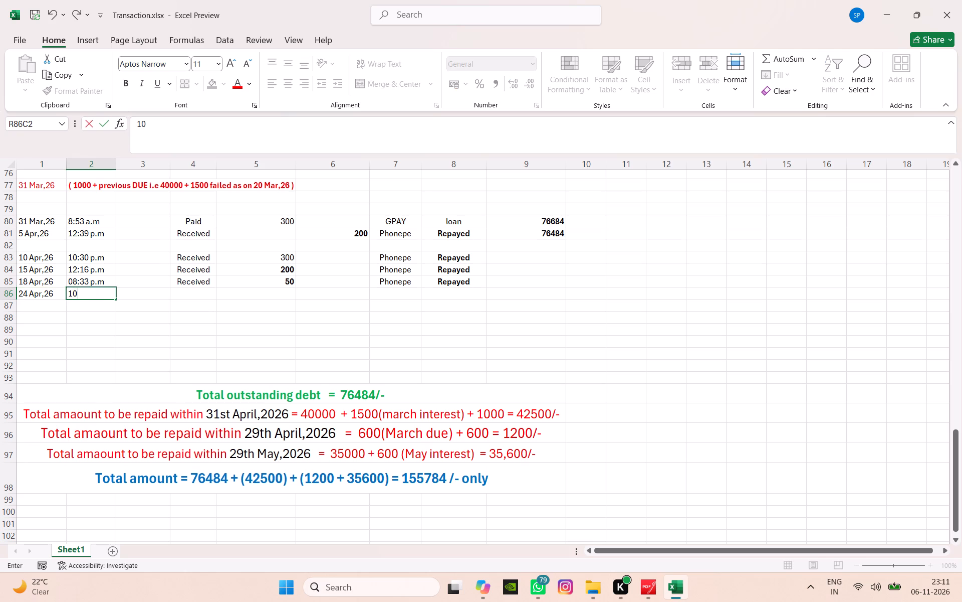
{"action": "type", "text": ":13"}
{"action": "key", "text": "space"}
{"action": "type", "text": "p.m"}
{"action": "left_click", "coordinate": [256, 292]}
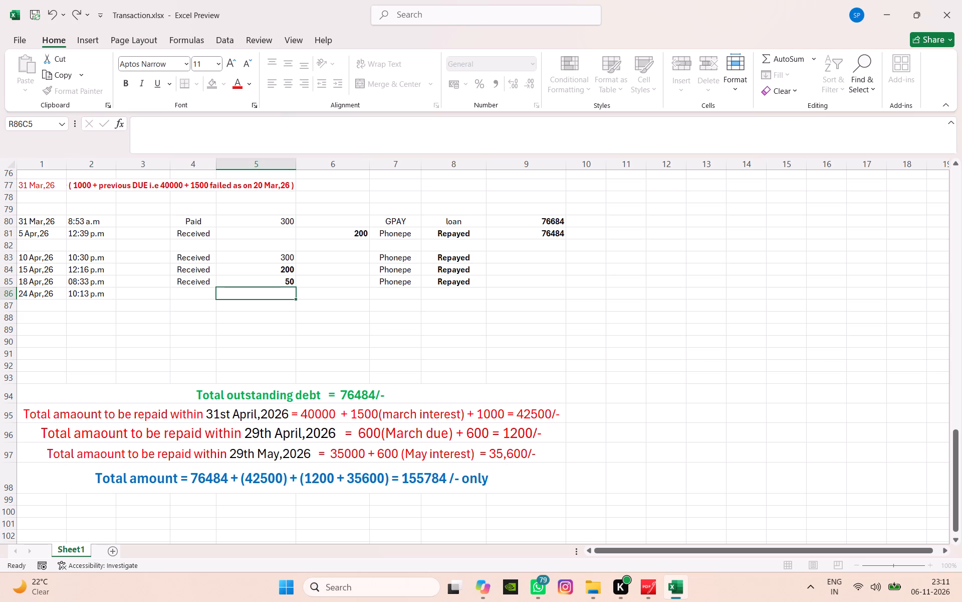
{"action": "type", "text": "200"}
Enter the date 25 Apr,26 in column 1 of row 87 for the next transaction.
{"action": "left_click", "coordinate": [51, 308]}
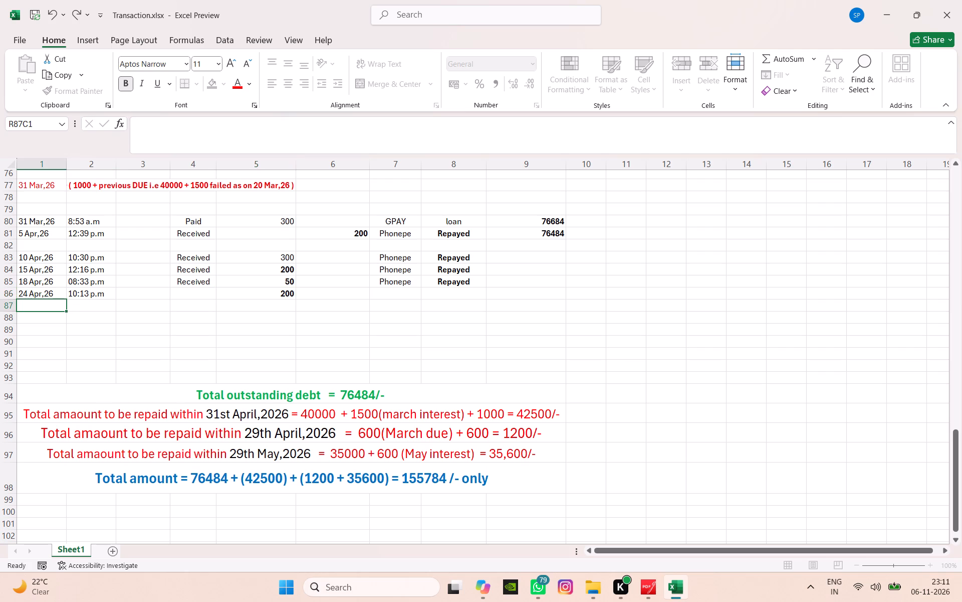
{"action": "type", "text": "25"}
{"action": "key", "text": "space"}
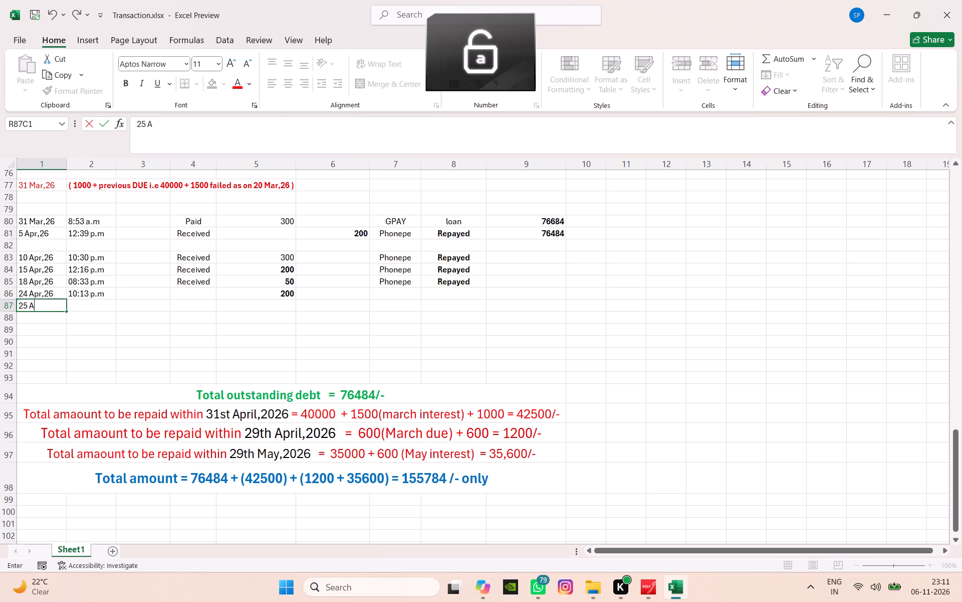
{"action": "type", "text": "pr"}
{"action": "type", "text": ",2026"}
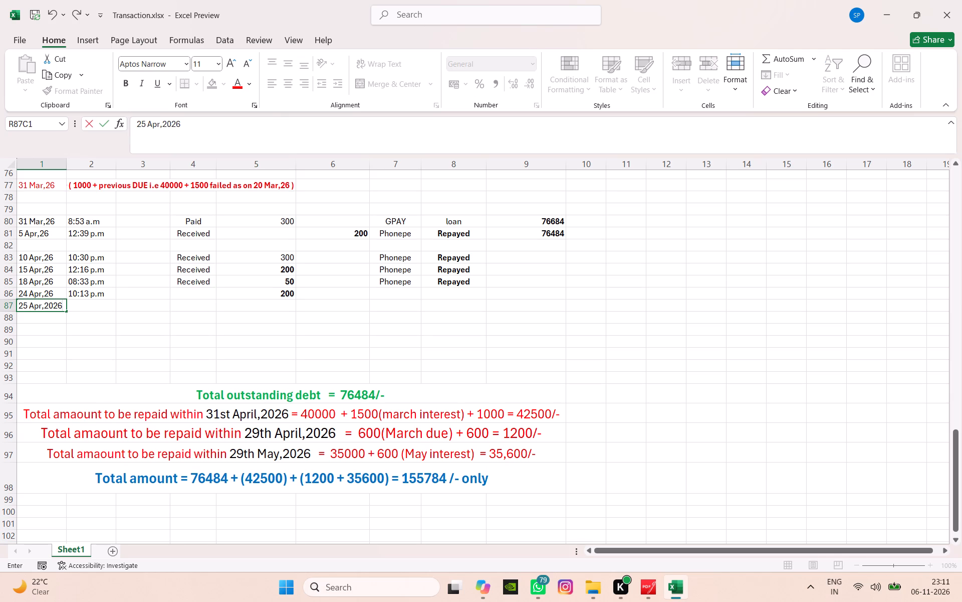
{"action": "key", "text": "BackSpace"}
{"action": "key", "text": "BackSpace"}
{"action": "key", "text": "BackSpace"}
{"action": "key", "text": "6"}
Enter the time 10:35 p.m in column 2 and the amount 200 in column 5 of the 25 Apr,26 row.
{"action": "left_click", "coordinate": [83, 311]}
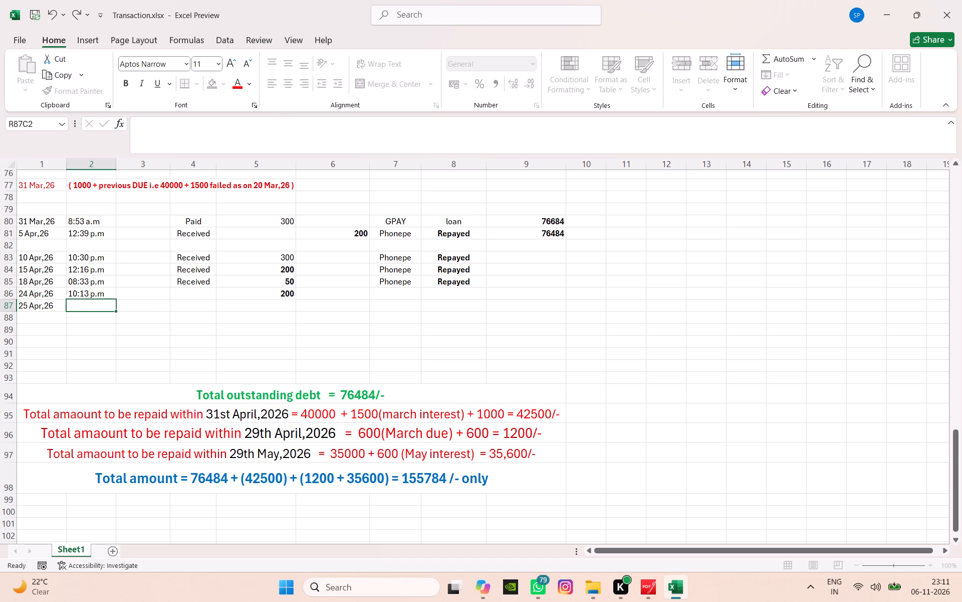
{"action": "type", "text": "10"}
{"action": "type", "text": ":35"}
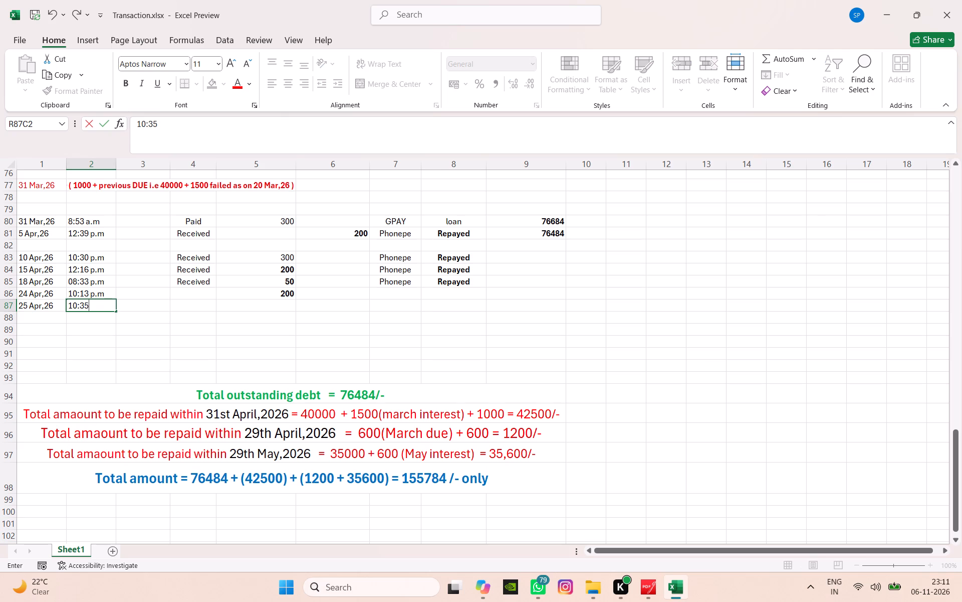
{"action": "key", "text": "space"}
{"action": "type", "text": "p.m"}
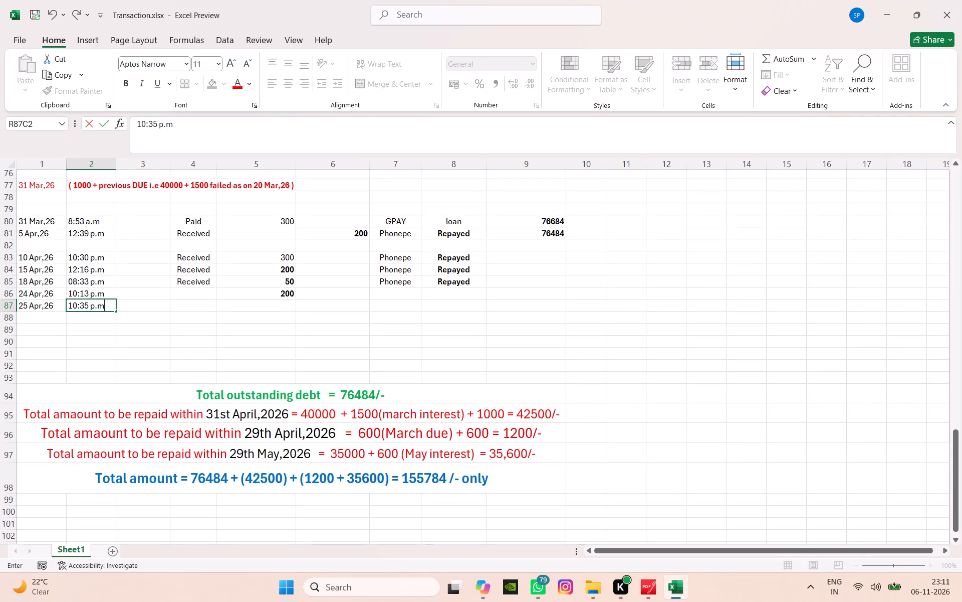
{"action": "left_click", "coordinate": [258, 309]}
{"action": "type", "text": "200"}
Record the next transaction in row 88: date 26 Apr,26, time 10:52 p.m in column 2 and amount 200 in column 5.
{"action": "left_click", "coordinate": [36, 318]}
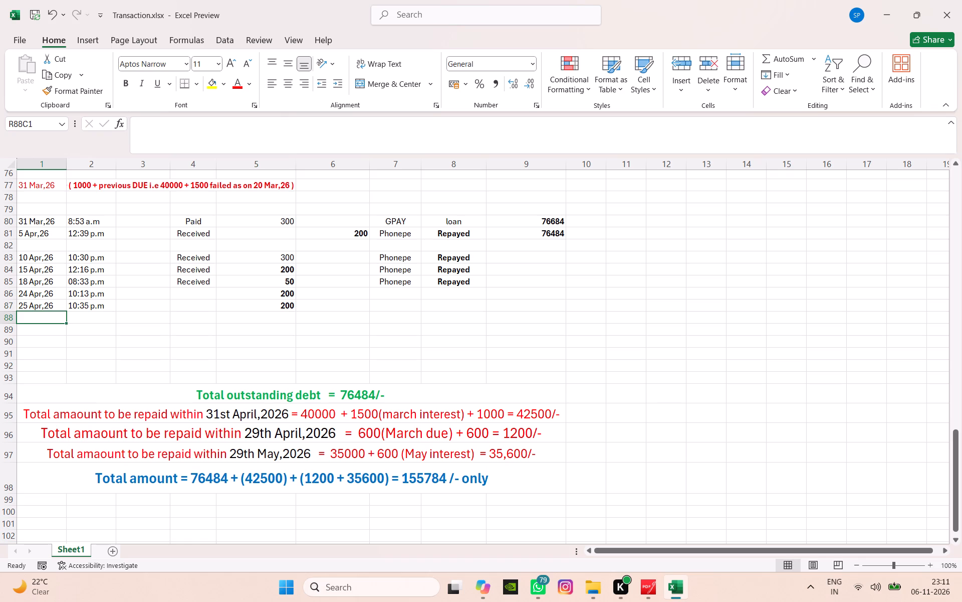
{"action": "type", "text": "26"}
{"action": "key", "text": "space"}
{"action": "type", "text": "pr"}
{"action": "key", "text": "comma"}
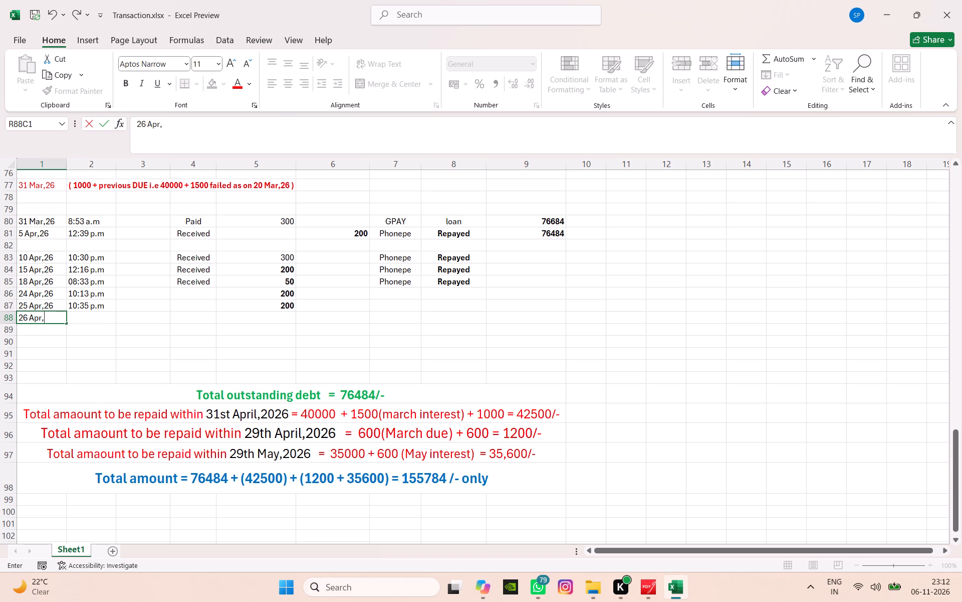
{"action": "type", "text": "26"}
{"action": "left_click", "coordinate": [89, 318]}
{"action": "type", "text": "10"}
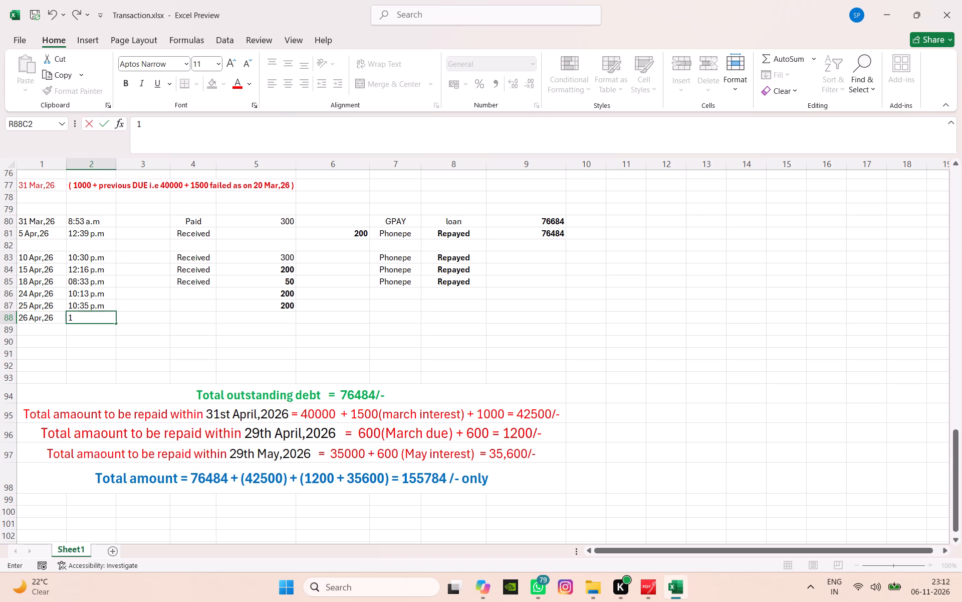
{"action": "key", "text": "shift+colon"}
{"action": "type", "text": "52 p.m"}
{"action": "left_click", "coordinate": [237, 320]}
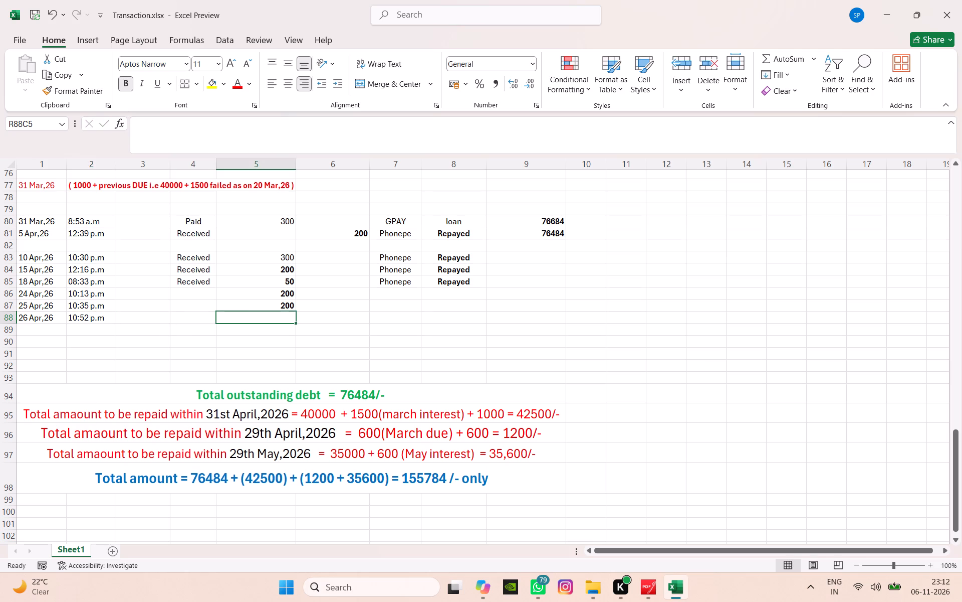
{"action": "type", "text": "200"}
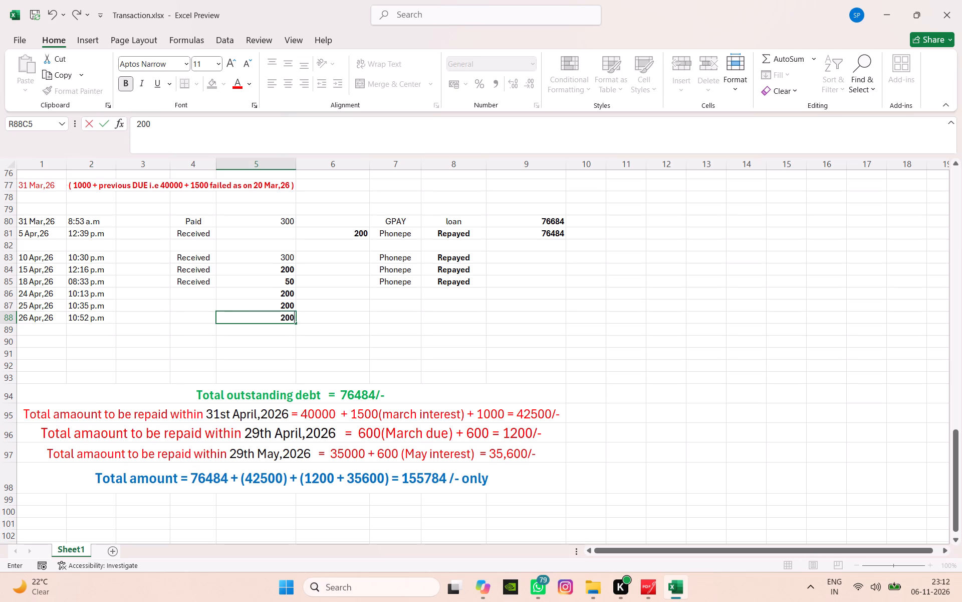
Record the next transaction in row 89: date 27 Apr,26, time 10:44 p.m in column 2 and amount 150 in column 5.
{"action": "left_click", "coordinate": [47, 332]}
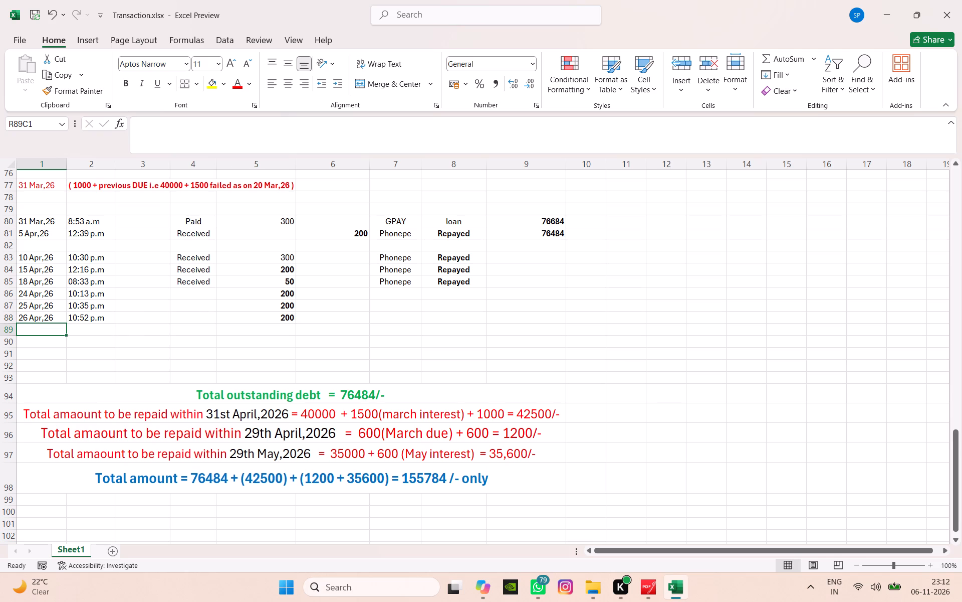
{"action": "type", "text": "27"}
{"action": "key", "text": "space"}
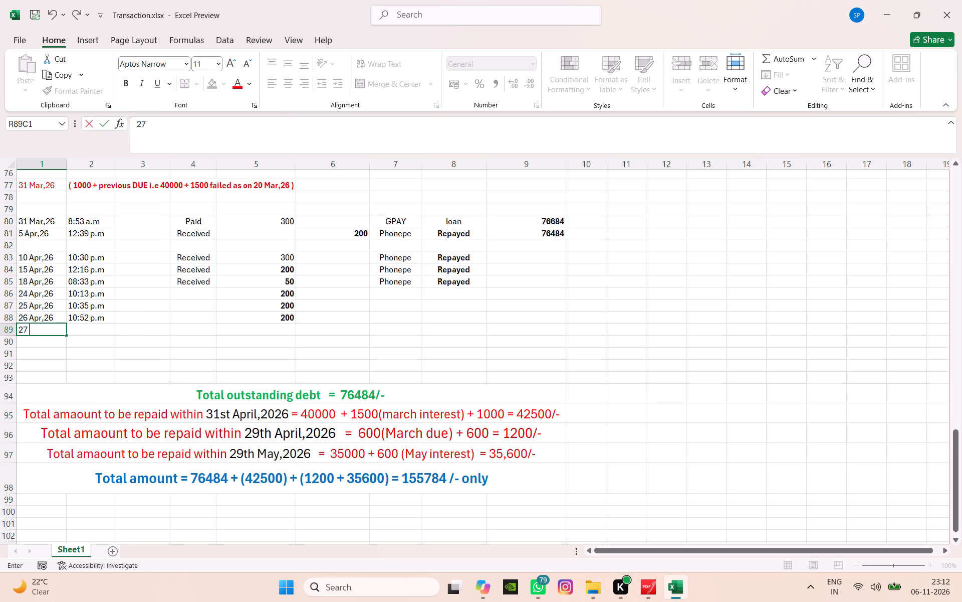
{"action": "type", "text": "pr"}
{"action": "type", "text": ",26"}
{"action": "left_click", "coordinate": [74, 332]}
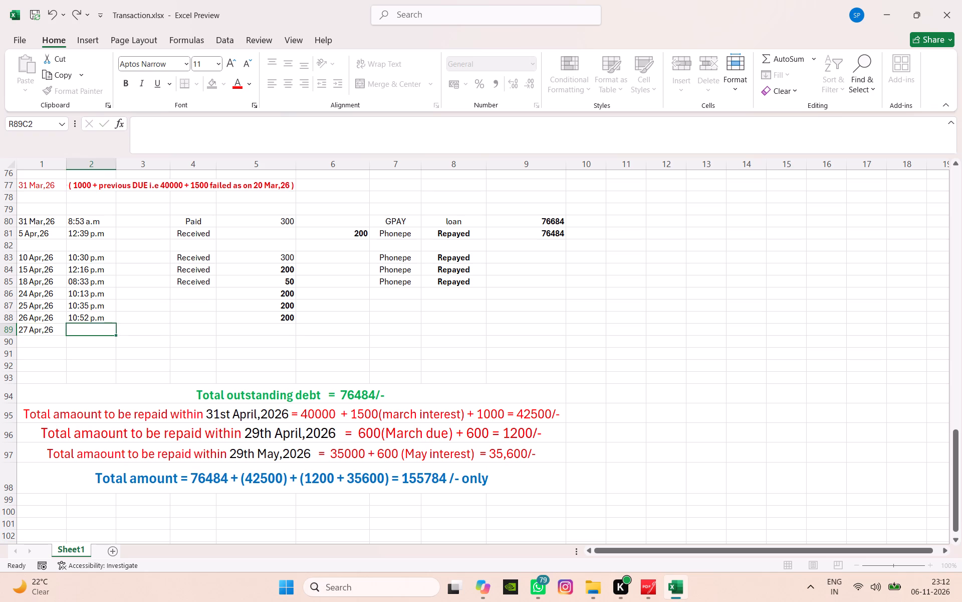
{"action": "type", "text": "10"}
{"action": "key", "text": "shift+colon"}
{"action": "type", "text": "44"}
{"action": "key", "text": "space"}
{"action": "type", "text": "p.m"}
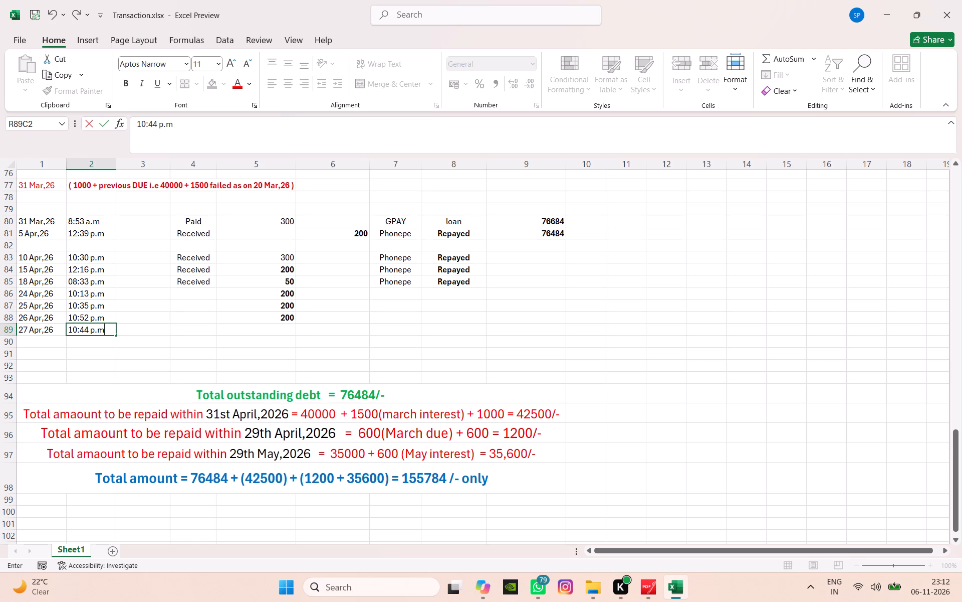
{"action": "left_click", "coordinate": [248, 333]}
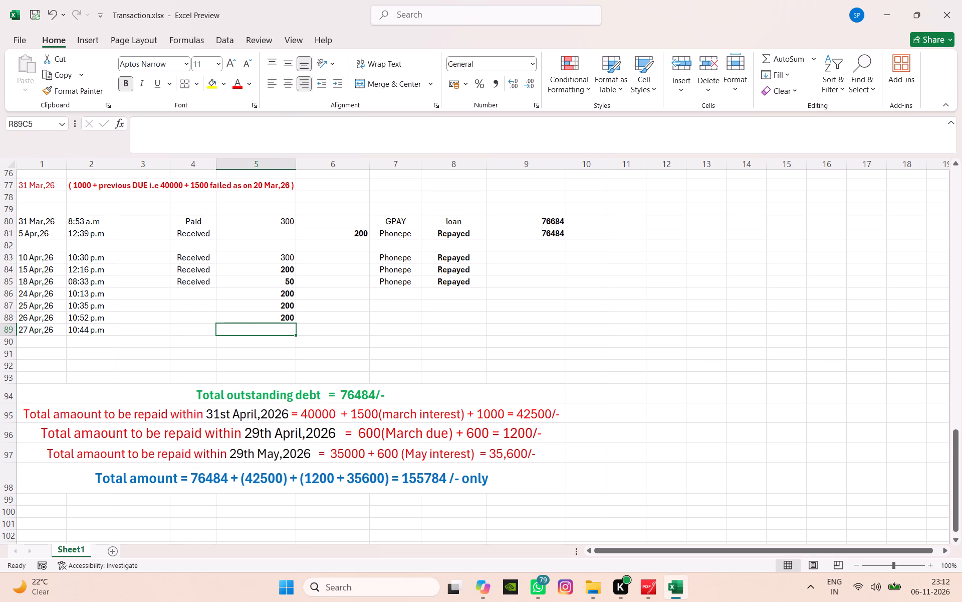
{"action": "type", "text": "150"}
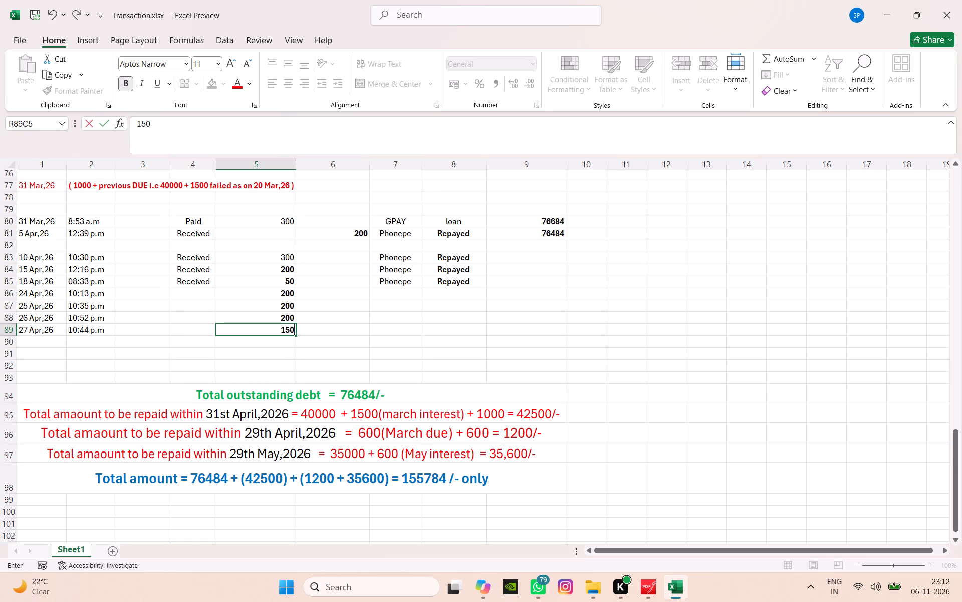
Review the earlier transaction rows to check which column holds the paid and which the received amounts.
{"action": "scroll", "coordinate": [325, 295], "scroll_direction": "up", "scroll_amount": 5}
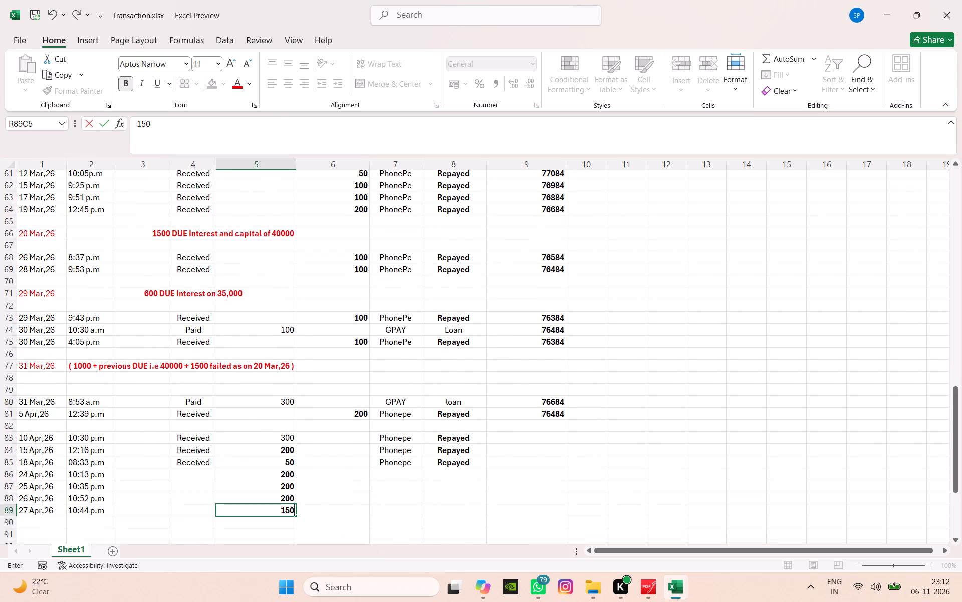
{"action": "scroll", "coordinate": [325, 295], "scroll_direction": "up", "scroll_amount": 19}
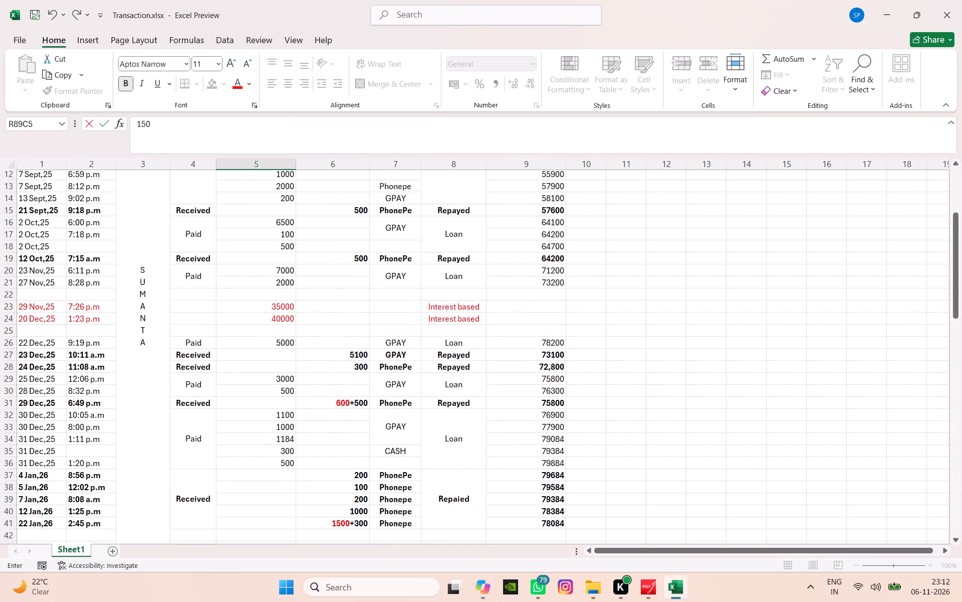
{"action": "scroll", "coordinate": [325, 295], "scroll_direction": "up", "scroll_amount": 3}
{"action": "scroll", "coordinate": [325, 295], "scroll_direction": "down", "scroll_amount": 3}
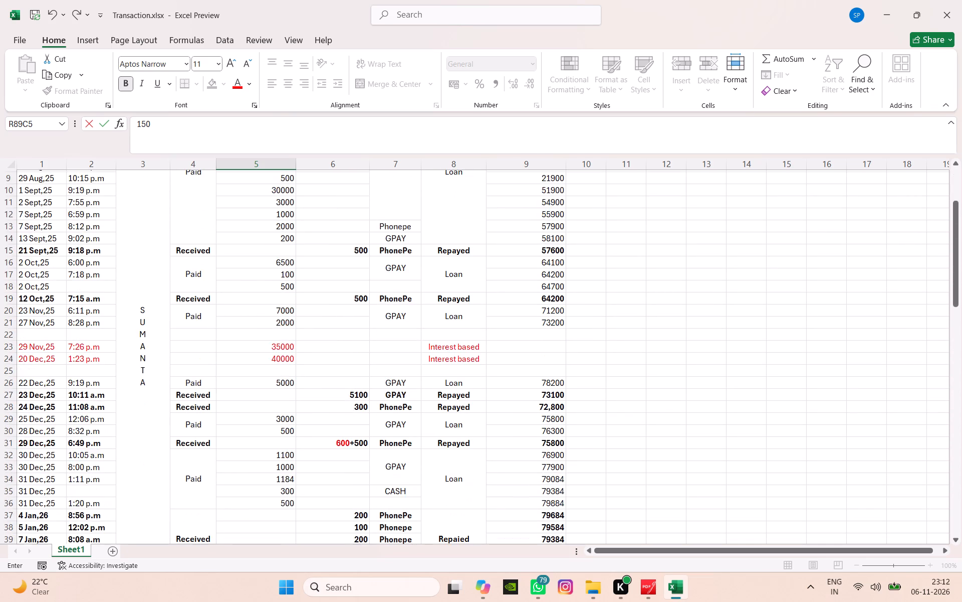
{"action": "scroll", "coordinate": [325, 295], "scroll_direction": "down", "scroll_amount": 16}
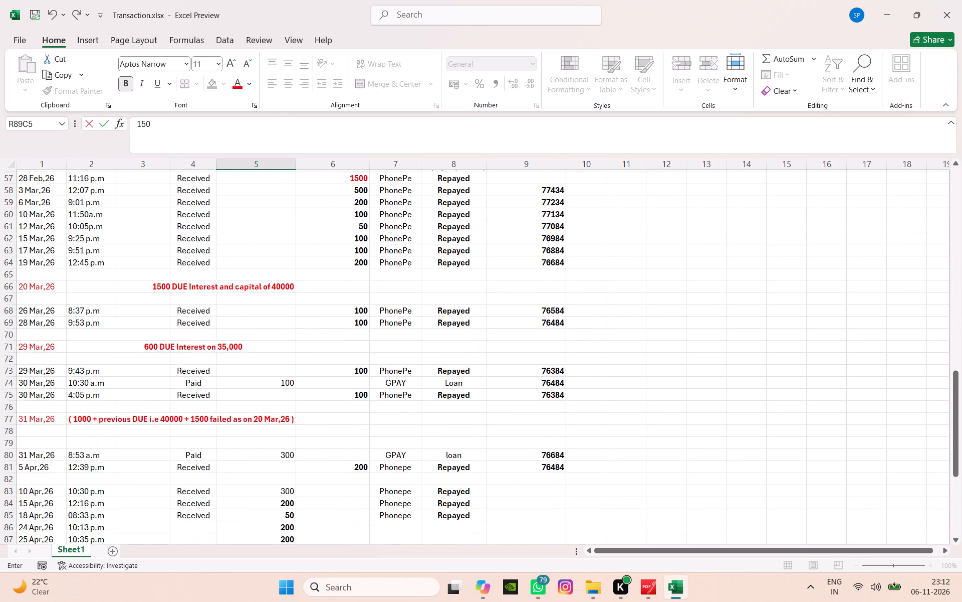
{"action": "scroll", "coordinate": [325, 295], "scroll_direction": "down", "scroll_amount": 3}
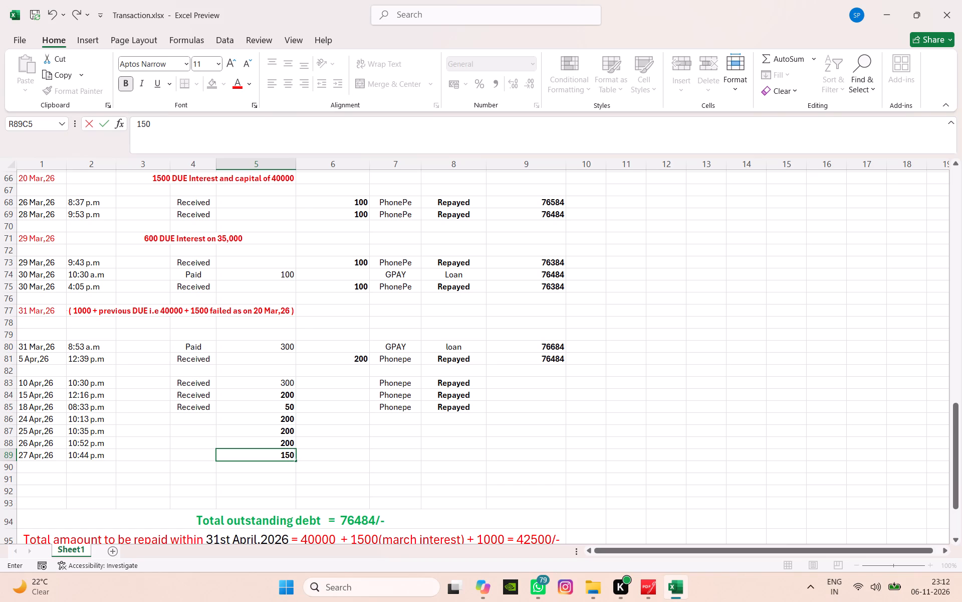
Copy the column 5 amounts 300, 200 and 50 of the 10, 15 and 18 Apr,26 rows across into column 6.
{"action": "left_click", "coordinate": [280, 386]}
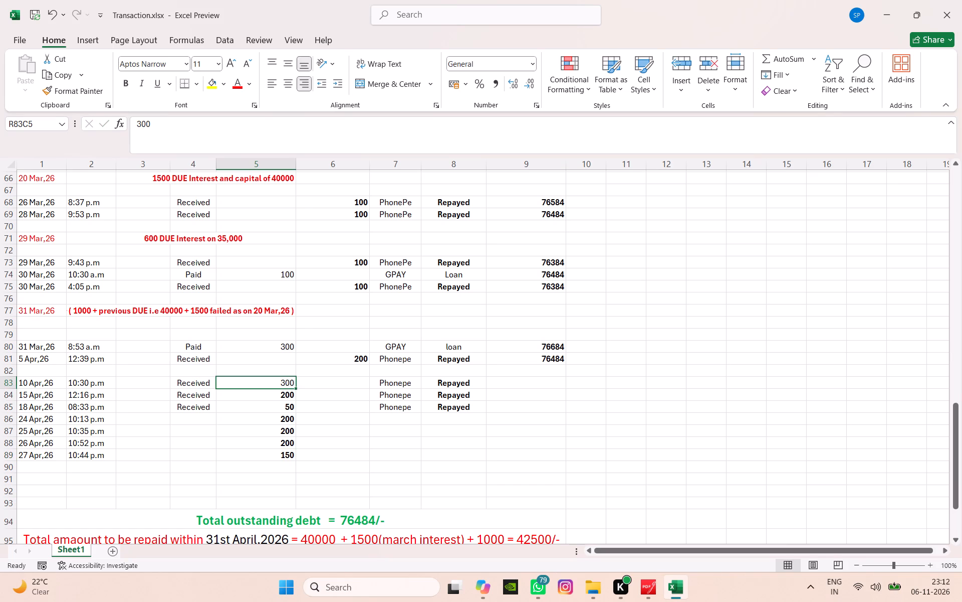
{"action": "left_click_drag", "start_coordinate": [296, 389], "coordinate": [358, 390]}
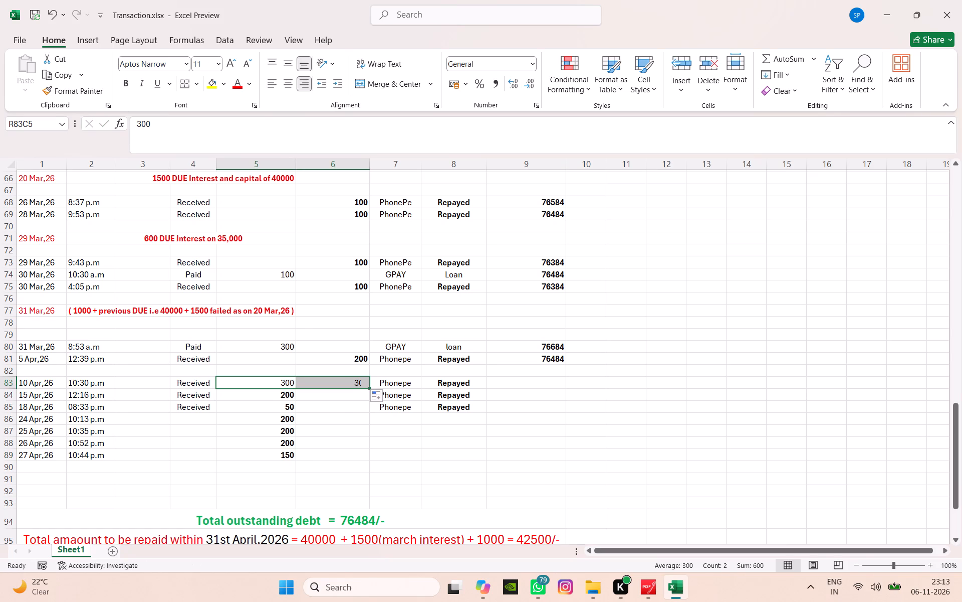
{"action": "left_click", "coordinate": [284, 396]}
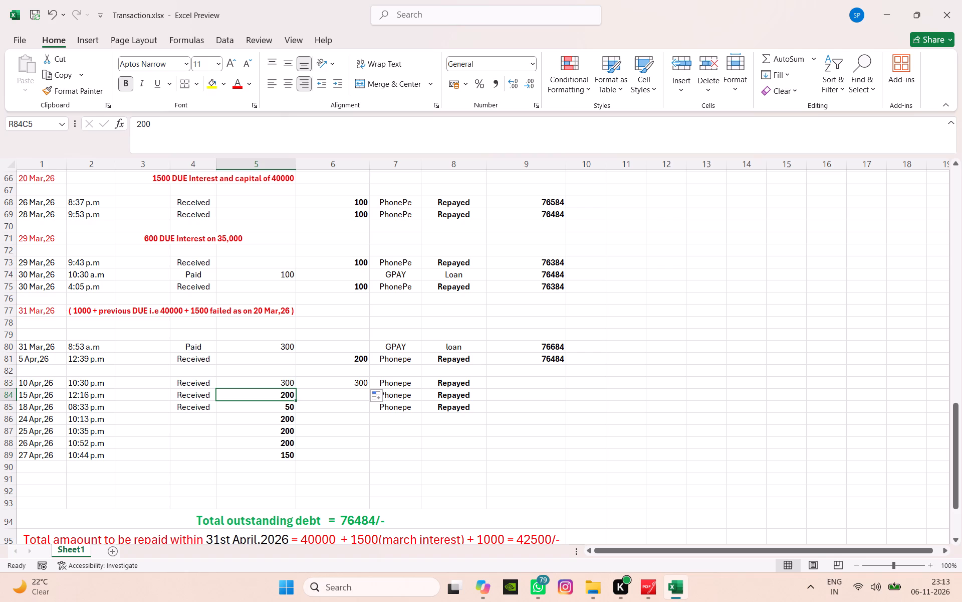
{"action": "left_click_drag", "start_coordinate": [295, 400], "coordinate": [364, 399]}
{"action": "left_click", "coordinate": [287, 409]}
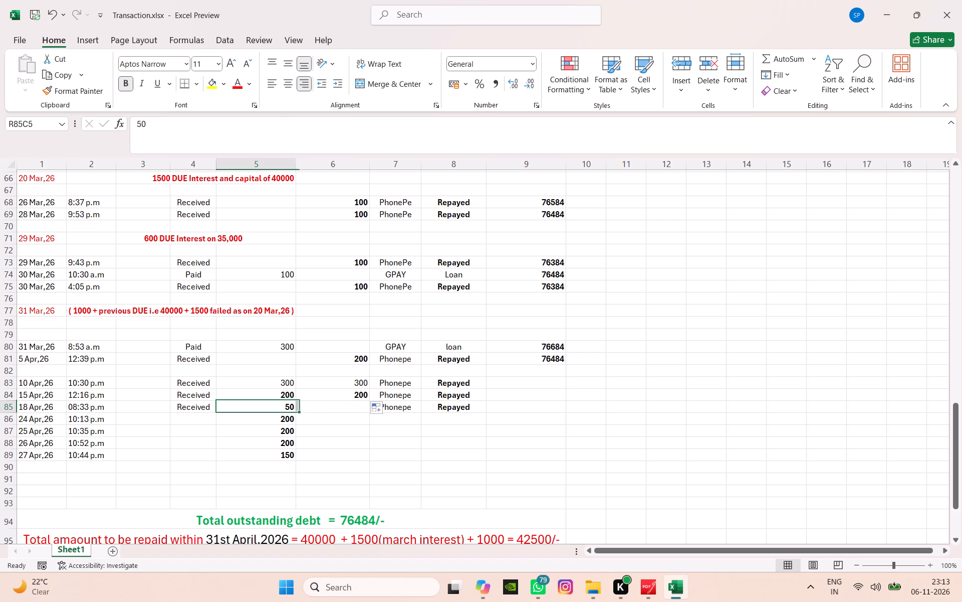
{"action": "left_click_drag", "start_coordinate": [296, 412], "coordinate": [360, 414]}
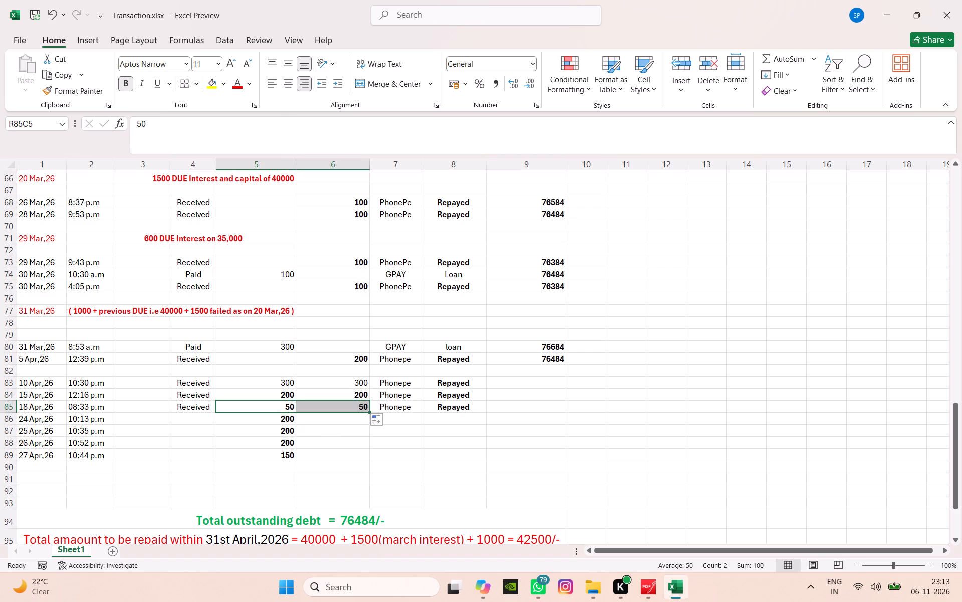
Copy the column 5 amounts 200, 200, 200 and 150 of the 24 to 27 Apr,26 rows across into column 6.
{"action": "left_click", "coordinate": [283, 422]}
{"action": "left_click_drag", "start_coordinate": [296, 425], "coordinate": [362, 423]}
{"action": "left_click", "coordinate": [270, 436]}
{"action": "left_click_drag", "start_coordinate": [294, 436], "coordinate": [299, 437]}
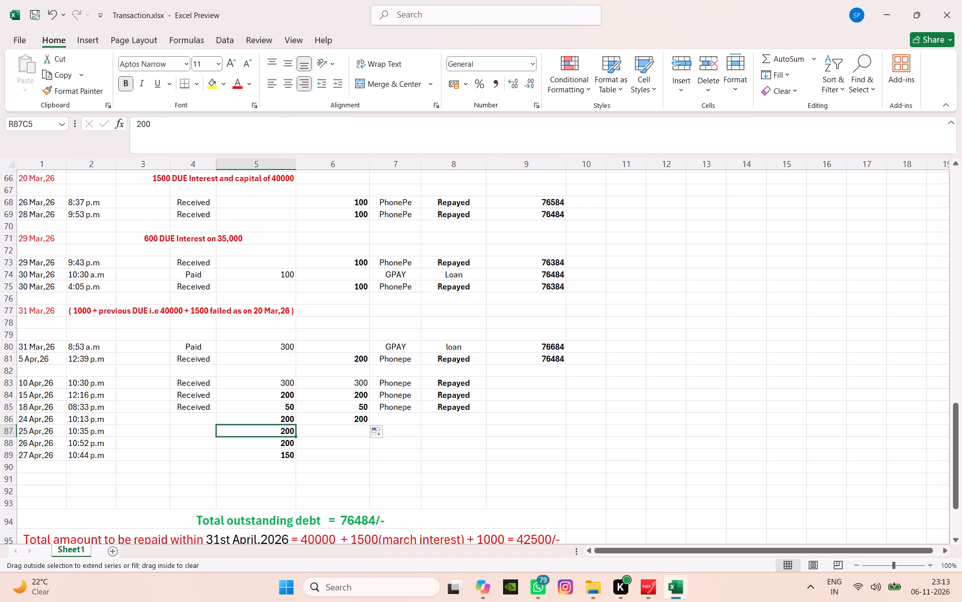
{"action": "left_click_drag", "start_coordinate": [299, 437], "coordinate": [352, 434]}
{"action": "left_click", "coordinate": [286, 447]}
{"action": "left_click_drag", "start_coordinate": [295, 447], "coordinate": [351, 446]}
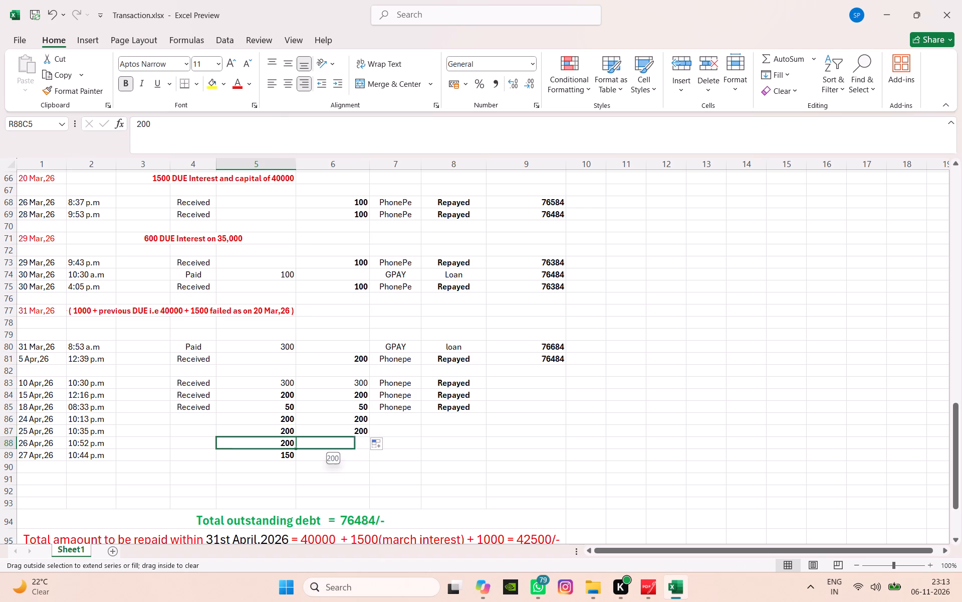
{"action": "left_click_drag", "start_coordinate": [351, 446], "coordinate": [356, 445]}
{"action": "left_click", "coordinate": [280, 460]}
{"action": "left_click_drag", "start_coordinate": [296, 461], "coordinate": [335, 459]}
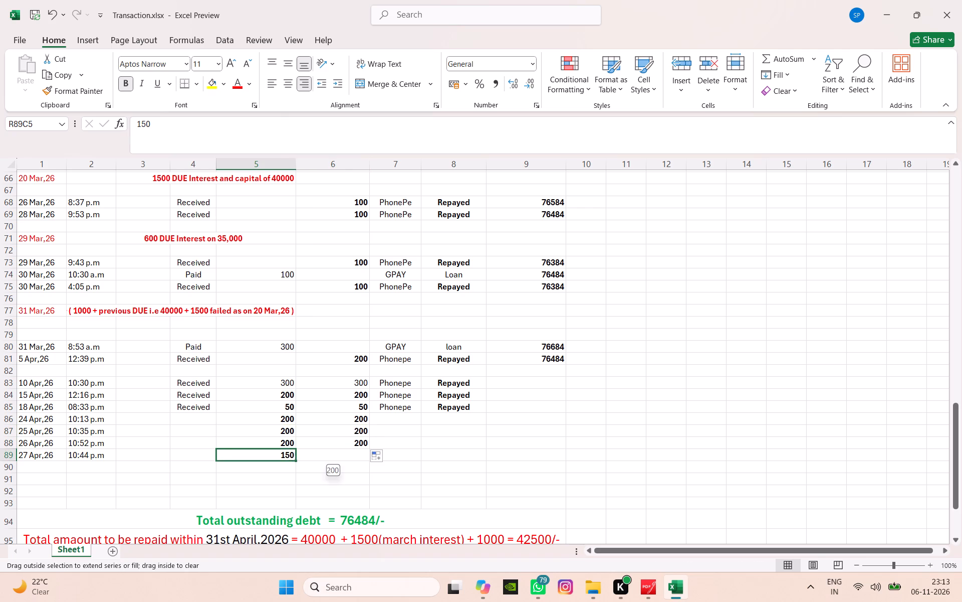
{"action": "left_click_drag", "start_coordinate": [335, 459], "coordinate": [351, 458]}
Clear the column 5 amounts in rows 83 to 89, from 10 Apr,26 to 27 Apr,26.
{"action": "left_click", "coordinate": [269, 379]}
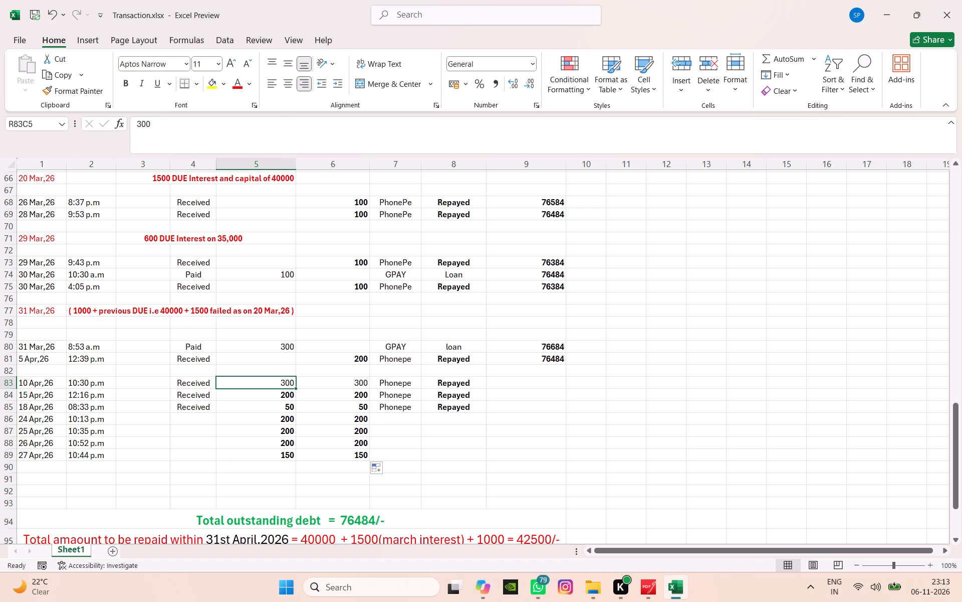
{"action": "left_click_drag", "start_coordinate": [295, 389], "coordinate": [295, 456]}
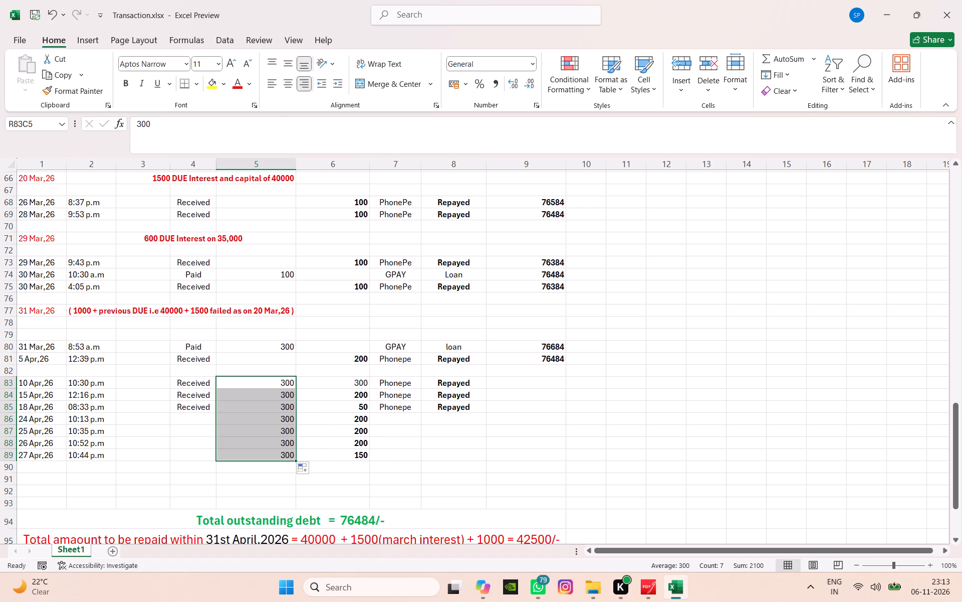
{"action": "key", "text": "Delete"}
Make the 300 amount in column 6 of the 10 Apr,26 row bold.
{"action": "left_click", "coordinate": [354, 373]}
{"action": "left_click", "coordinate": [357, 387]}
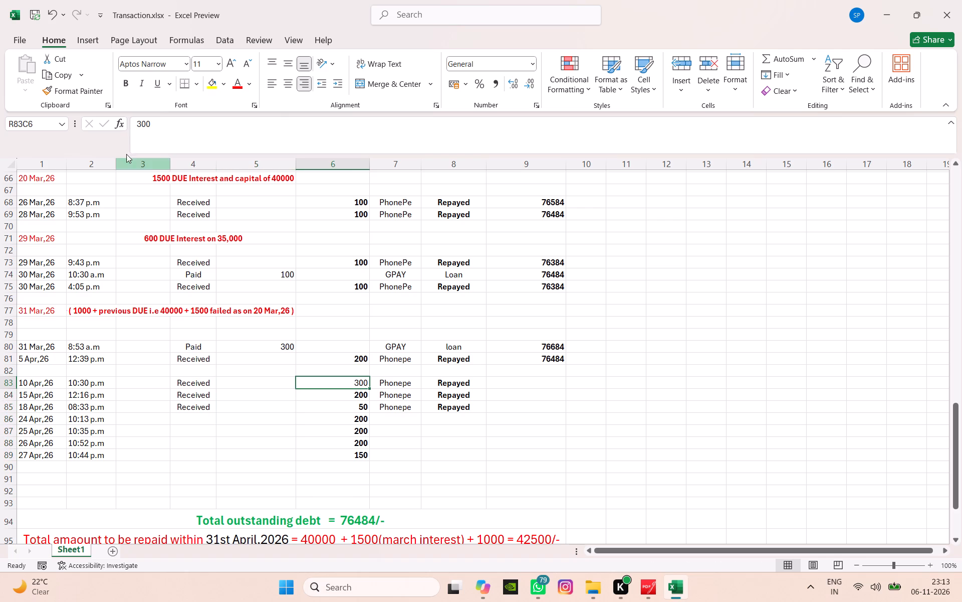
{"action": "left_click", "coordinate": [123, 89]}
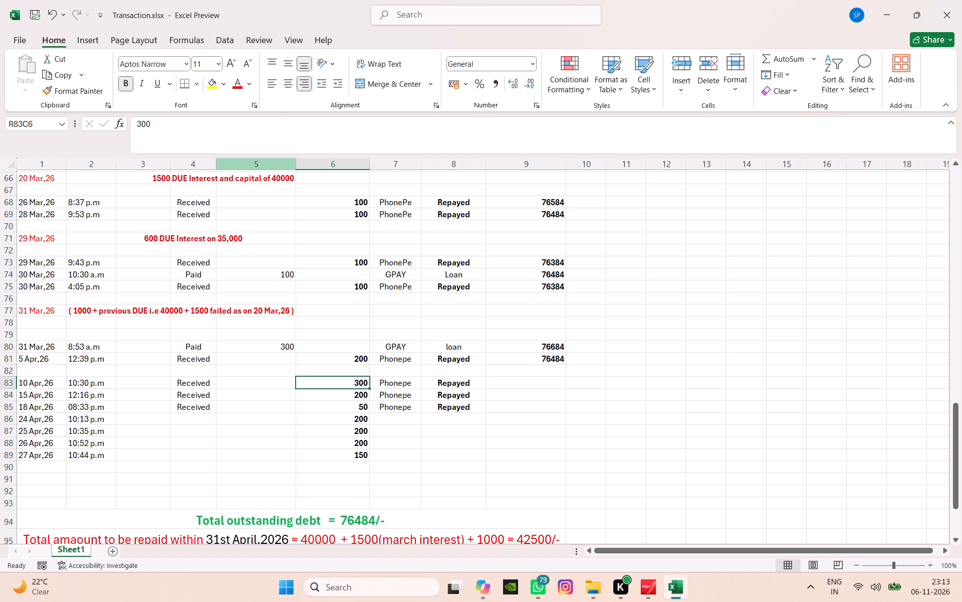
Review the ledger's earlier entries from the first row down to the April 2026 rows and the closing totals.
{"action": "scroll", "coordinate": [276, 380], "scroll_direction": "up", "scroll_amount": 2}
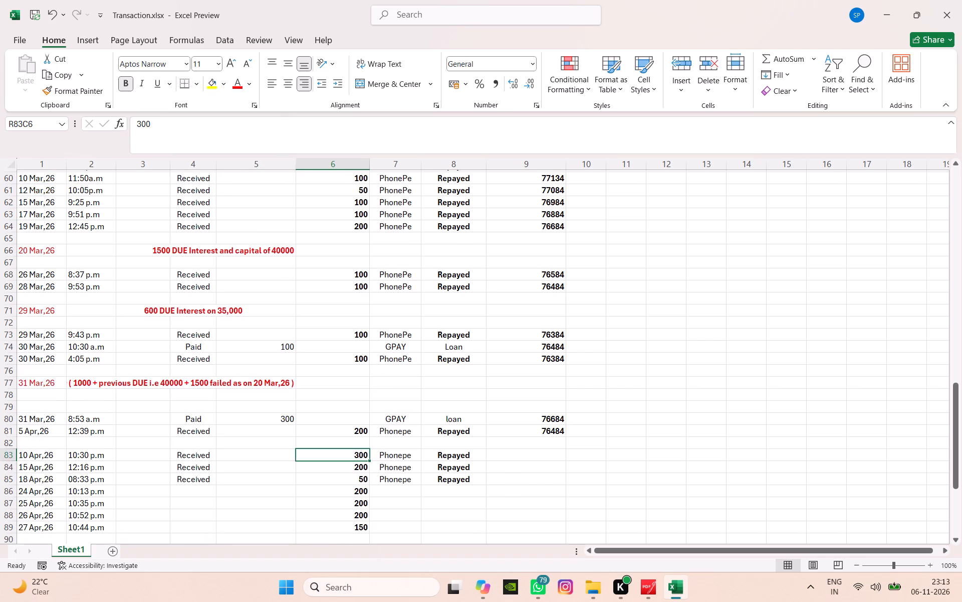
{"action": "scroll", "coordinate": [276, 380], "scroll_direction": "up", "scroll_amount": 3}
{"action": "scroll", "coordinate": [276, 380], "scroll_direction": "up", "scroll_amount": 20}
{"action": "scroll", "coordinate": [276, 380], "scroll_direction": "up", "scroll_amount": 4}
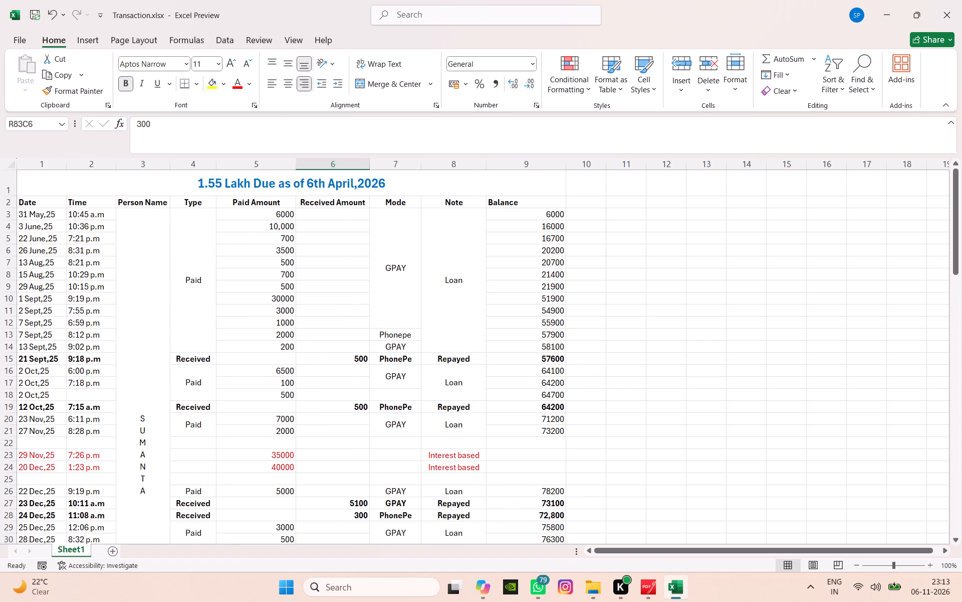
{"action": "scroll", "coordinate": [276, 380], "scroll_direction": "down", "scroll_amount": 14}
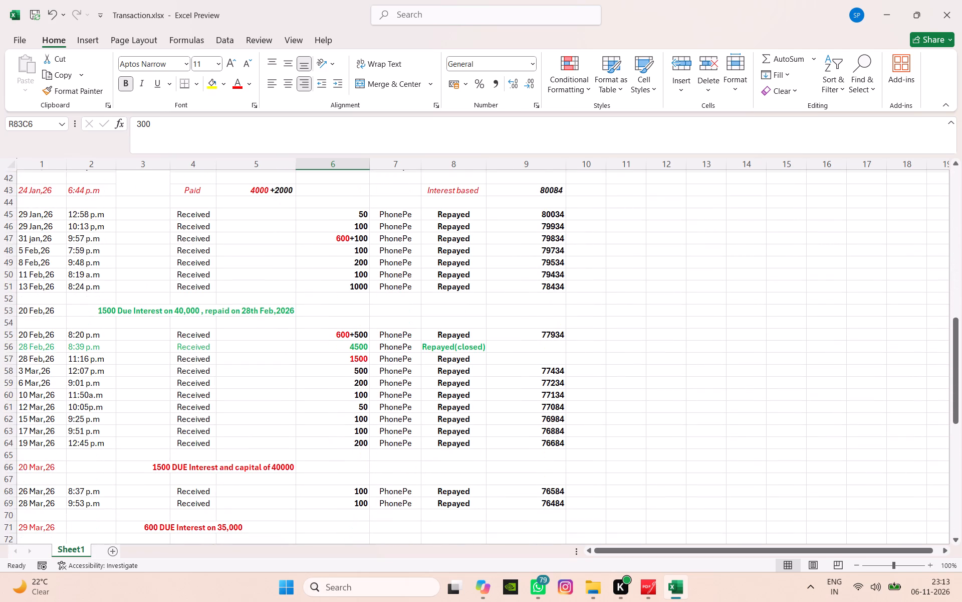
{"action": "scroll", "coordinate": [276, 380], "scroll_direction": "down", "scroll_amount": 7}
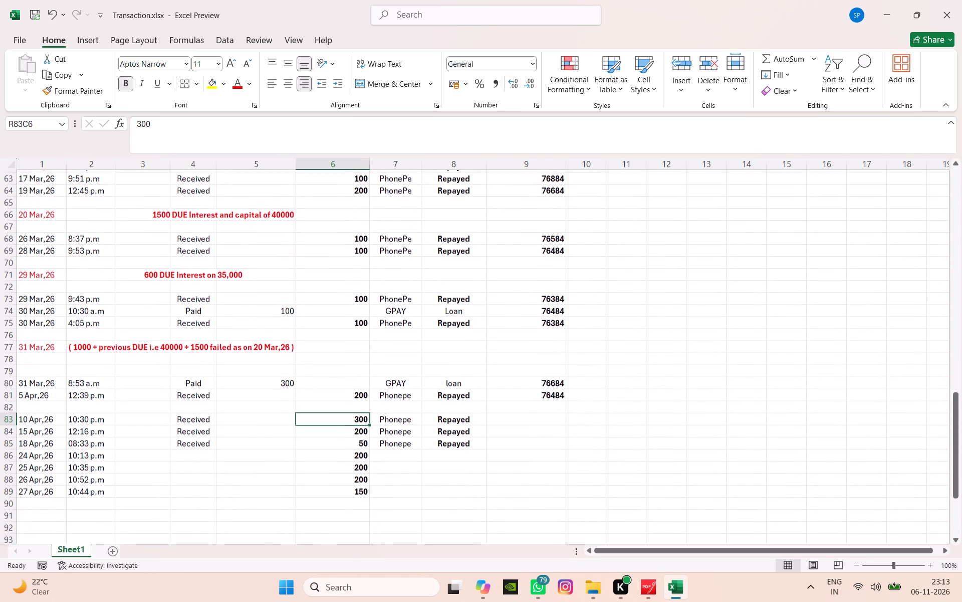
{"action": "scroll", "coordinate": [276, 380], "scroll_direction": "down", "scroll_amount": 2}
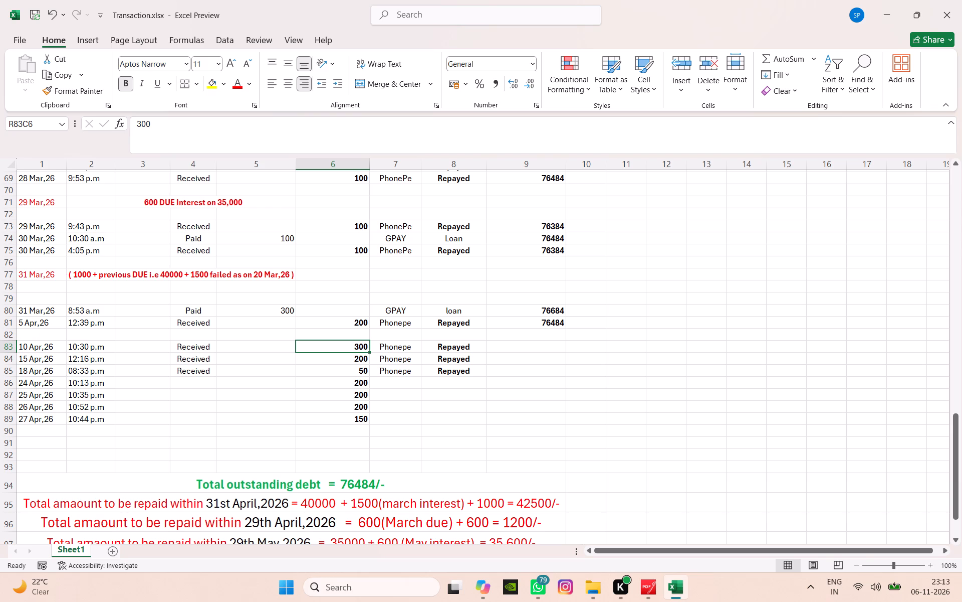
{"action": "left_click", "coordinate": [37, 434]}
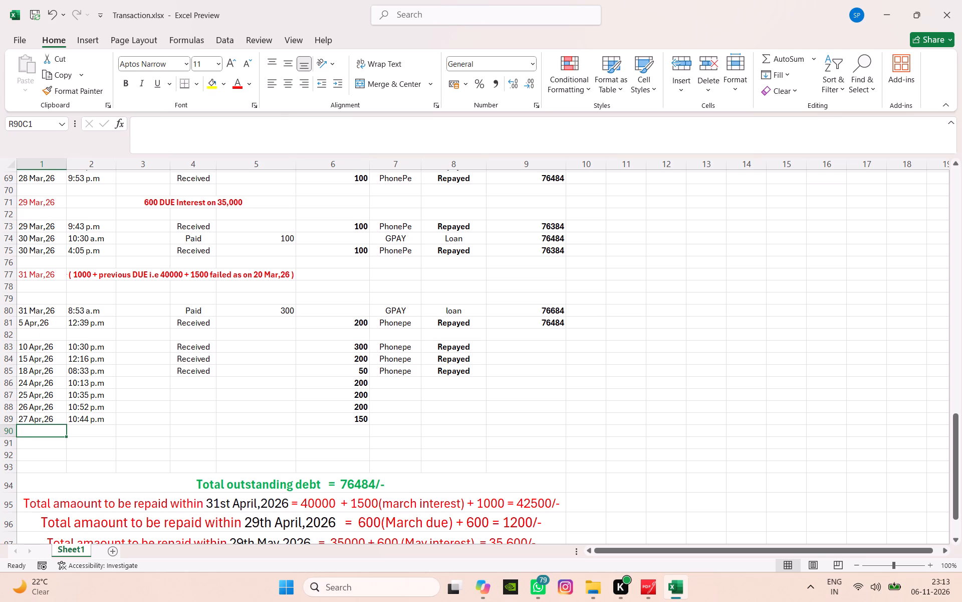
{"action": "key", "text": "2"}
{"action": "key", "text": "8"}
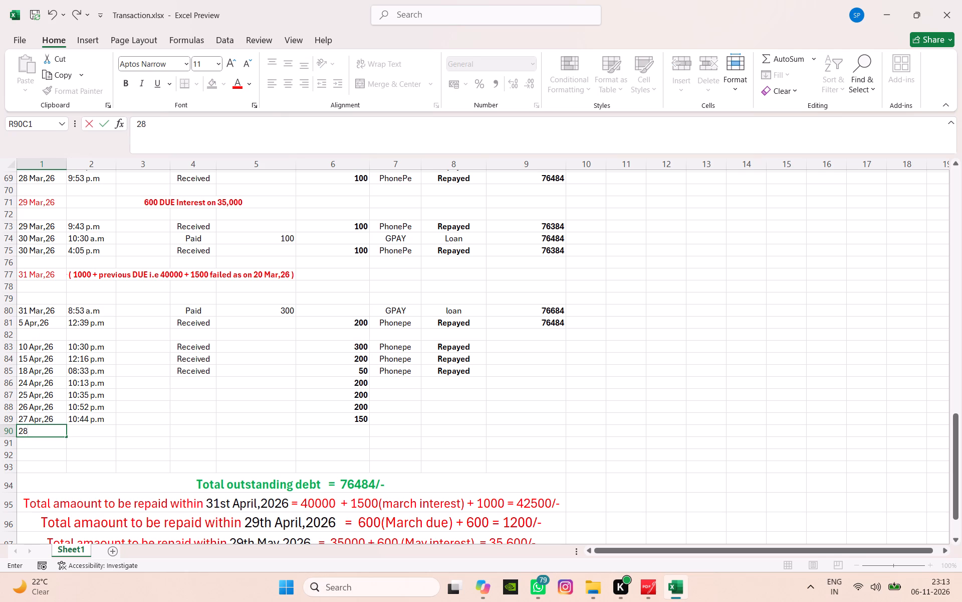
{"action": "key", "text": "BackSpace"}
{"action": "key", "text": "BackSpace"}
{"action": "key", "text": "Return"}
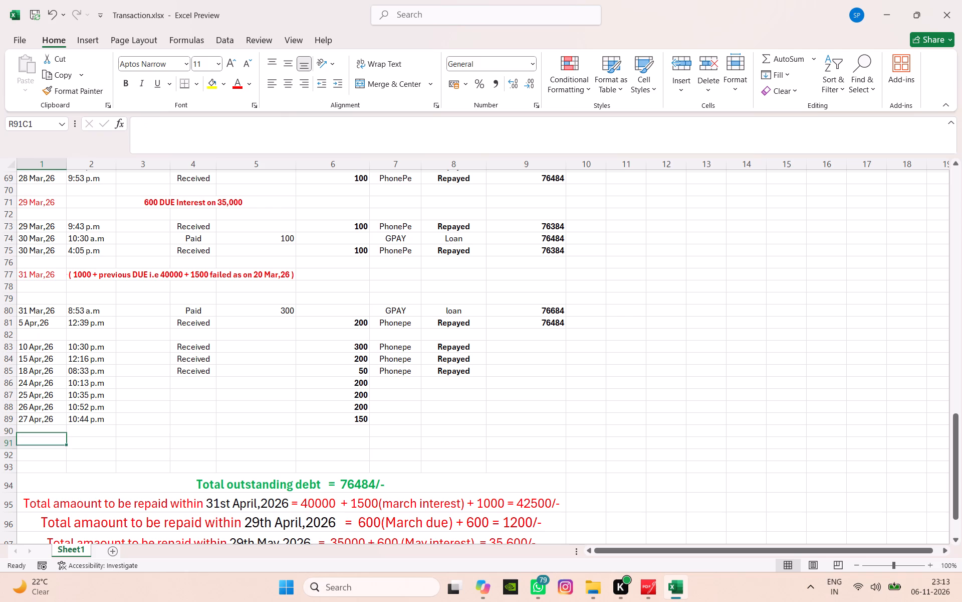
Start a new entry in row 91 with the date 28 Apr,26 and the time 1:29 p.m.
{"action": "type", "text": "28"}
{"action": "key", "text": "space"}
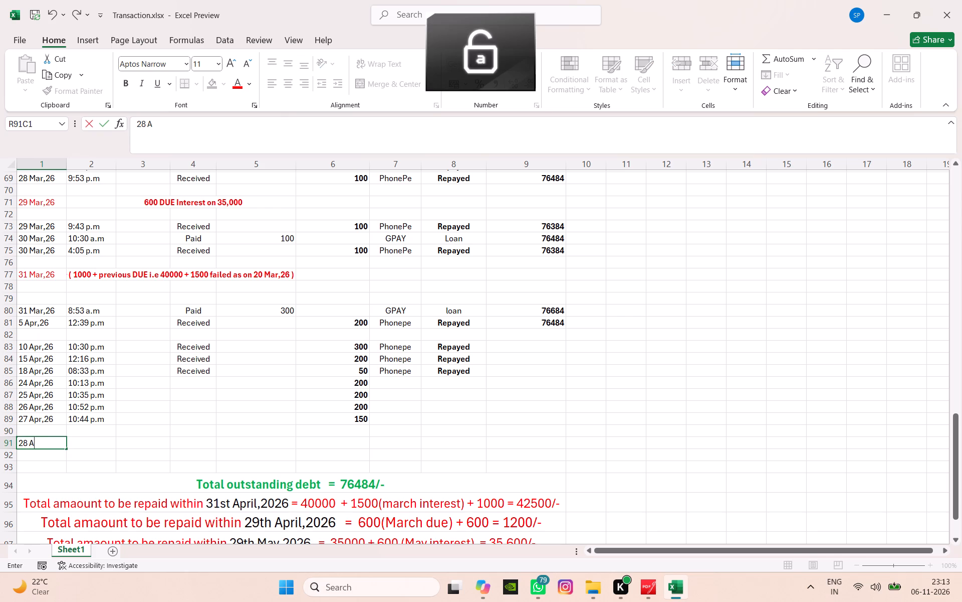
{"action": "type", "text": "pr"}
{"action": "type", "text": ",2026"}
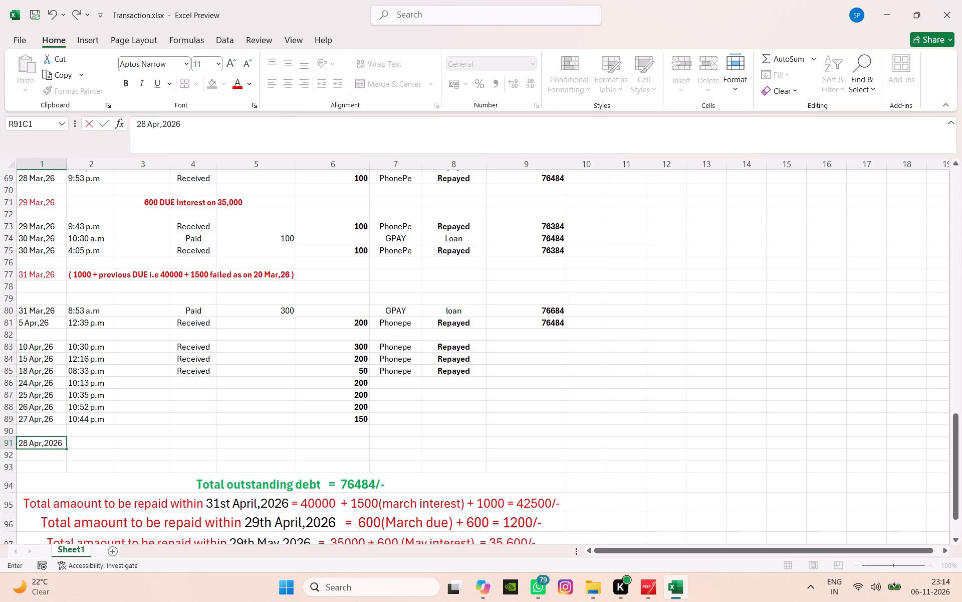
{"action": "key", "text": "BackSpace"}
{"action": "key", "text": "BackSpace"}
{"action": "key", "text": "BackSpace"}
{"action": "key", "text": "6"}
{"action": "left_click", "coordinate": [86, 441]}
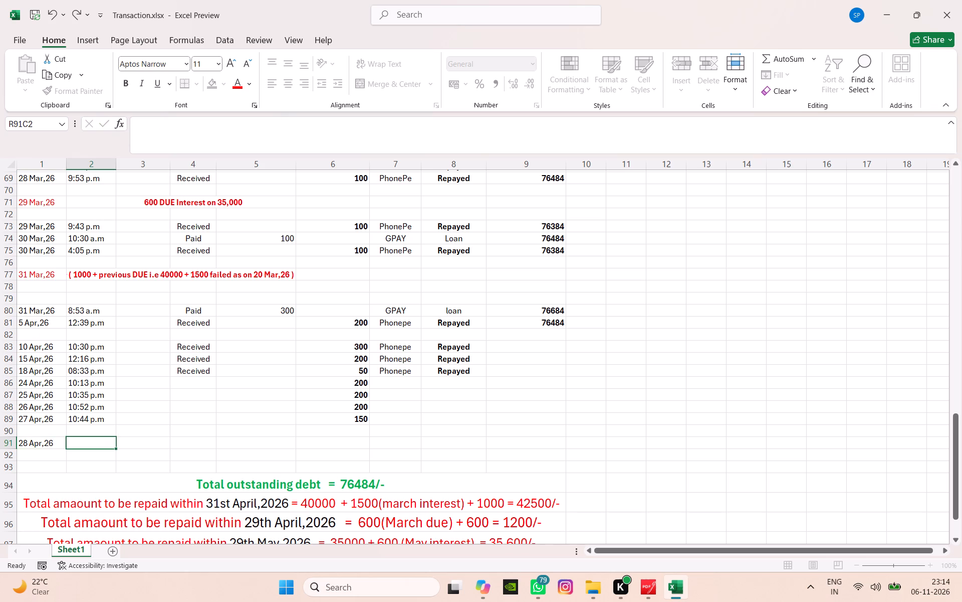
{"action": "key", "text": "1"}
{"action": "type", "text": ":29 p.m"}
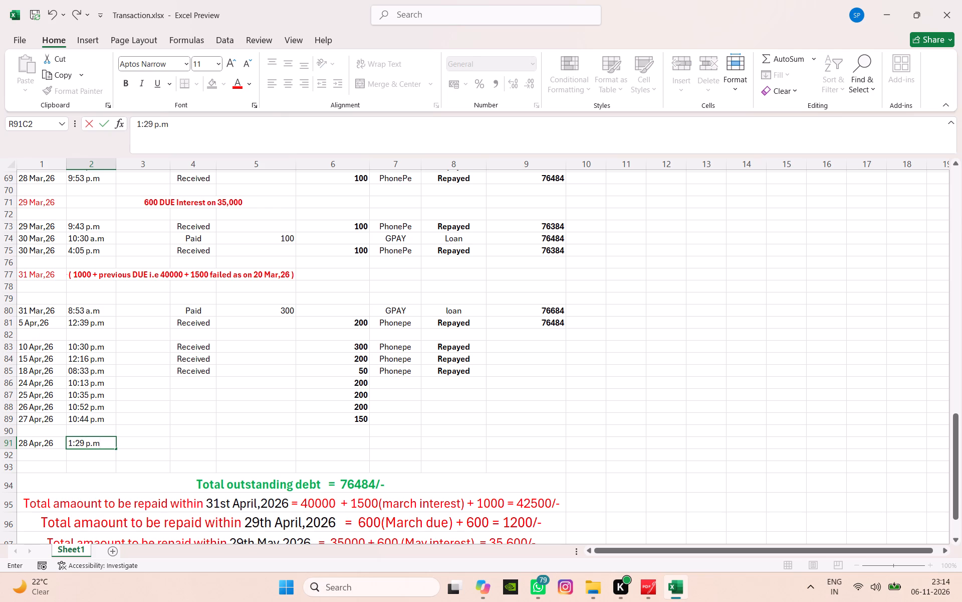
Enter Paid as the type and 300 as the paid amount in column 5 of the 28 Apr,26 row.
{"action": "left_click", "coordinate": [201, 443]}
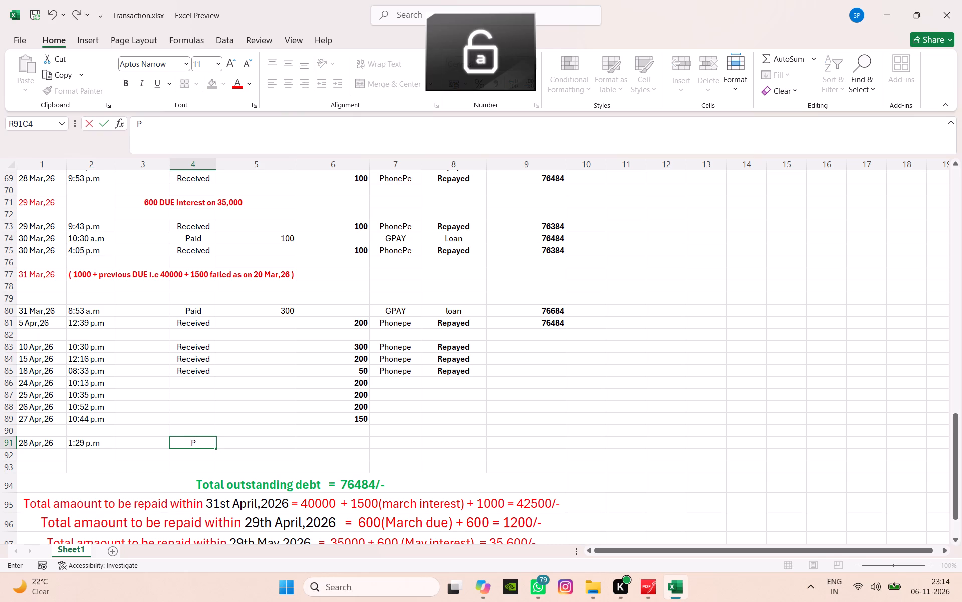
{"action": "type", "text": "aid"}
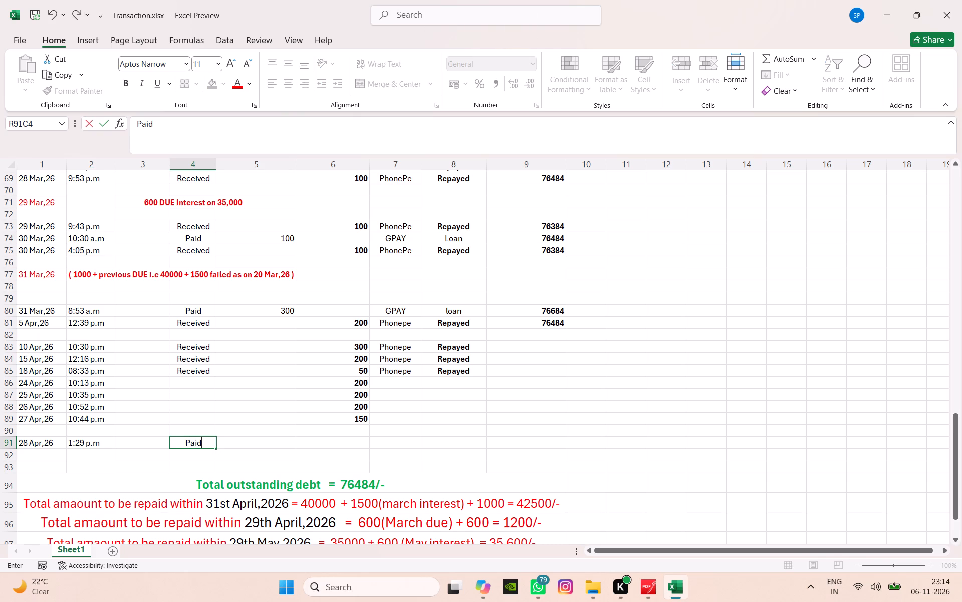
{"action": "left_click", "coordinate": [253, 443]}
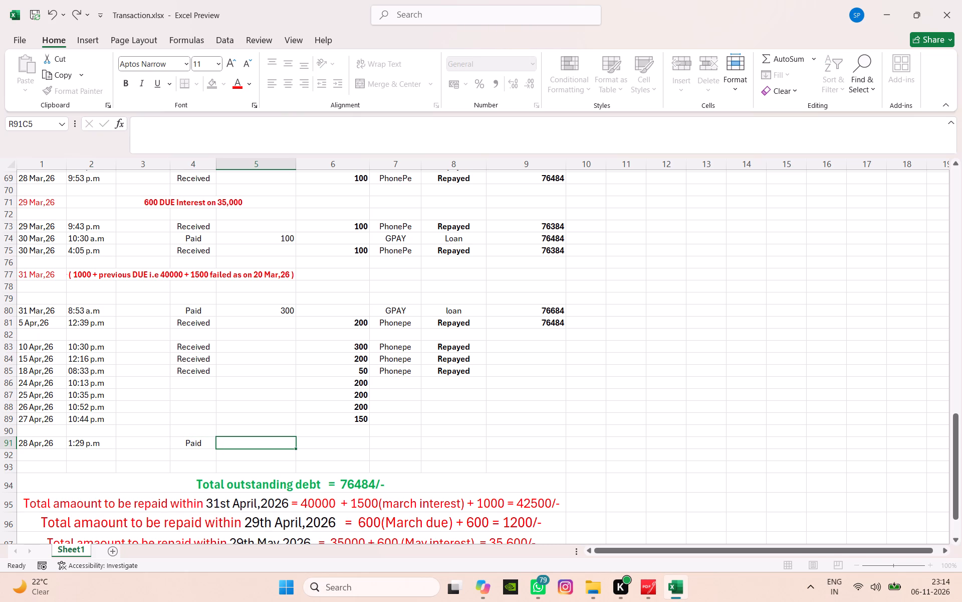
{"action": "type", "text": "300"}
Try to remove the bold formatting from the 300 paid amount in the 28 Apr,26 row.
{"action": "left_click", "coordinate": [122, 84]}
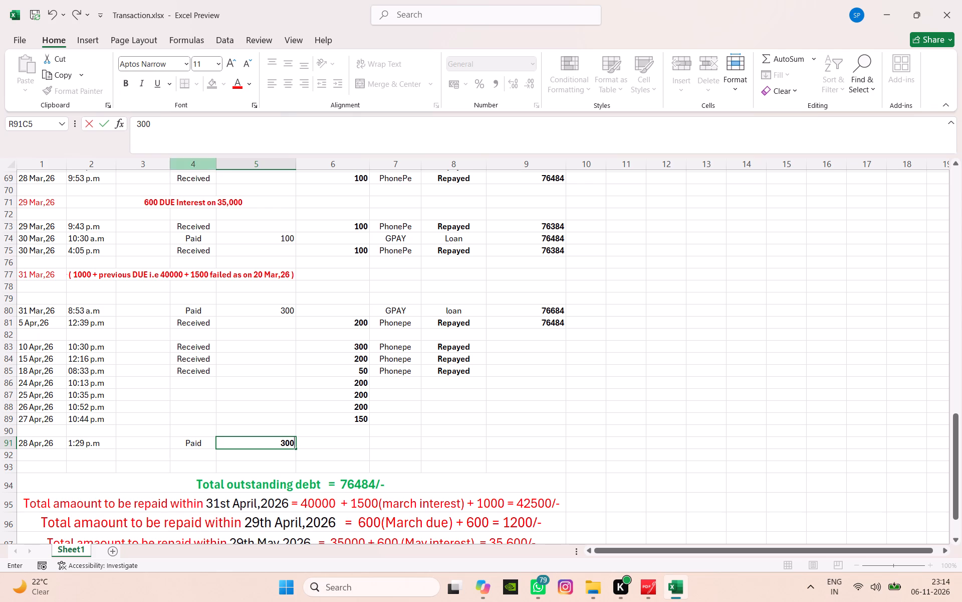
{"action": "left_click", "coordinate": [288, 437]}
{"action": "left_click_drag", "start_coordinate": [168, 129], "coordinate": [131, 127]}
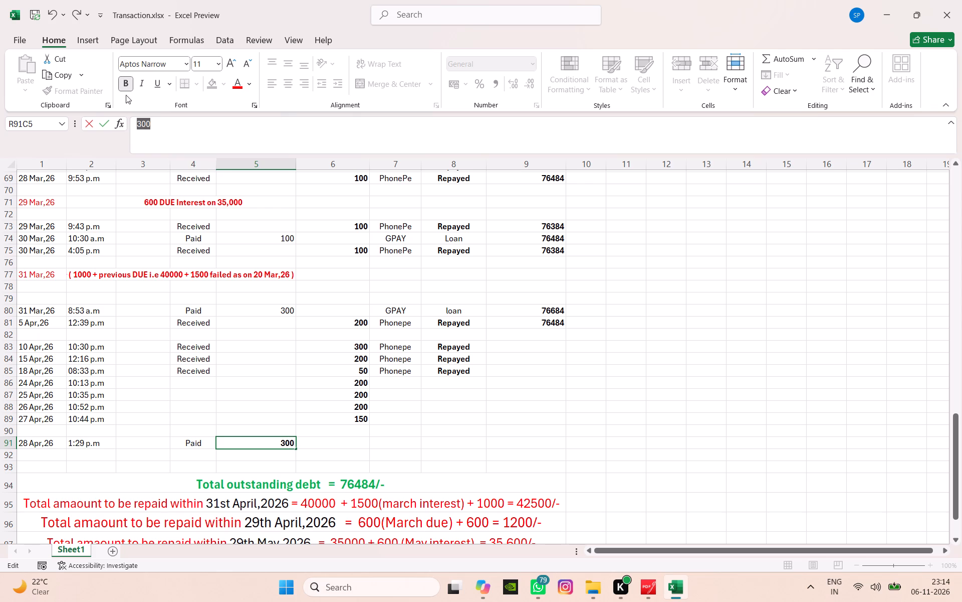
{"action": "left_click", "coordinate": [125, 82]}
Enter GPAY as the mode and loan, in non-bold text, as the note of the 28 Apr,26 row.
{"action": "left_click", "coordinate": [397, 442]}
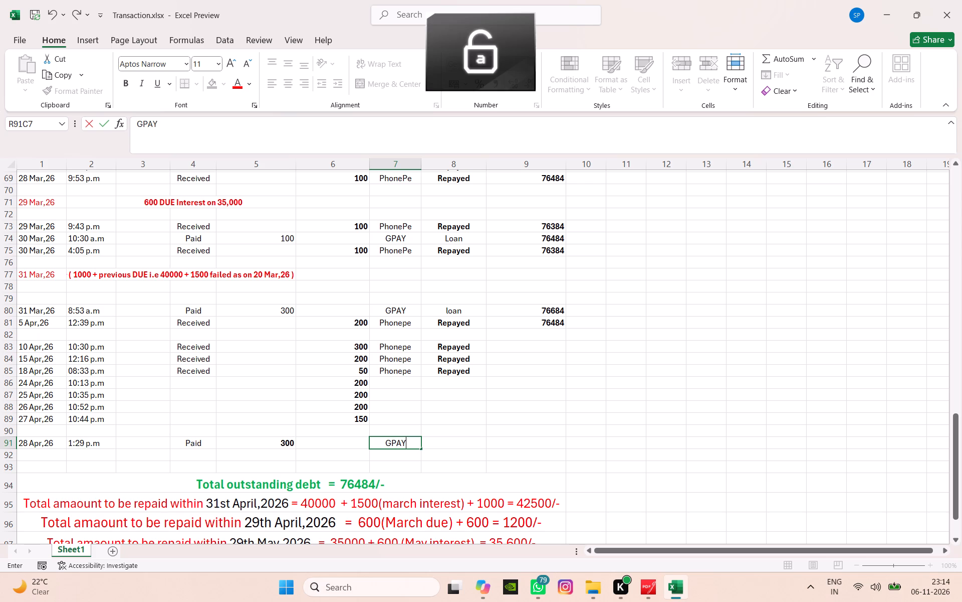
{"action": "left_click", "coordinate": [453, 447]}
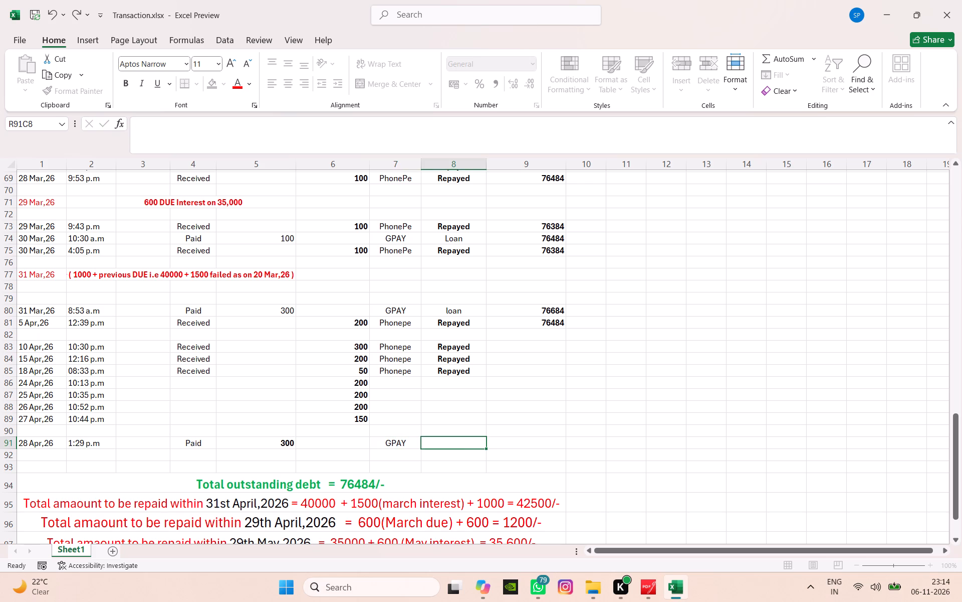
{"action": "type", "text": "loan"}
{"action": "key", "text": "BackSpace"}
{"action": "key", "text": "BackSpace"}
{"action": "key", "text": "BackSpace"}
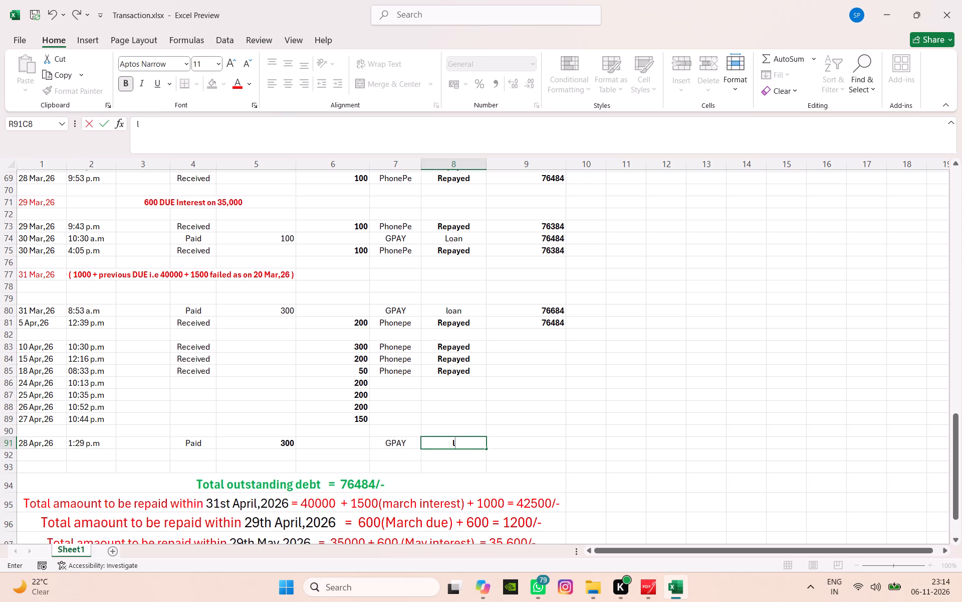
{"action": "key", "text": "BackSpace"}
{"action": "type", "text": "loan"}
{"action": "left_click", "coordinate": [122, 87]}
{"action": "left_click_drag", "start_coordinate": [475, 441], "coordinate": [436, 445]}
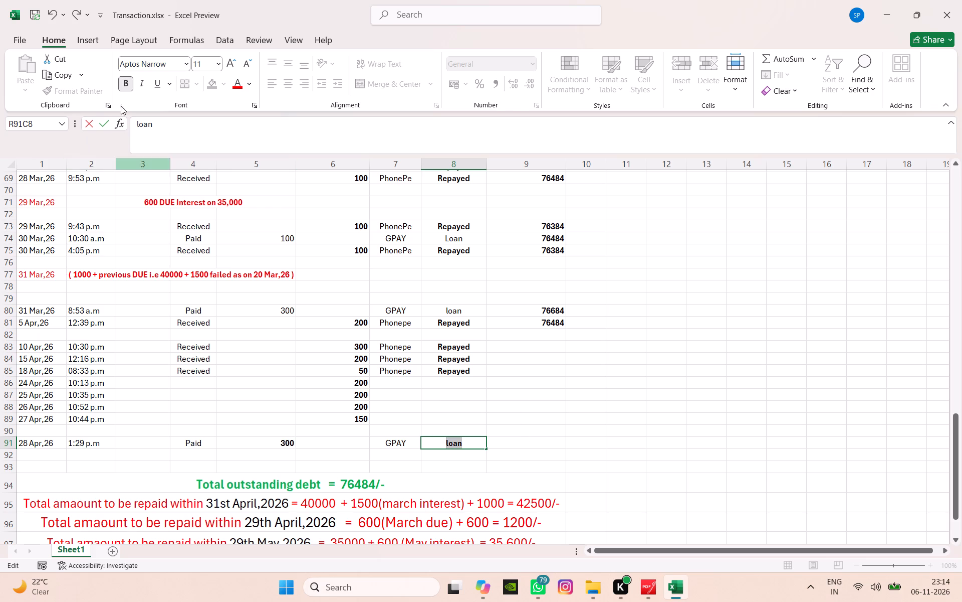
{"action": "left_click", "coordinate": [129, 78]}
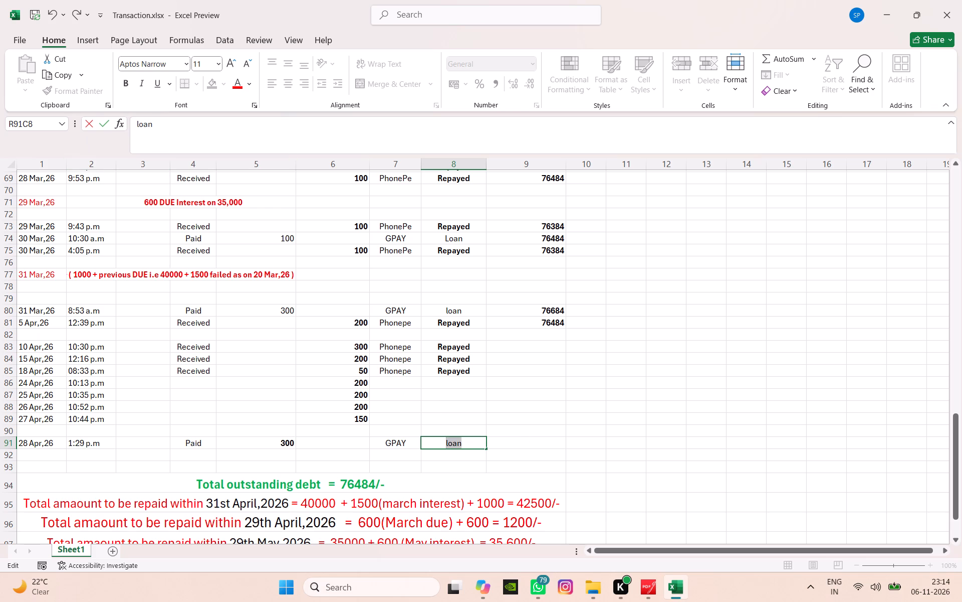
Insert four blank rows below the 28 Apr,26 entry, one at row 92 and three at row 93.
{"action": "left_click", "coordinate": [52, 456]}
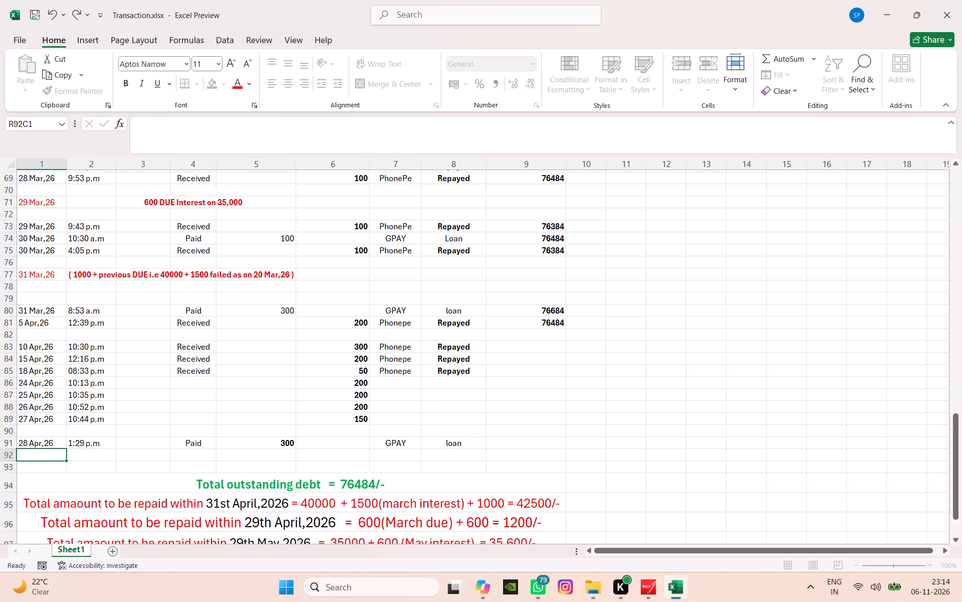
{"action": "right_click", "coordinate": [49, 462]}
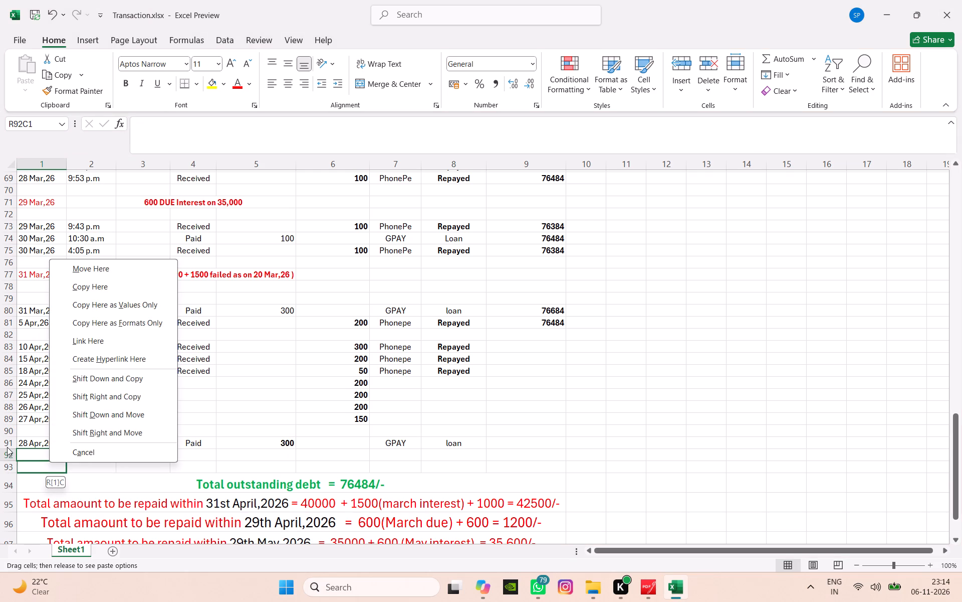
{"action": "left_click", "coordinate": [7, 458]}
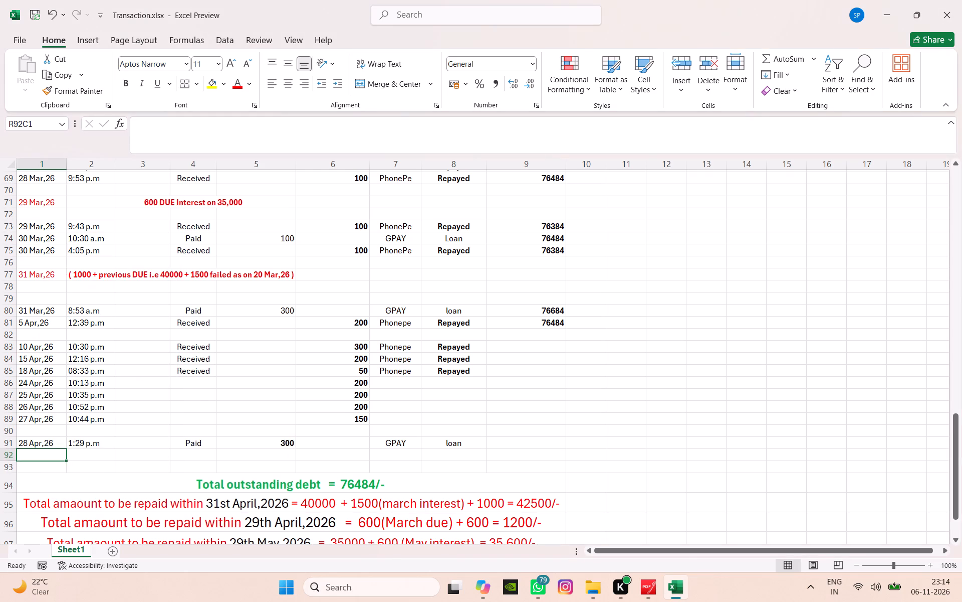
{"action": "left_click", "coordinate": [10, 461]}
{"action": "right_click", "coordinate": [10, 461]}
{"action": "left_click", "coordinate": [53, 343]}
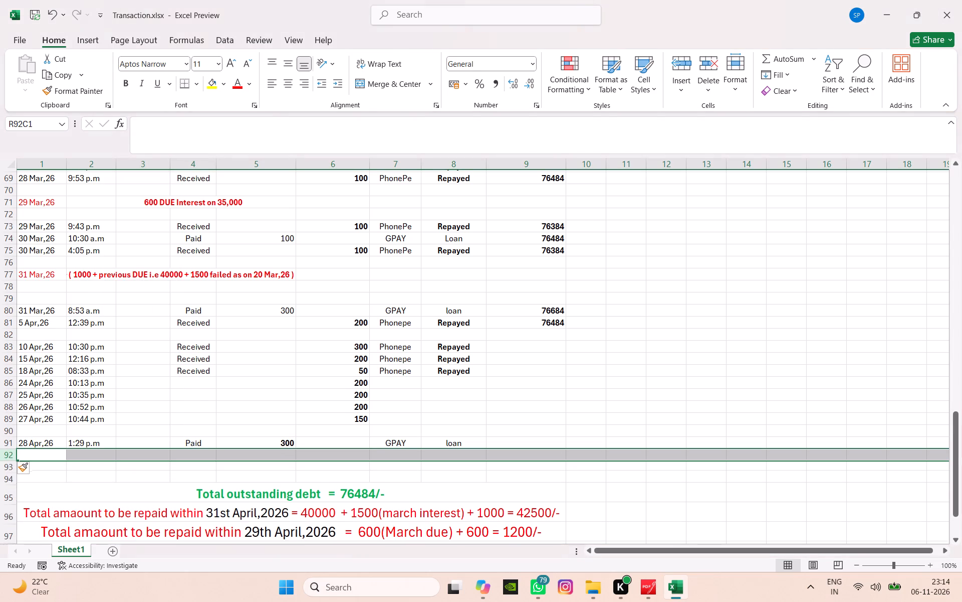
{"action": "right_click", "coordinate": [10, 473]}
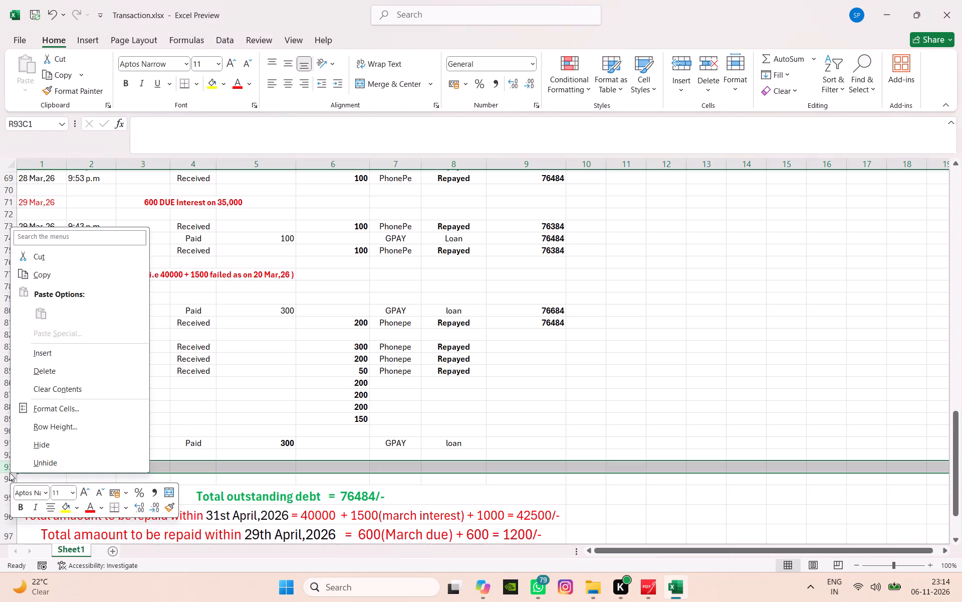
{"action": "left_click", "coordinate": [53, 356]}
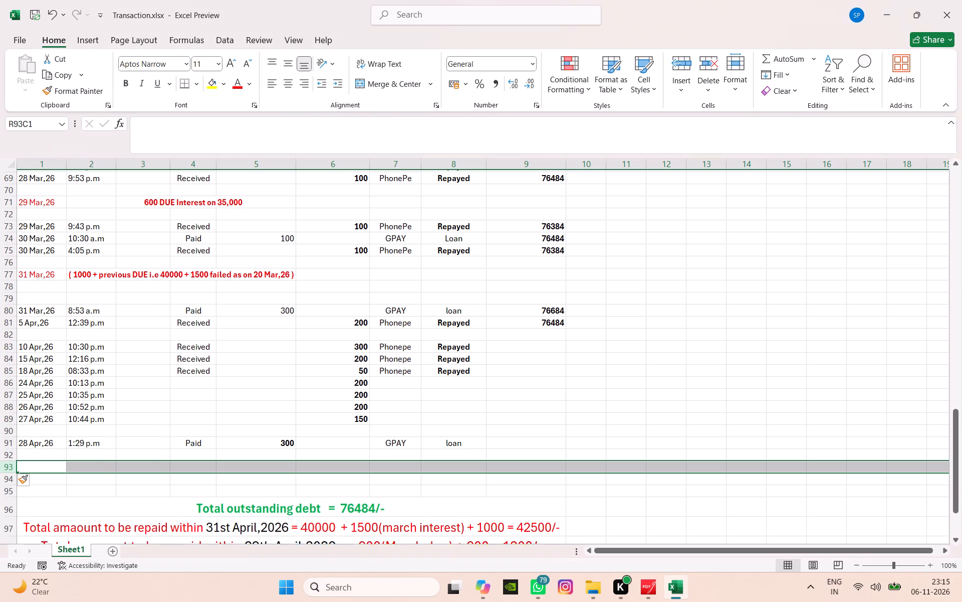
{"action": "right_click", "coordinate": [13, 472]}
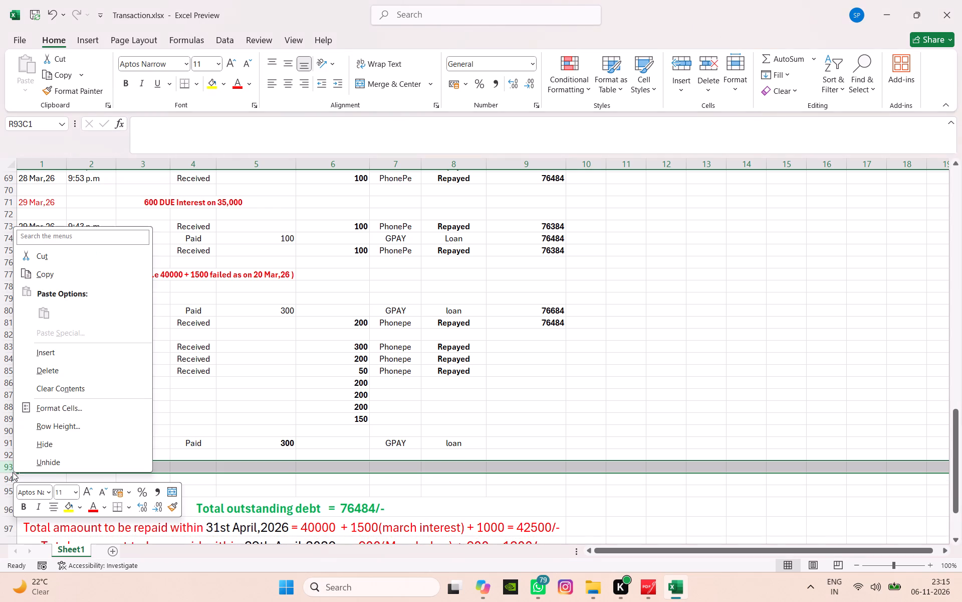
{"action": "left_click", "coordinate": [59, 352]}
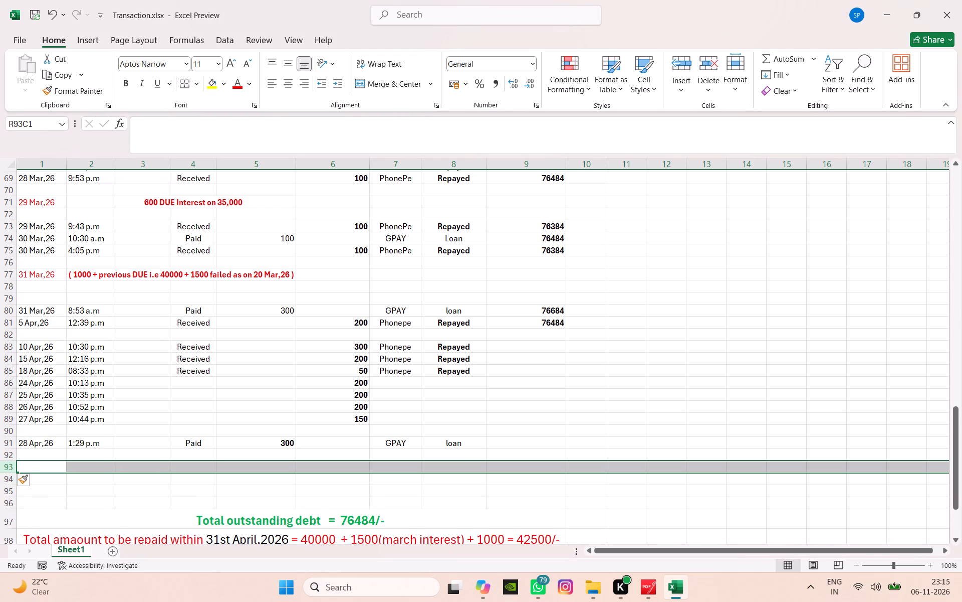
{"action": "right_click", "coordinate": [12, 473]}
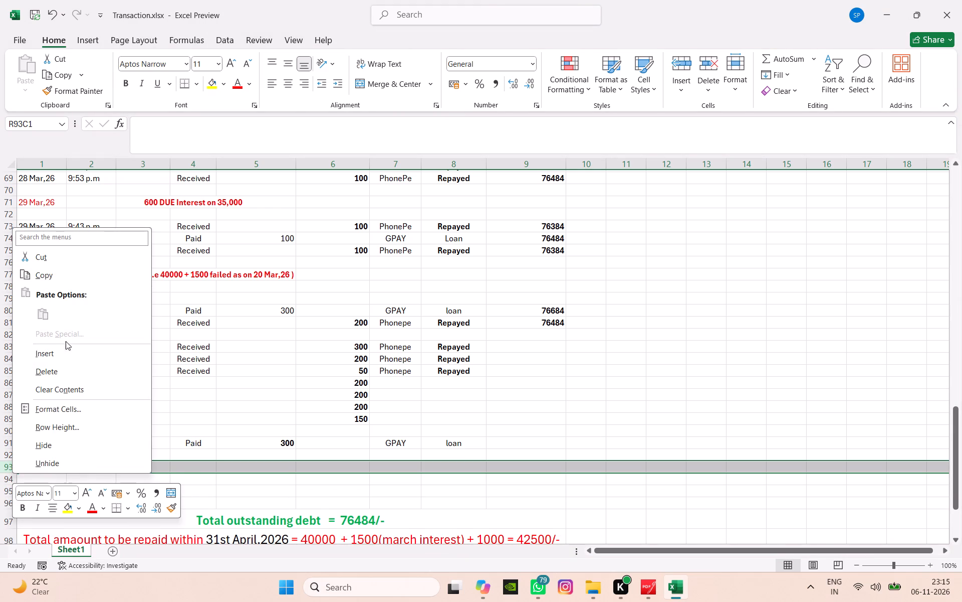
{"action": "left_click", "coordinate": [69, 352]}
Insert five more blank rows above the closing totals: one at row 95, one at row 96 and three at row 97.
{"action": "scroll", "coordinate": [31, 424], "scroll_direction": "down", "scroll_amount": 2}
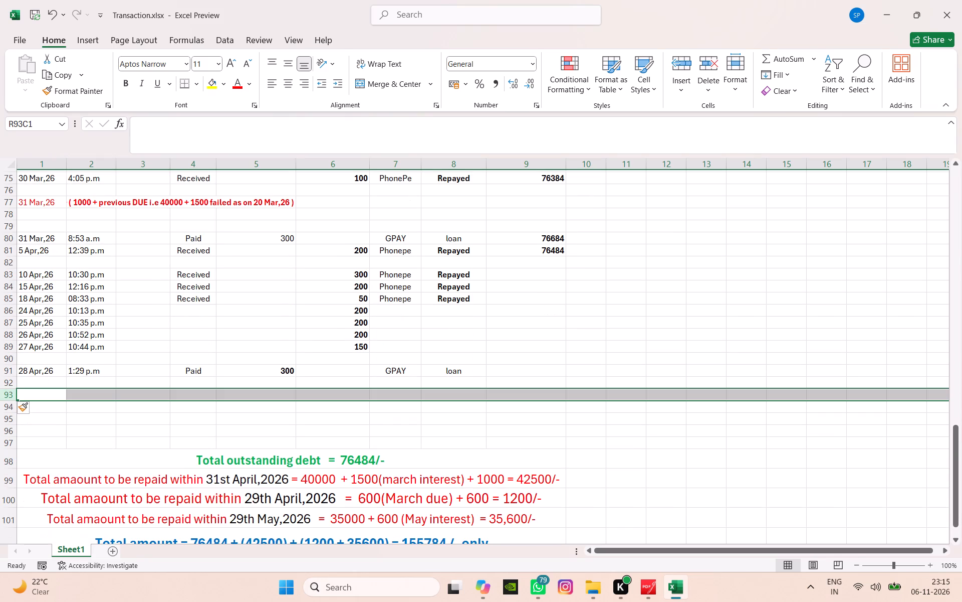
{"action": "right_click", "coordinate": [12, 425]}
{"action": "left_click", "coordinate": [66, 301]}
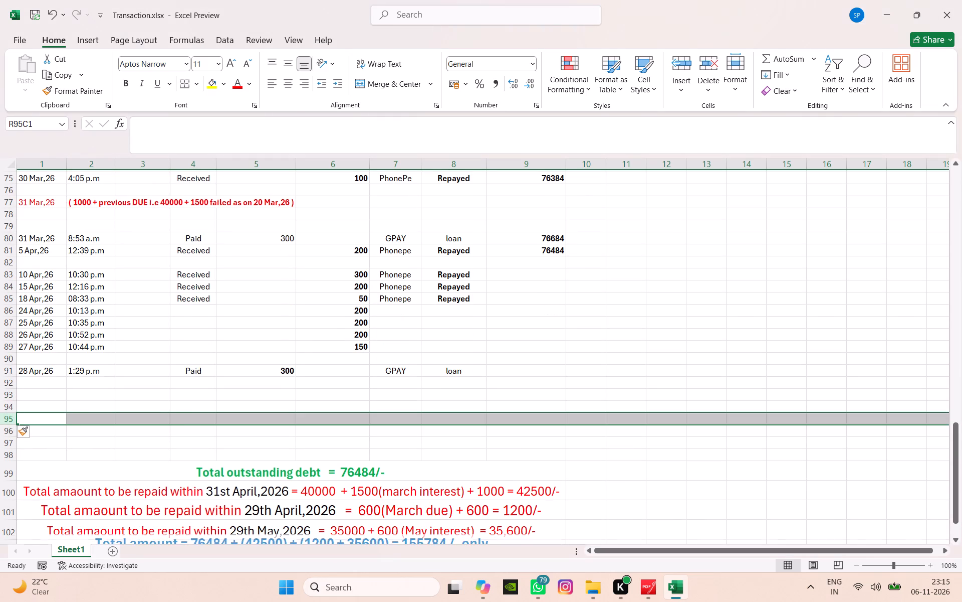
{"action": "right_click", "coordinate": [12, 436]}
{"action": "left_click", "coordinate": [54, 317]}
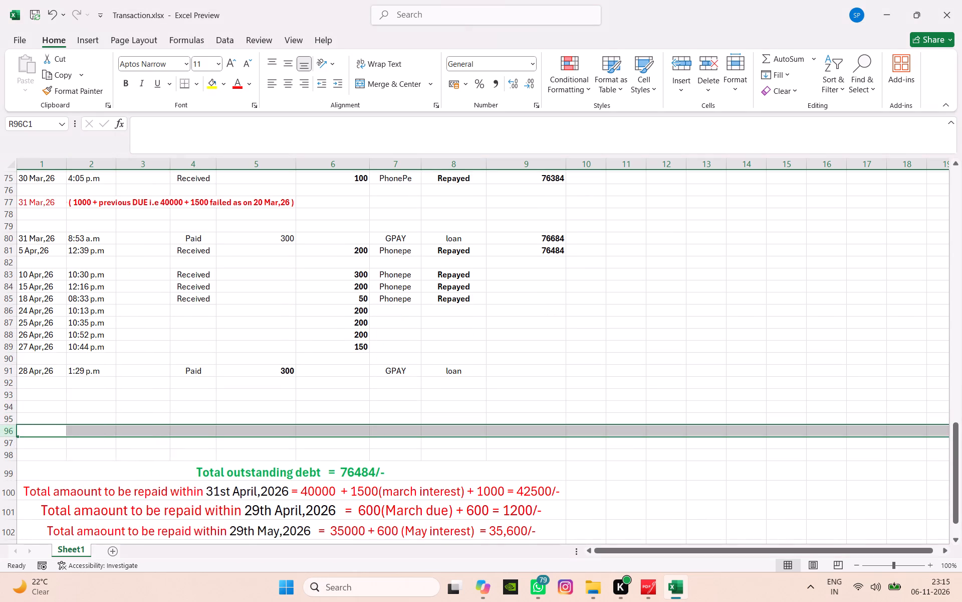
{"action": "right_click", "coordinate": [15, 448]}
{"action": "left_click", "coordinate": [58, 332]}
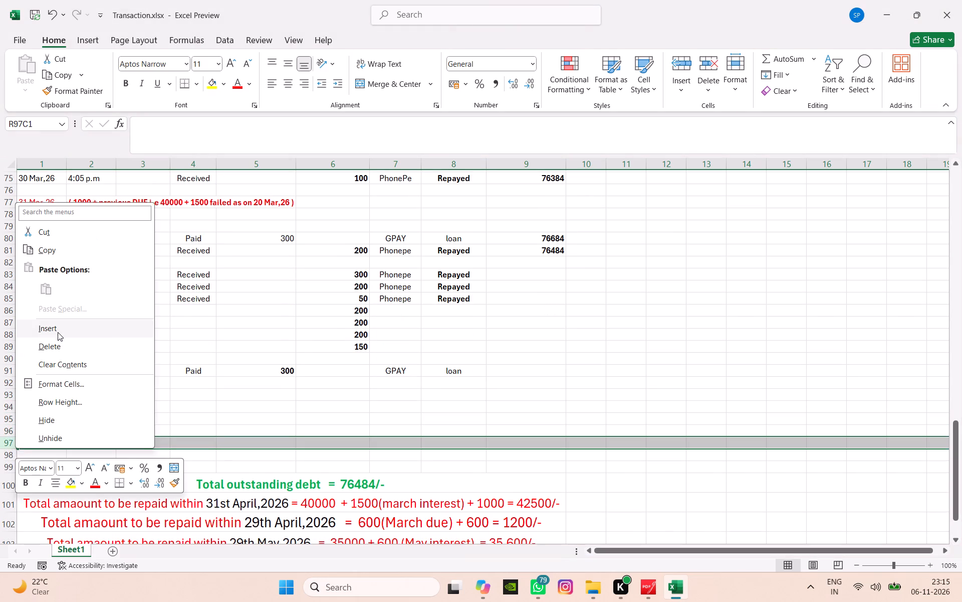
{"action": "right_click", "coordinate": [14, 448]}
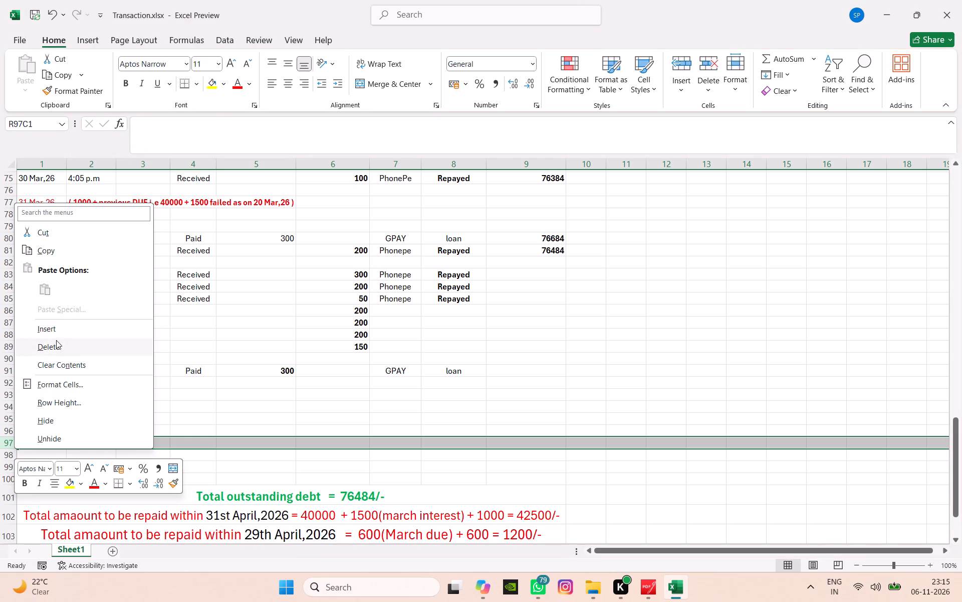
{"action": "left_click", "coordinate": [54, 333]}
{"action": "right_click", "coordinate": [12, 450]}
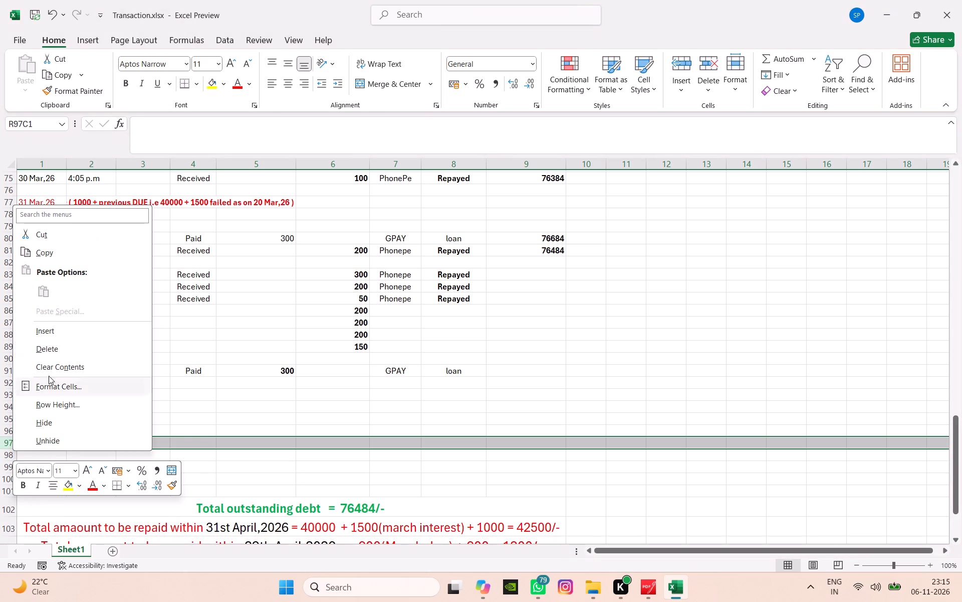
{"action": "left_click", "coordinate": [54, 333]}
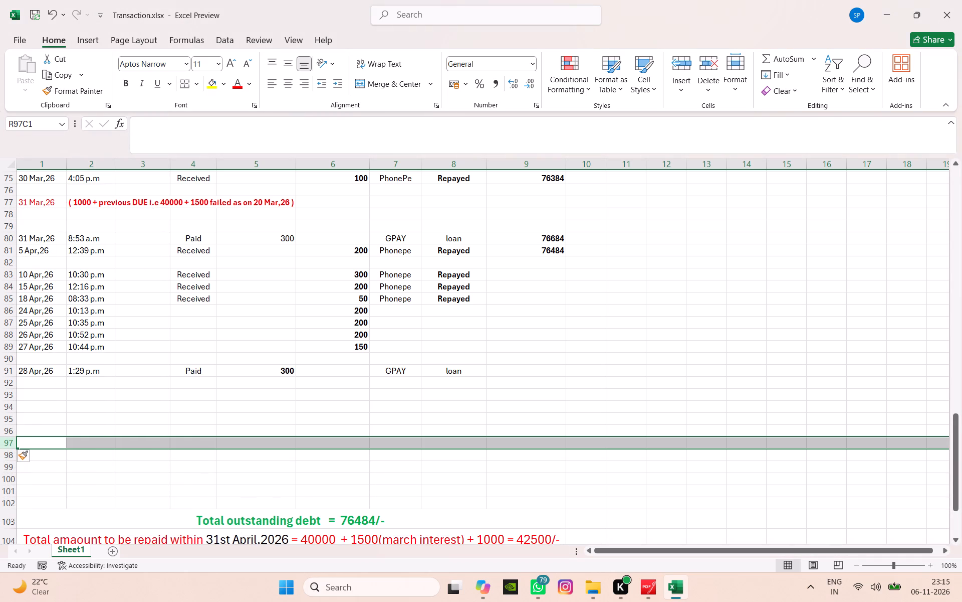
Insert eleven more blank rows at row 97 to make further room above the closing totals.
{"action": "right_click", "coordinate": [12, 447]}
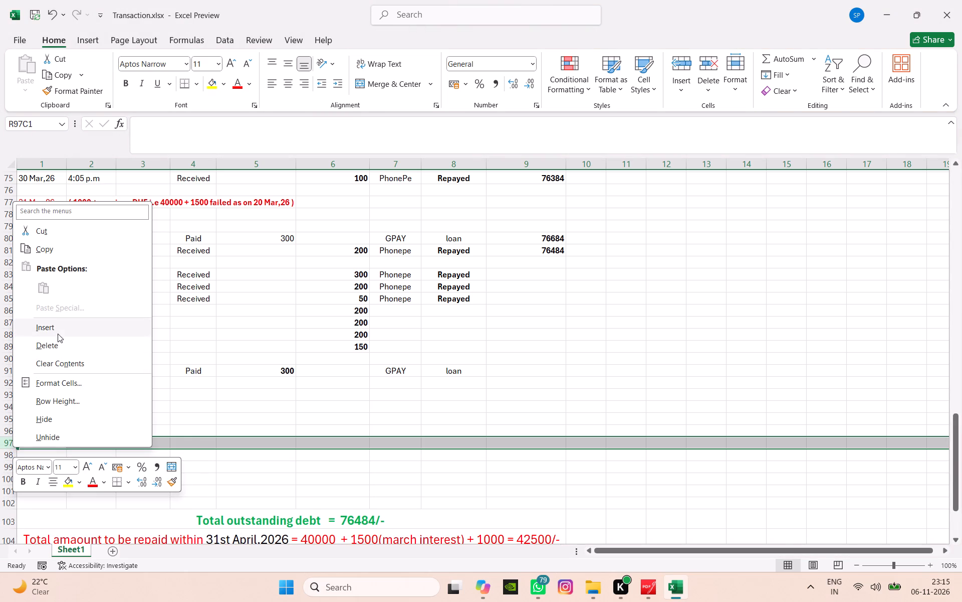
{"action": "left_click", "coordinate": [57, 326]}
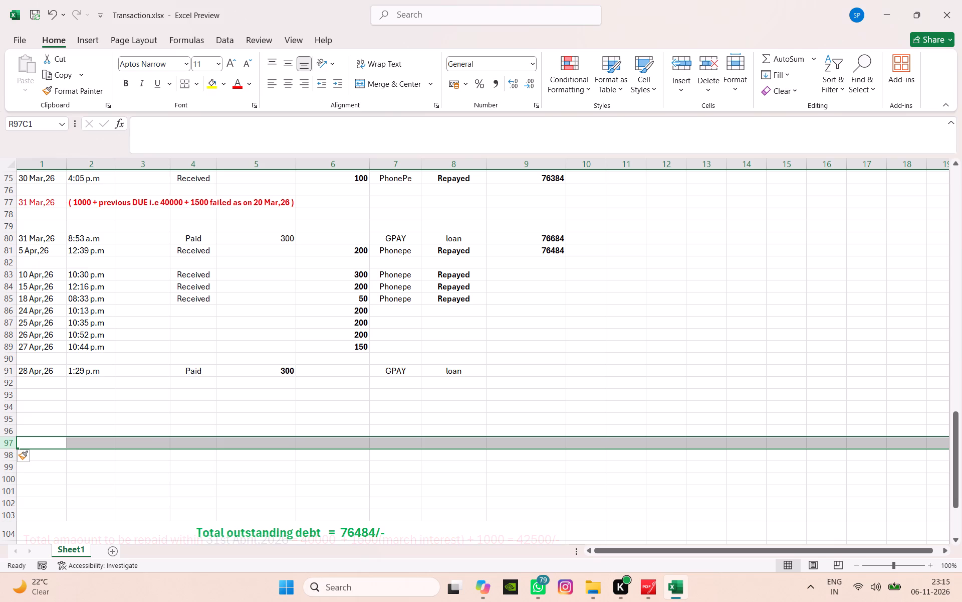
{"action": "right_click", "coordinate": [9, 449]}
{"action": "left_click", "coordinate": [64, 335]}
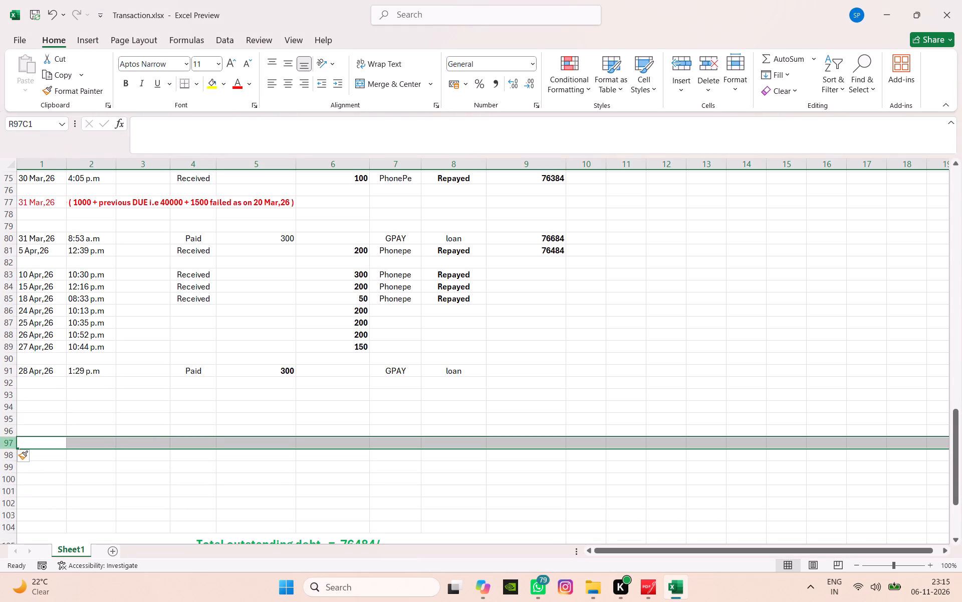
{"action": "right_click", "coordinate": [12, 449]}
{"action": "left_click", "coordinate": [67, 331]}
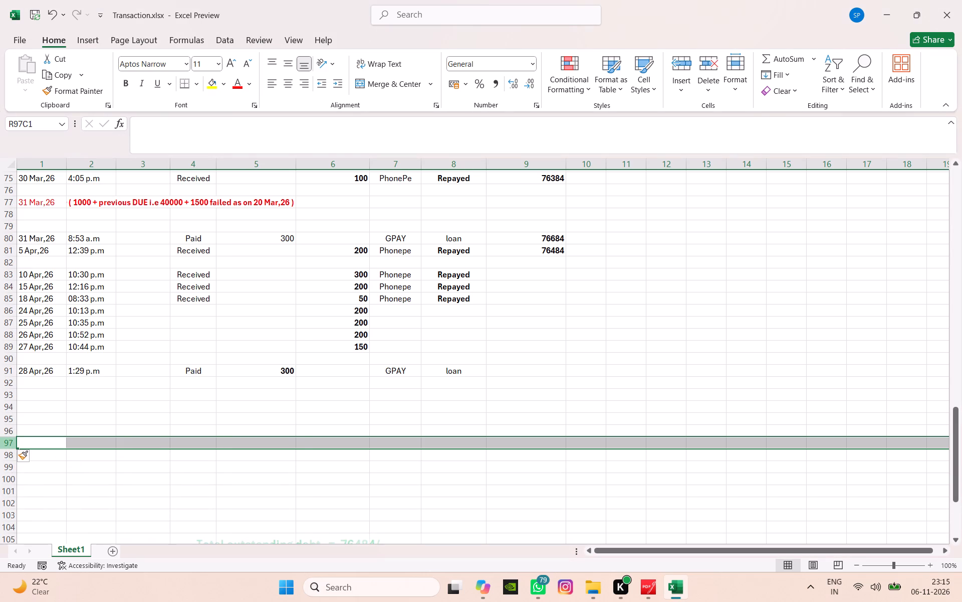
{"action": "right_click", "coordinate": [12, 448]}
{"action": "left_click", "coordinate": [70, 325]}
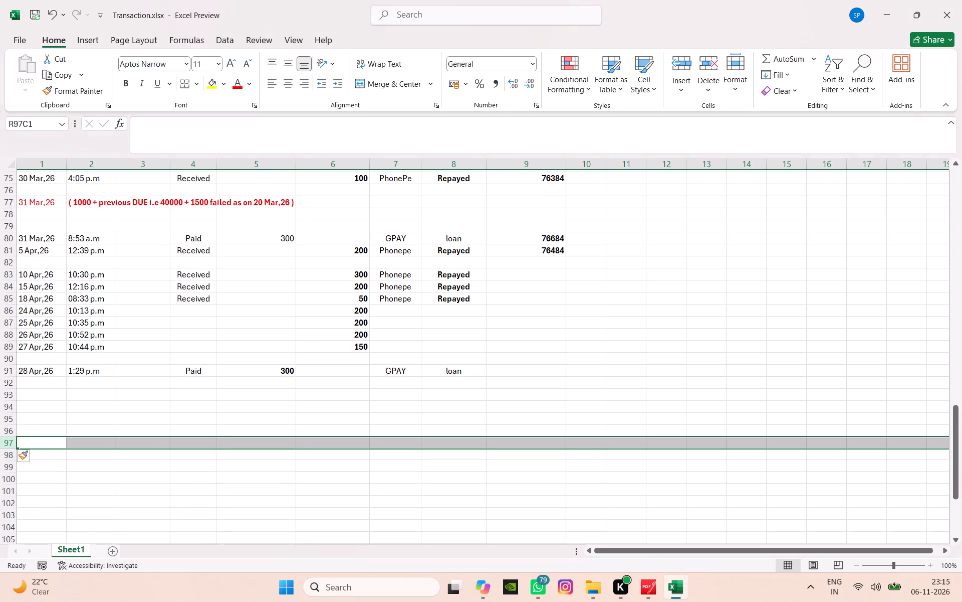
{"action": "right_click", "coordinate": [14, 448]}
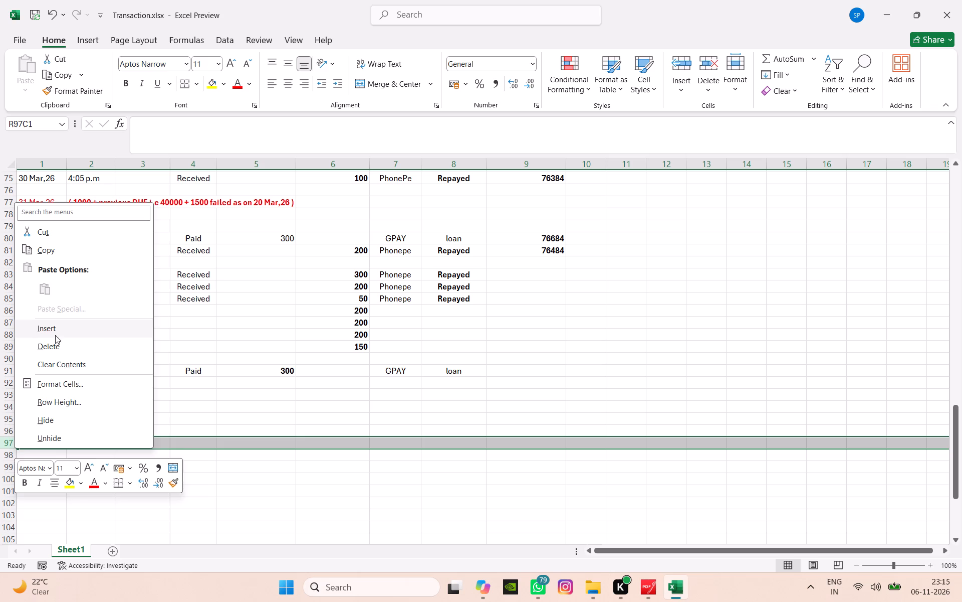
{"action": "left_click", "coordinate": [55, 328]}
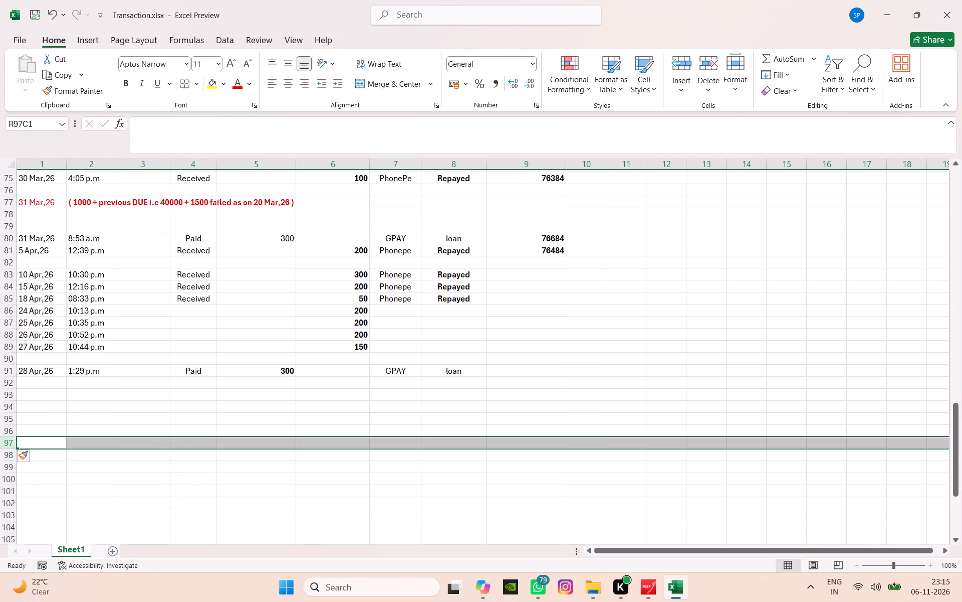
{"action": "right_click", "coordinate": [9, 449]}
{"action": "left_click", "coordinate": [65, 337]}
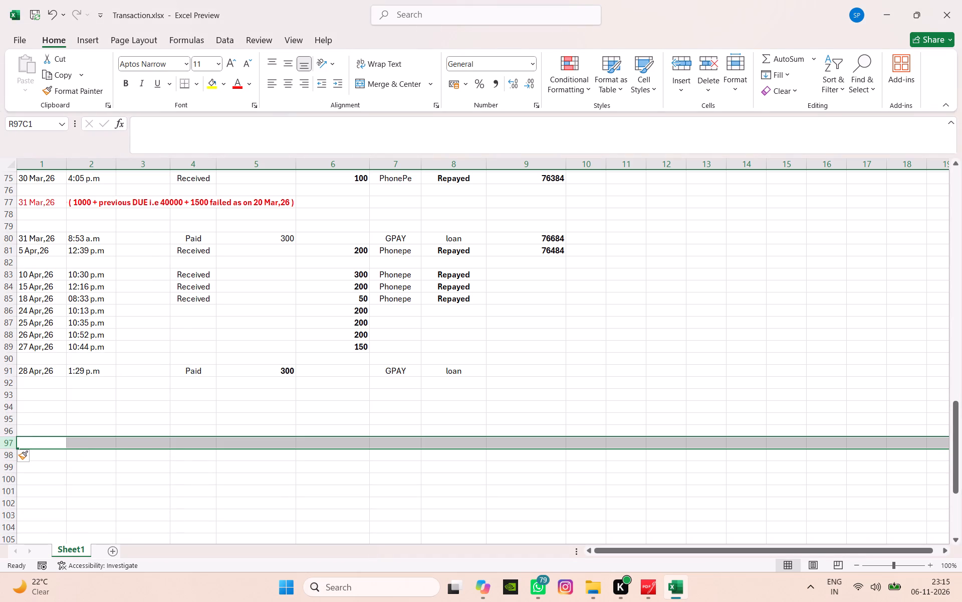
{"action": "right_click", "coordinate": [15, 448]}
{"action": "left_click", "coordinate": [69, 326]}
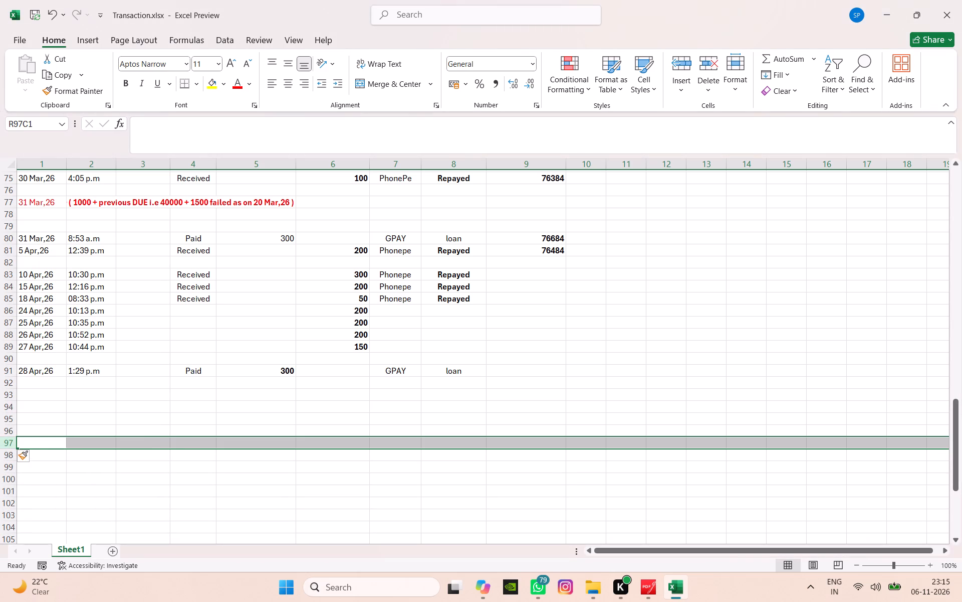
{"action": "right_click", "coordinate": [13, 448]}
{"action": "left_click", "coordinate": [61, 332]}
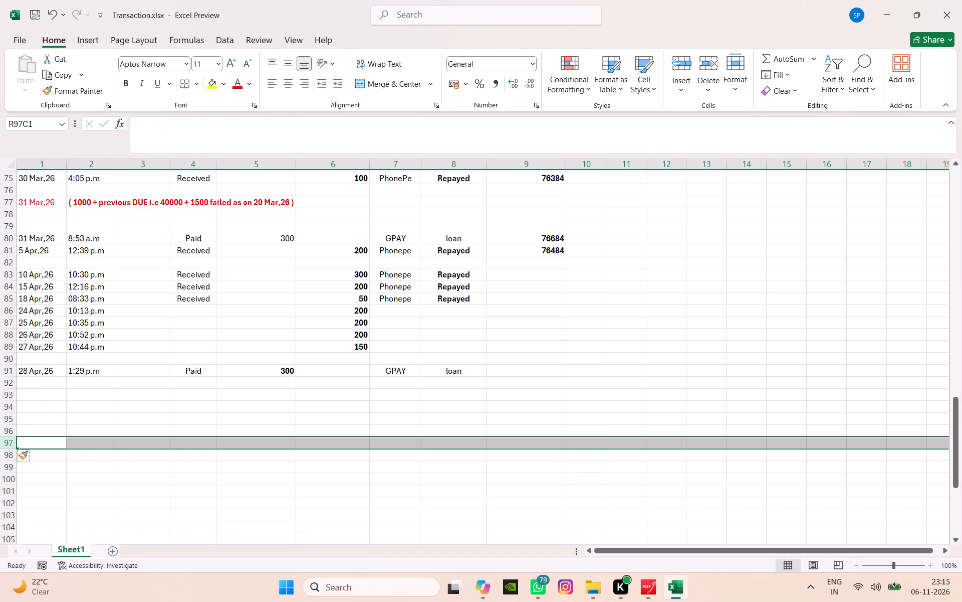
{"action": "right_click", "coordinate": [11, 447]}
{"action": "left_click", "coordinate": [69, 330]}
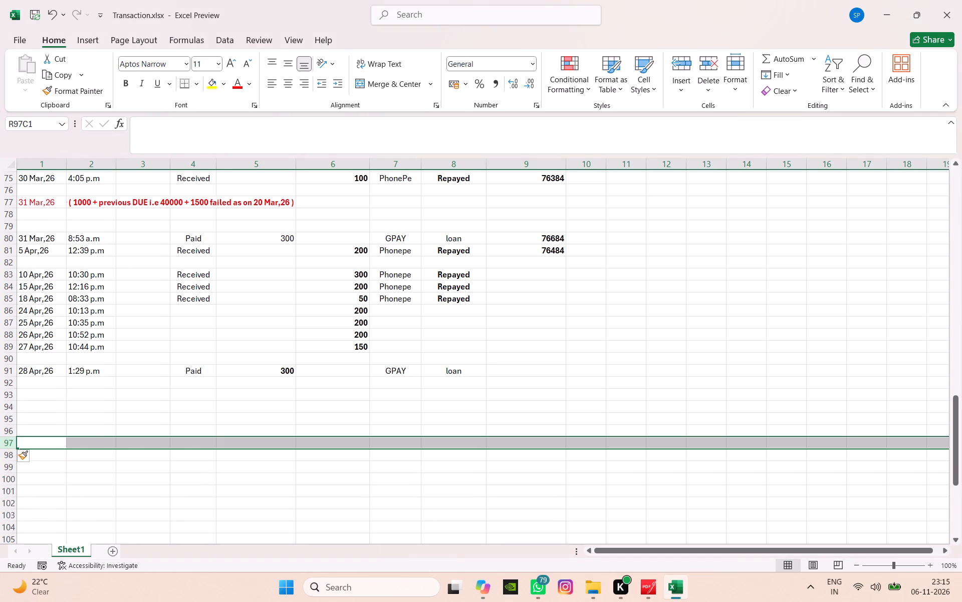
{"action": "right_click", "coordinate": [10, 448]}
{"action": "left_click", "coordinate": [55, 333]}
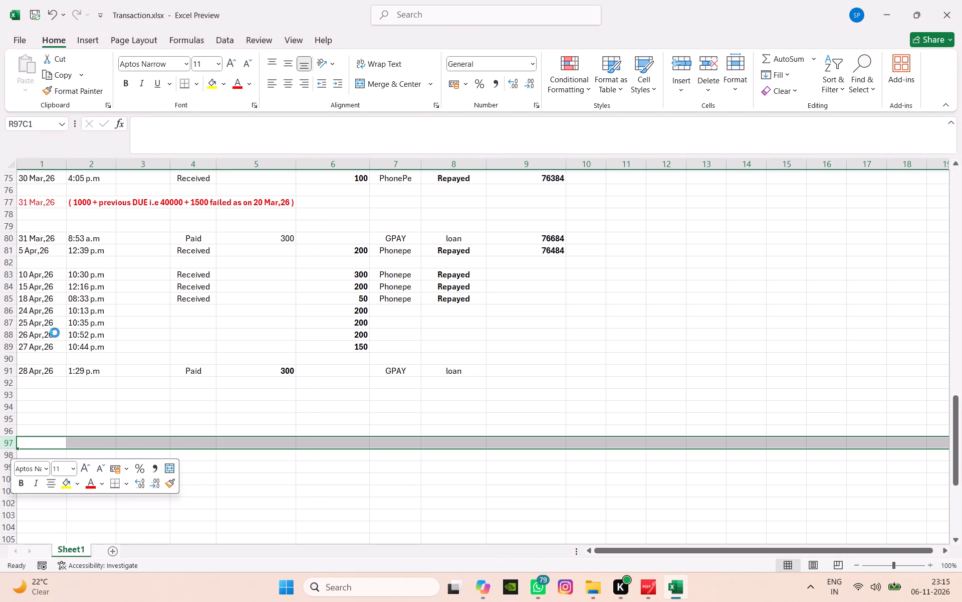
{"action": "right_click", "coordinate": [7, 448]}
{"action": "left_click", "coordinate": [75, 331]}
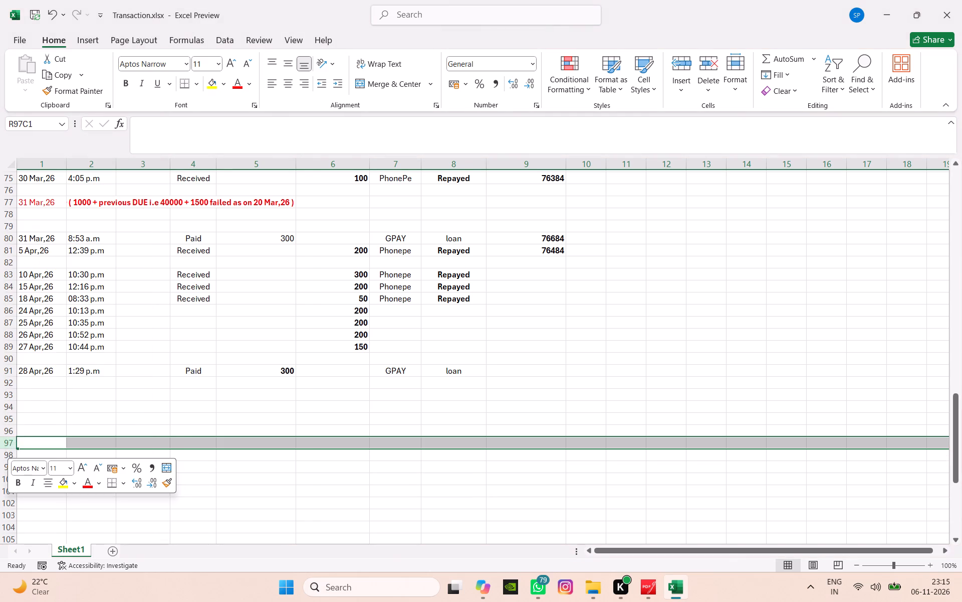
{"action": "scroll", "coordinate": [102, 345], "scroll_direction": "down", "scroll_amount": 5}
{"action": "scroll", "coordinate": [102, 345], "scroll_direction": "up", "scroll_amount": 3}
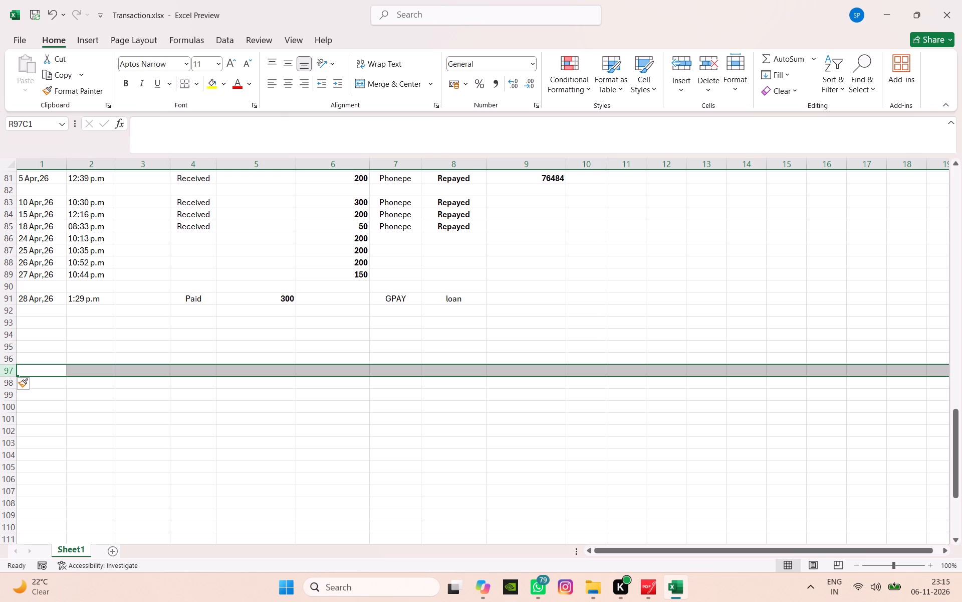
Start a new entry in row 93 with the date 30 Apr,26.
{"action": "left_click", "coordinate": [57, 324]}
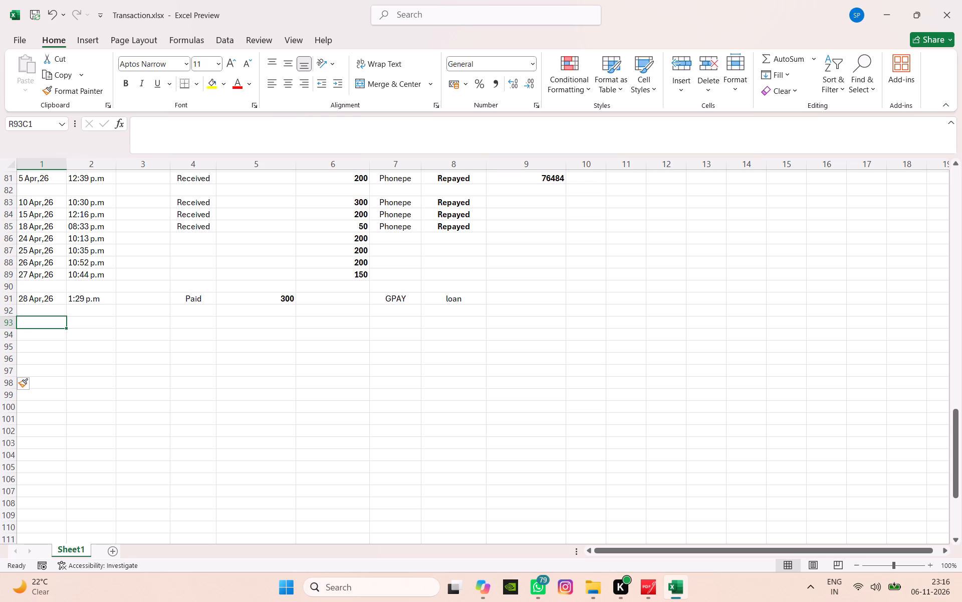
{"action": "type", "text": "30"}
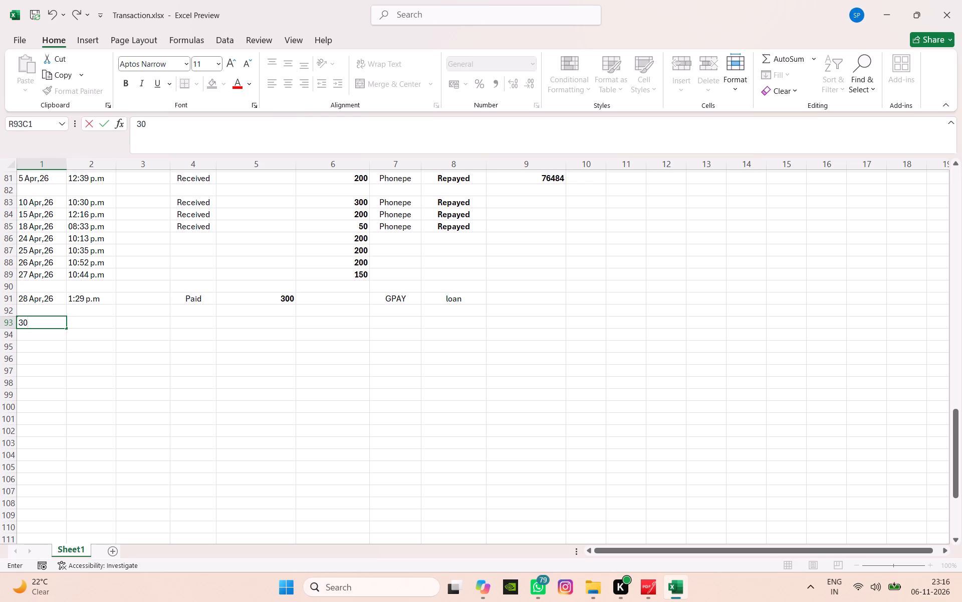
{"action": "key", "text": "space"}
{"action": "key", "text": "a"}
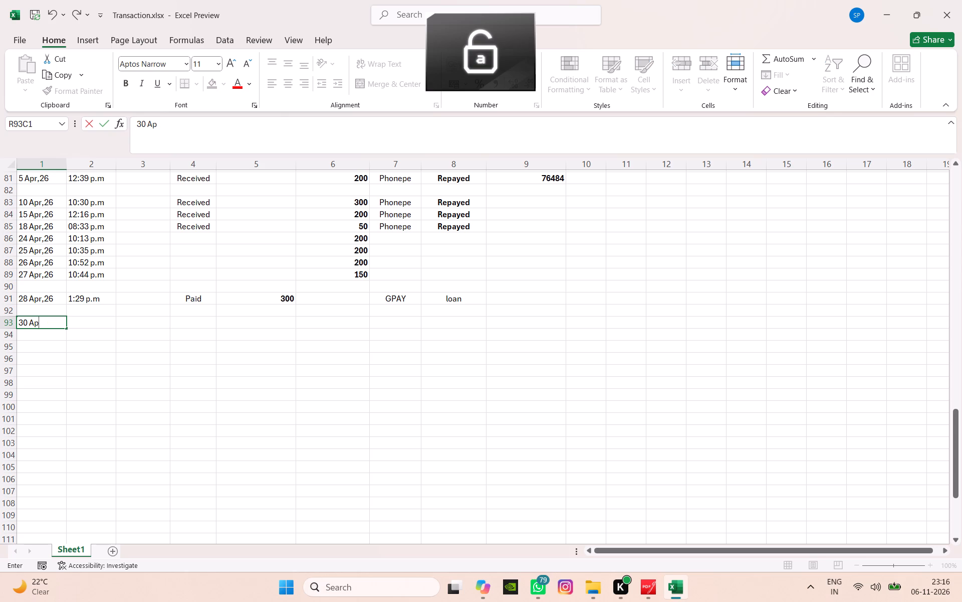
{"action": "type", "text": "r,"}
{"action": "type", "text": "26"}
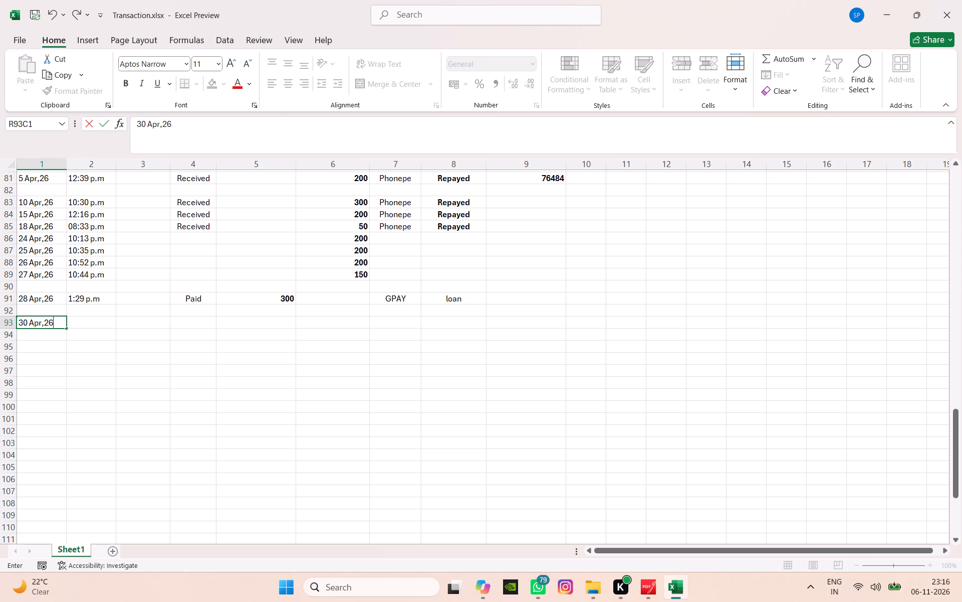
{"action": "left_click", "coordinate": [92, 323]}
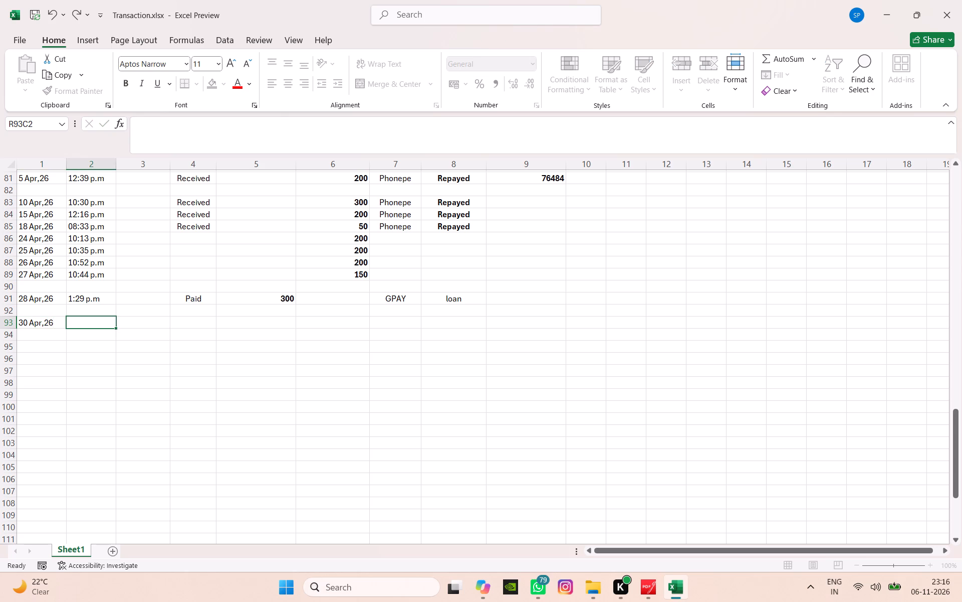
Enter the time 7:49 p.m and mark the 30 Apr,26 entry in row 93 as Paid.
{"action": "key", "text": "7"}
{"action": "key", "text": "shift+colon"}
{"action": "type", "text": "49 p.m"}
{"action": "left_click", "coordinate": [198, 325]}
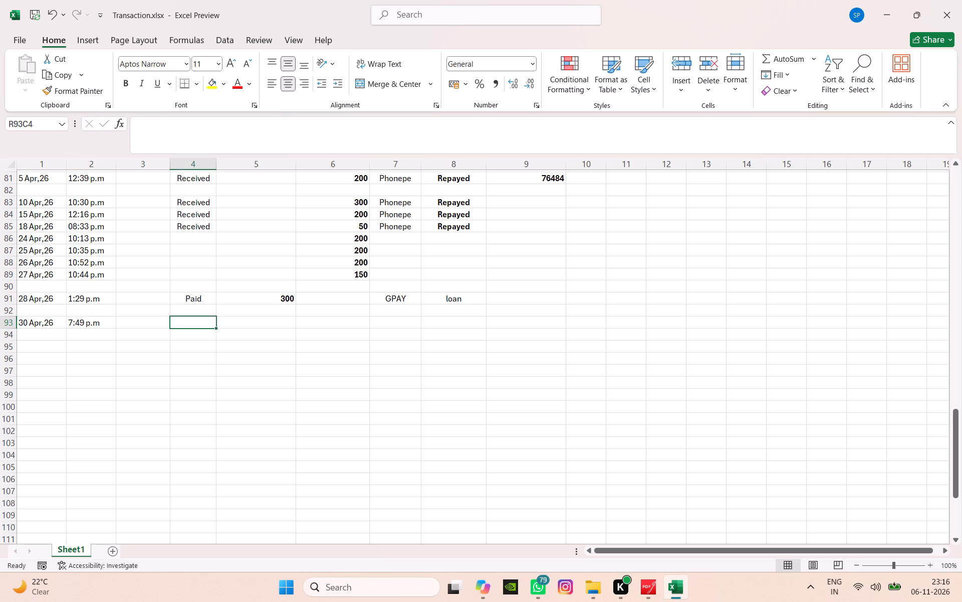
{"action": "type", "text": "aid"}
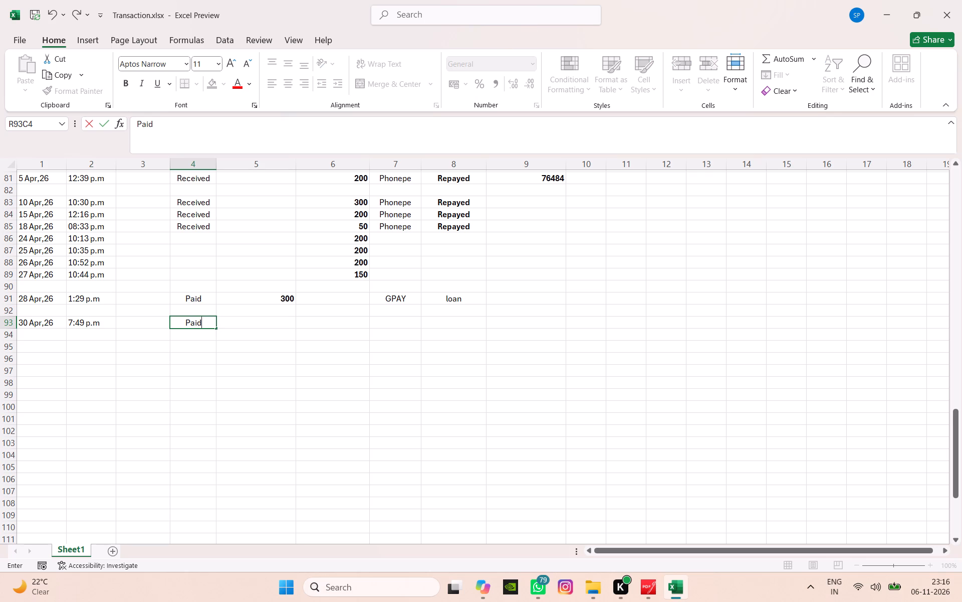
Delete the blank row 92 between the 28 Apr,26 and 30 Apr,26 entries.
{"action": "left_click", "coordinate": [38, 323]}
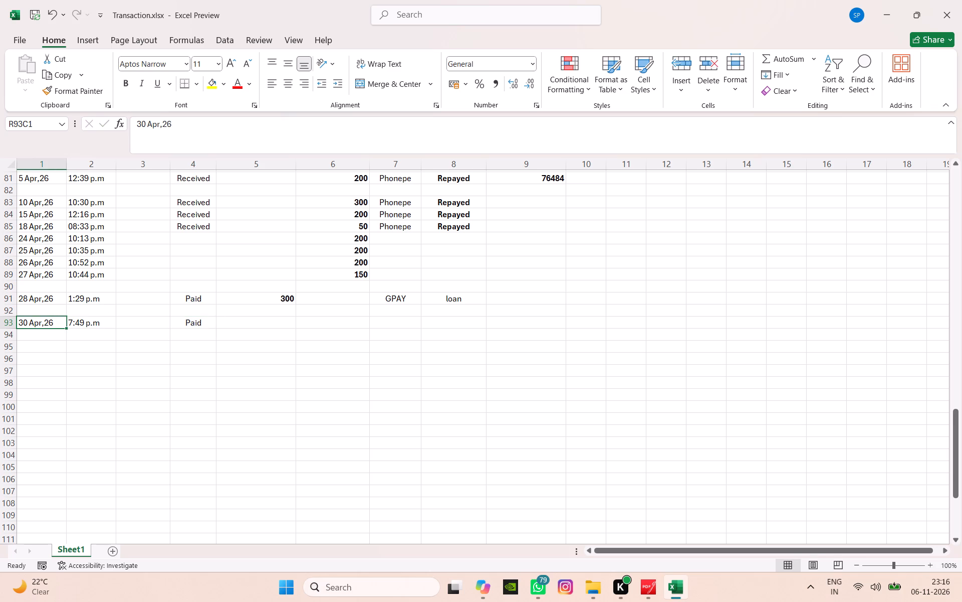
{"action": "right_click", "coordinate": [11, 313]}
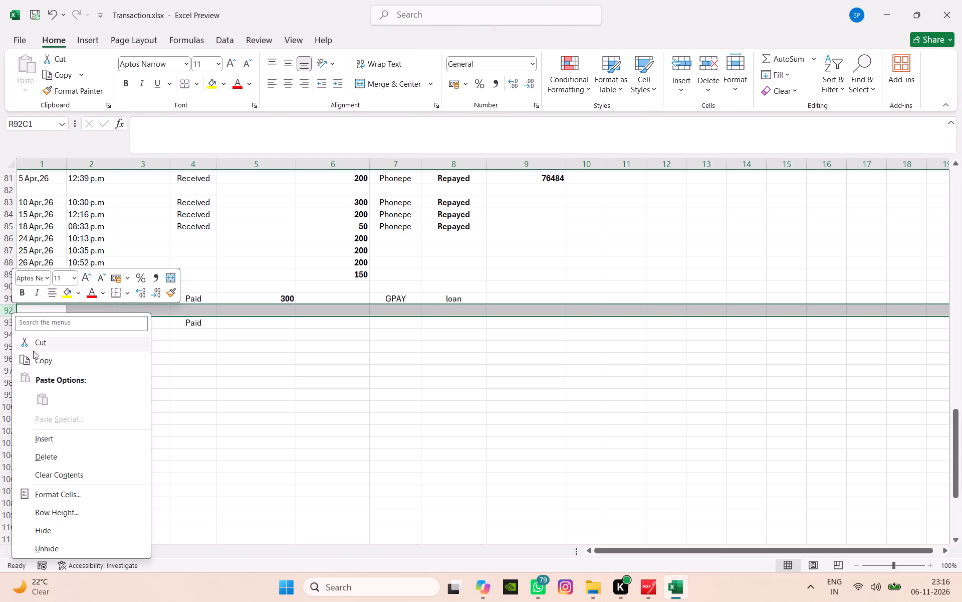
{"action": "left_click", "coordinate": [53, 460]}
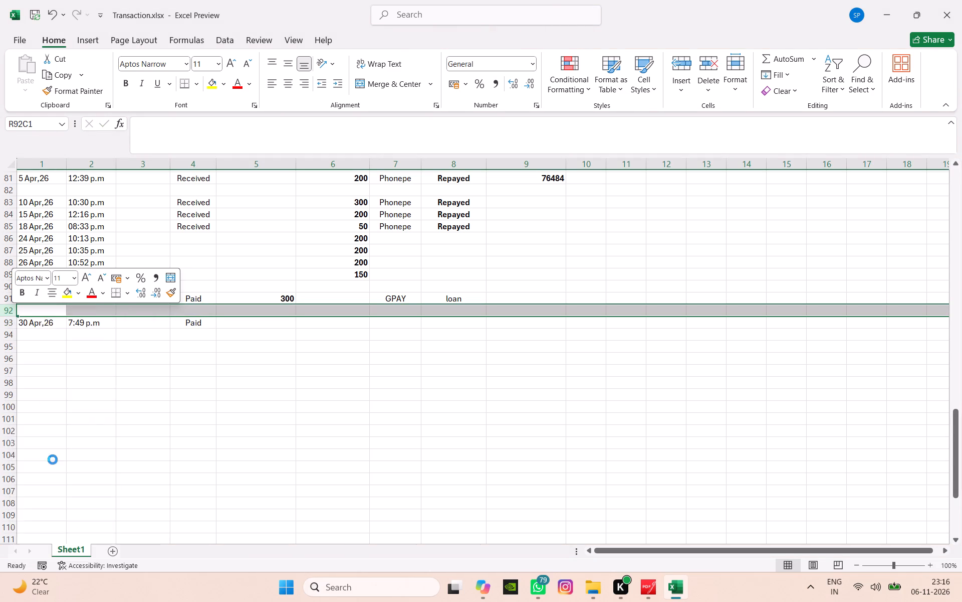
{"action": "left_click", "coordinate": [268, 314]}
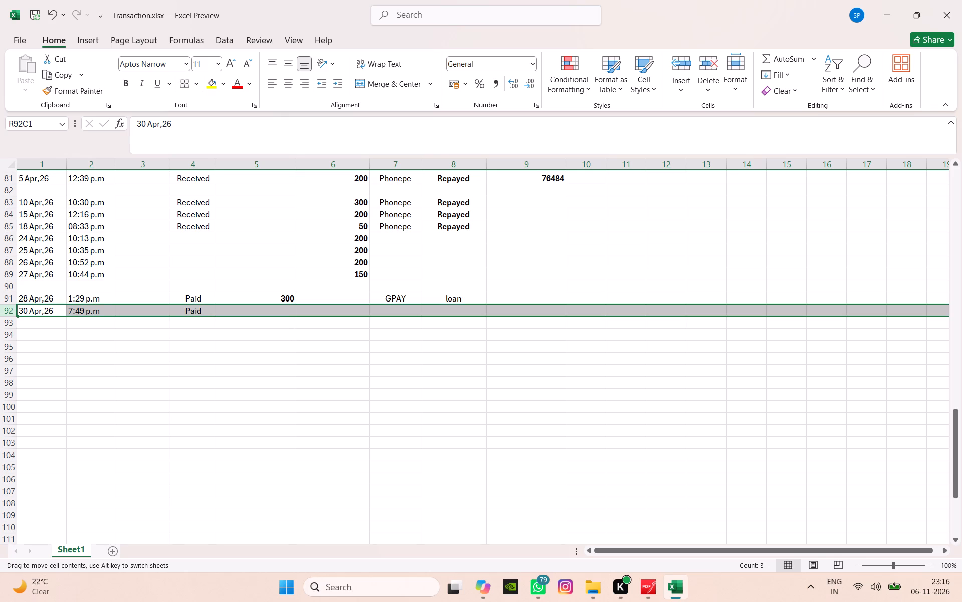
{"action": "left_click", "coordinate": [268, 336]}
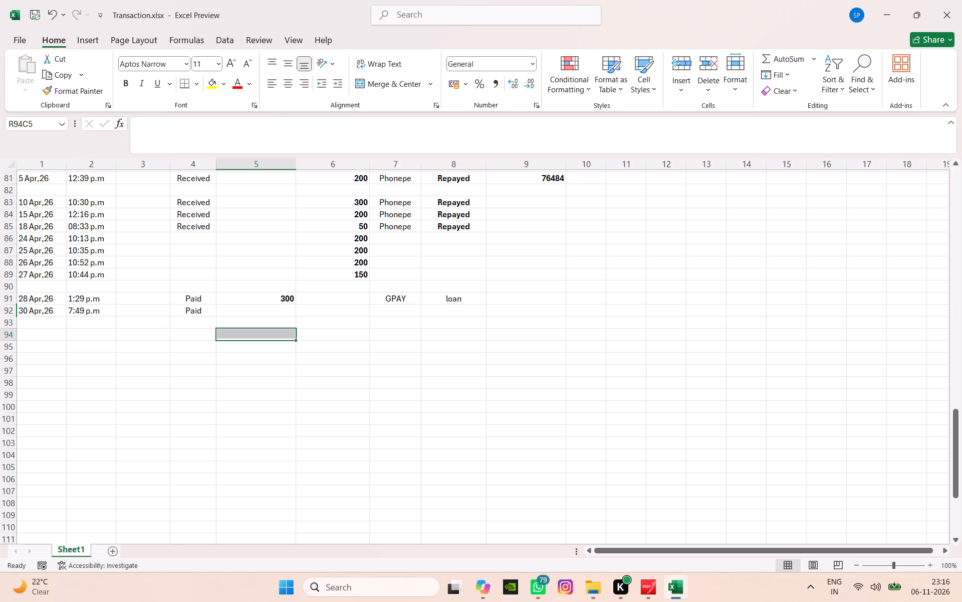
Remove the bold formatting from the empty column 5 amount cell of the 30 Apr,26 entry.
{"action": "left_click", "coordinate": [271, 309]}
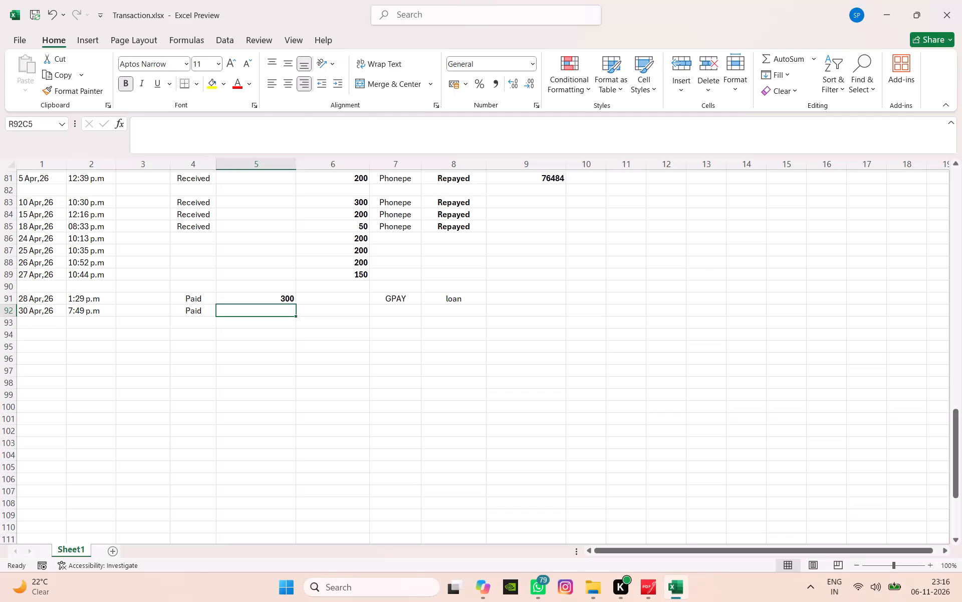
{"action": "left_click", "coordinate": [124, 86]}
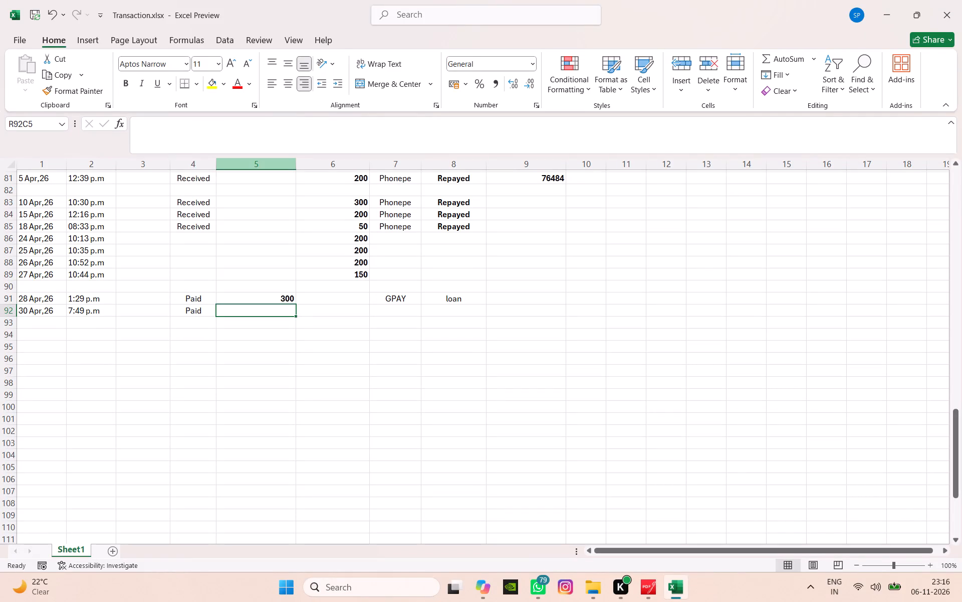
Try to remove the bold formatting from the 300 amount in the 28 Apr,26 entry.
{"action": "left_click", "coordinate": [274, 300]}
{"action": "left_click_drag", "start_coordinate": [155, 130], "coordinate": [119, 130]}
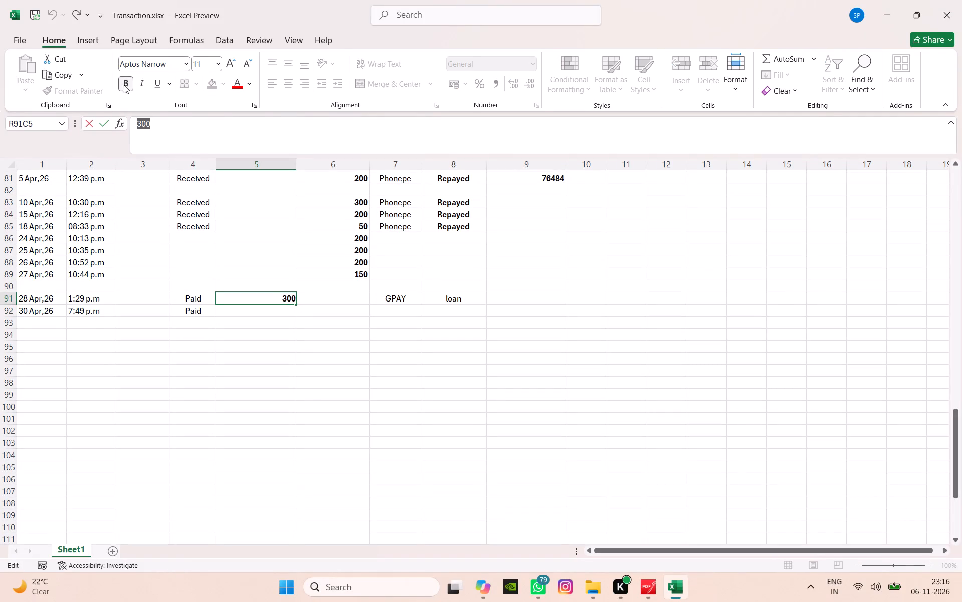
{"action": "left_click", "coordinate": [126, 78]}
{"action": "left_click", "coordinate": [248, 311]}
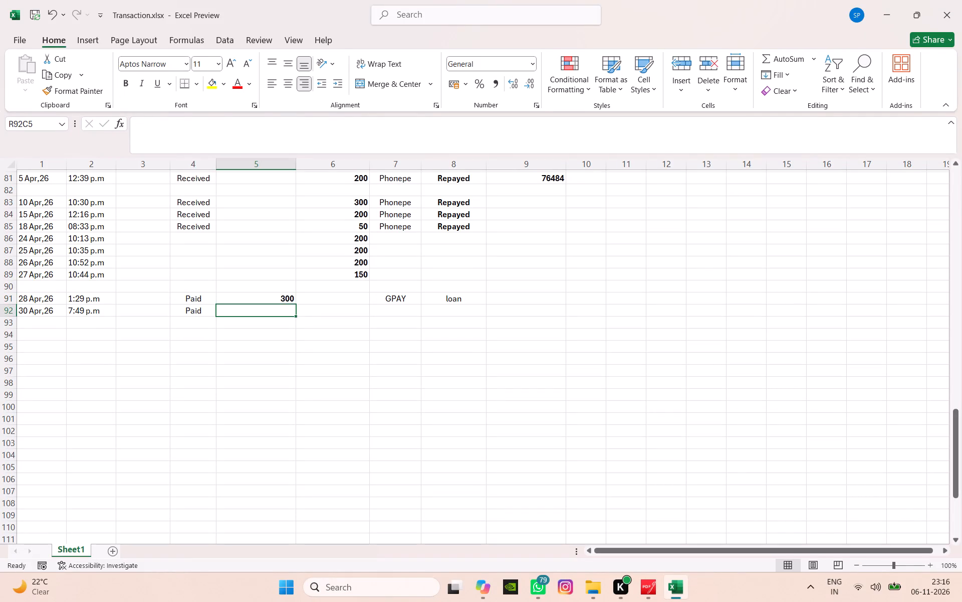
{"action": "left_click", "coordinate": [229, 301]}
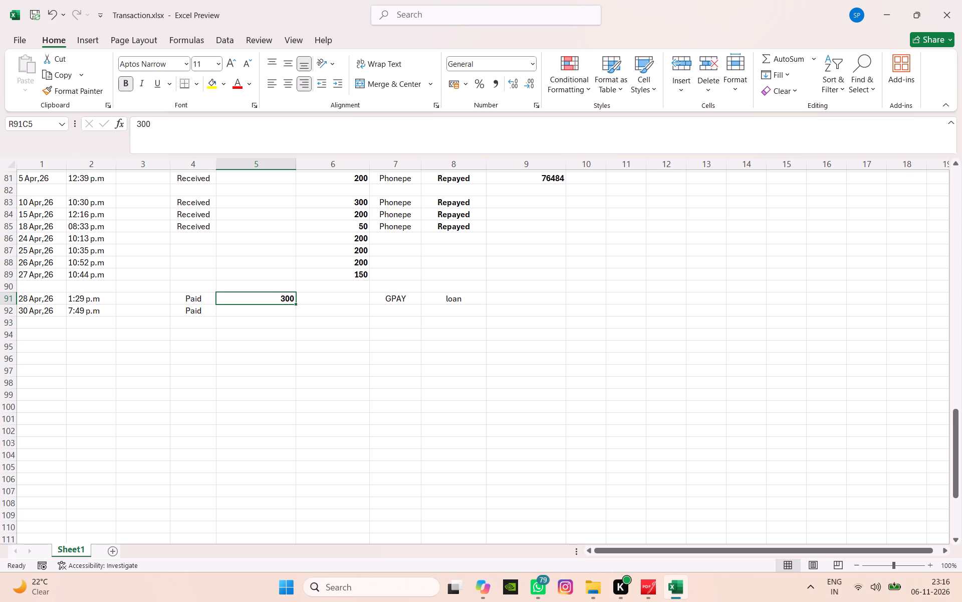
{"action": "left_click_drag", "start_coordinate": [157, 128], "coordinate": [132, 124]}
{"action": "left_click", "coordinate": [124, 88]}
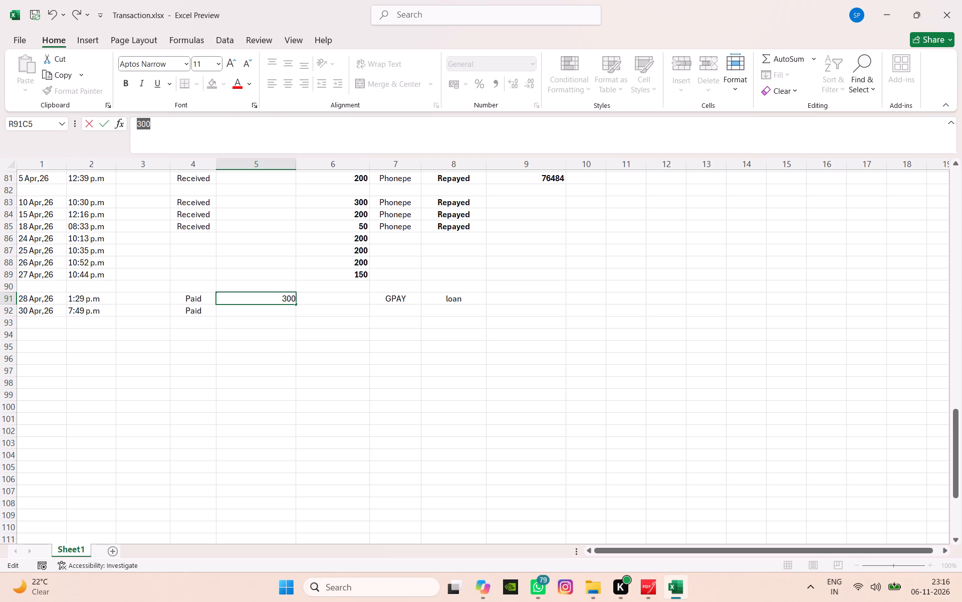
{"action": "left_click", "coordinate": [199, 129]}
Complete the 30 Apr,26 entry in row 92 with the paid amount 3500, payment mode GPAY and the description loan.
{"action": "left_click", "coordinate": [270, 310]}
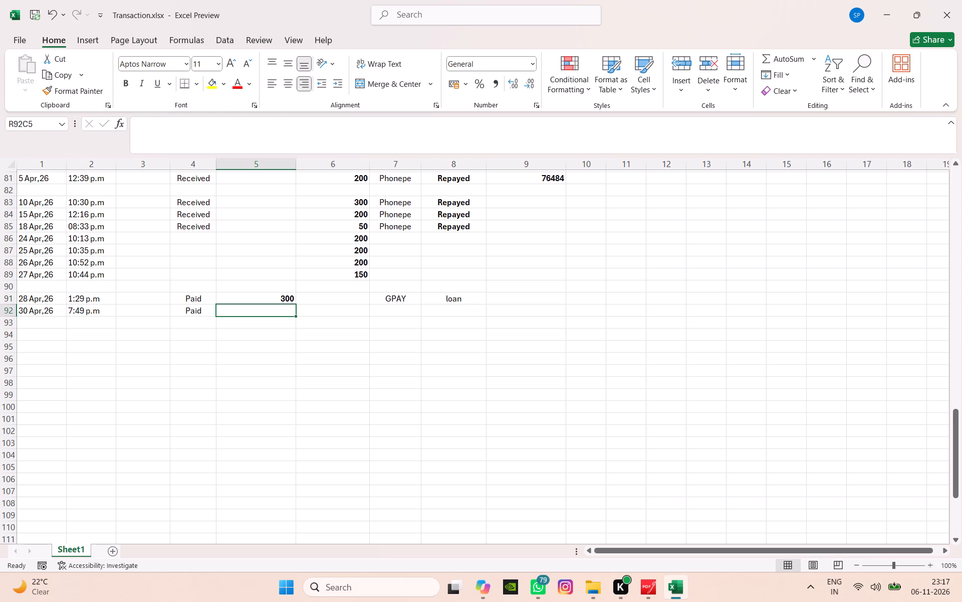
{"action": "type", "text": "3500"}
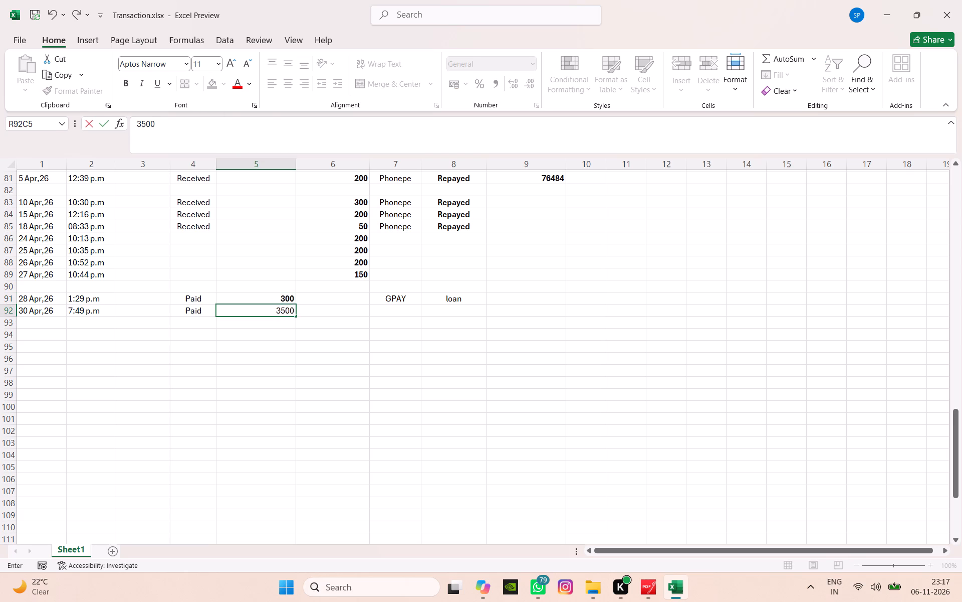
{"action": "left_click", "coordinate": [332, 311]}
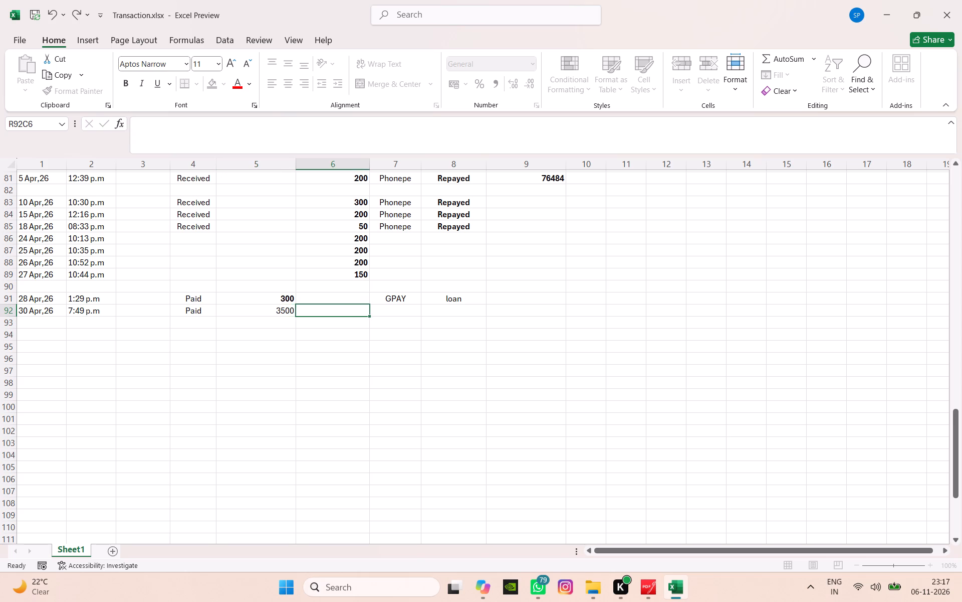
{"action": "scroll", "coordinate": [332, 311], "scroll_direction": "up", "scroll_amount": 20}
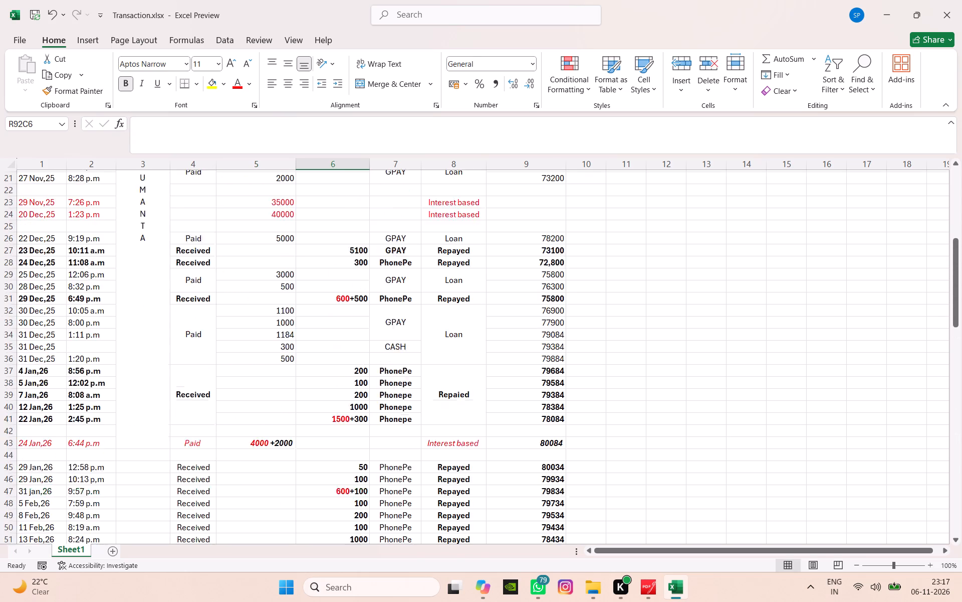
{"action": "scroll", "coordinate": [332, 311], "scroll_direction": "up", "scroll_amount": 1}
{"action": "scroll", "coordinate": [332, 311], "scroll_direction": "down", "scroll_amount": 18}
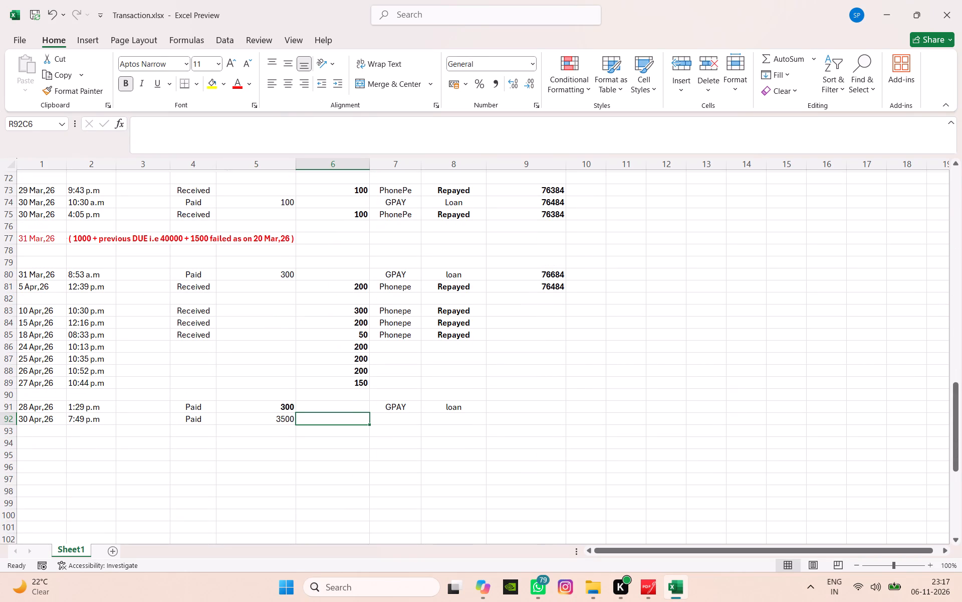
{"action": "left_click", "coordinate": [404, 421]}
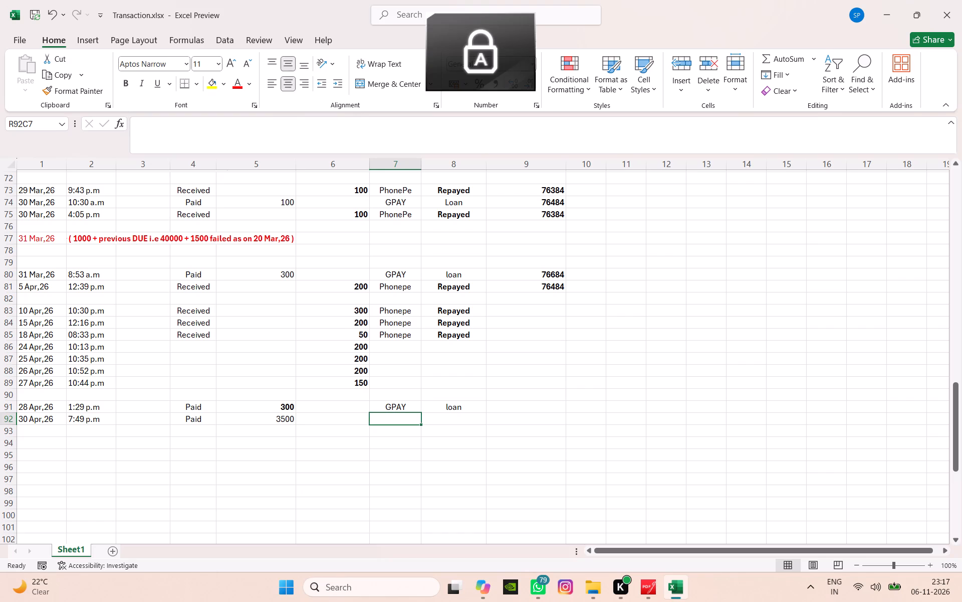
{"action": "key", "text": "BackSpace"}
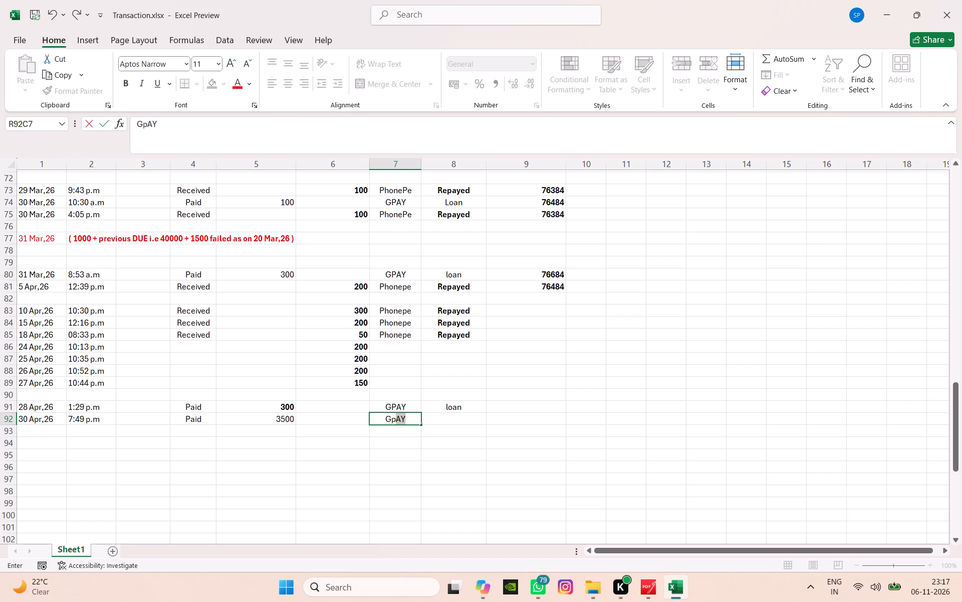
{"action": "key", "text": "BackSpace"}
{"action": "key", "text": "Tab"}
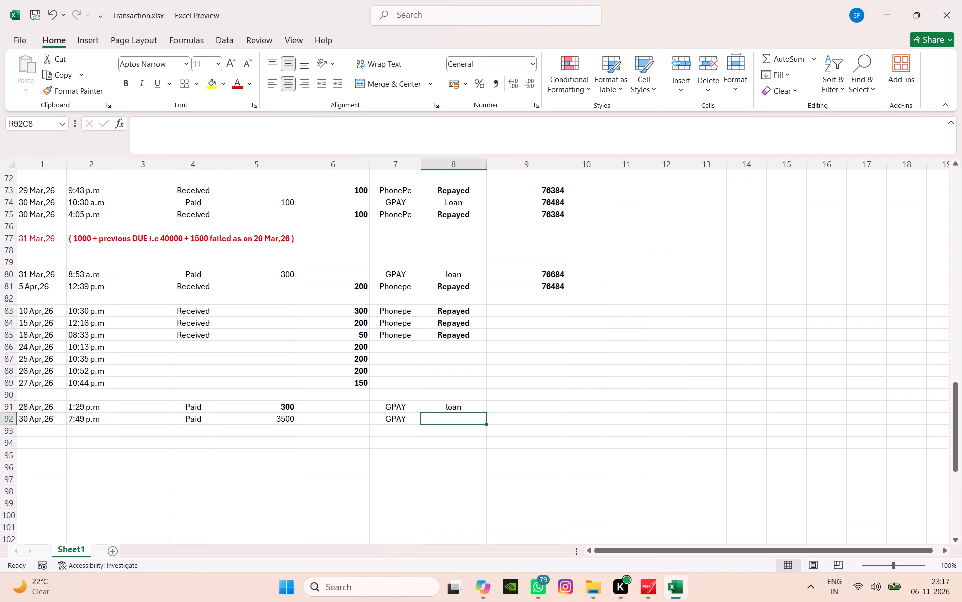
{"action": "key", "text": "l"}
{"action": "key", "text": "Tab"}
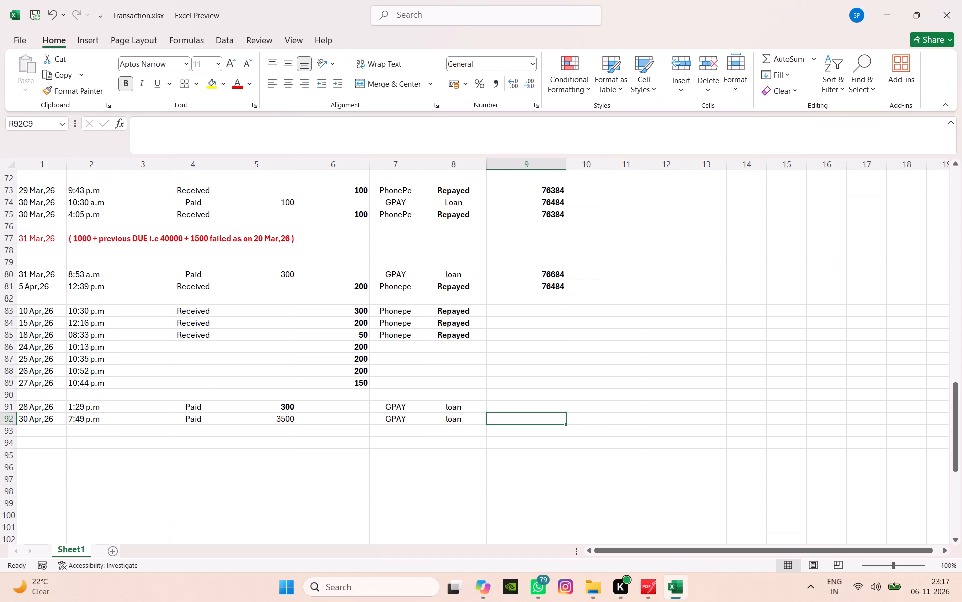
Start a new entry in row 94 with the date 4 May,26 and the time 09:20 a.m.
{"action": "left_click", "coordinate": [56, 431]}
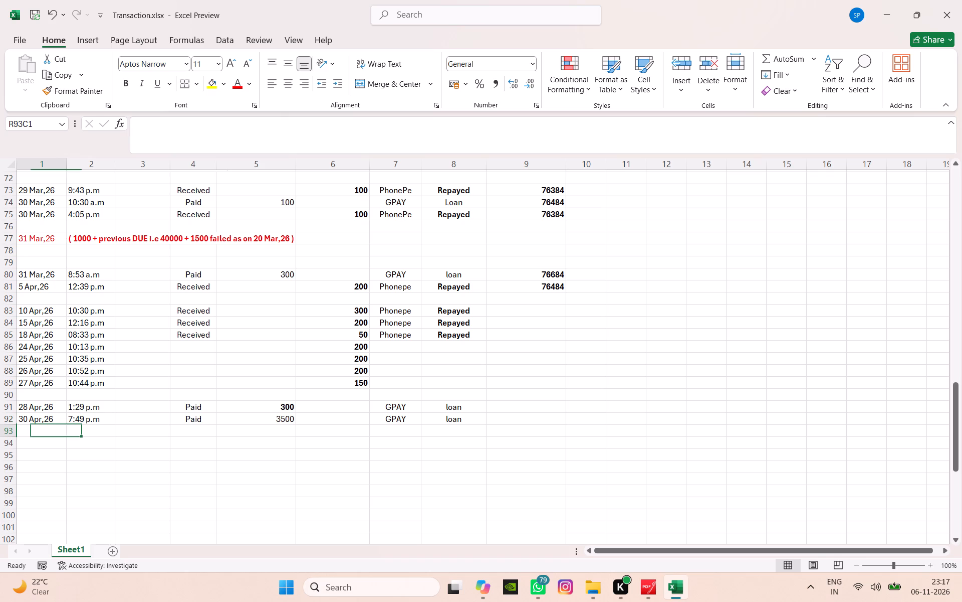
{"action": "left_click", "coordinate": [49, 447]}
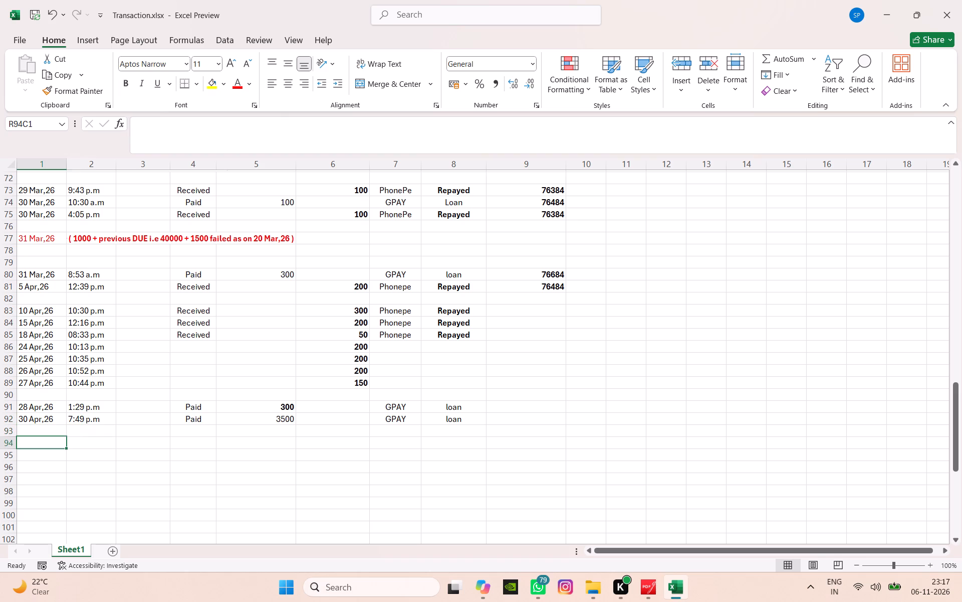
{"action": "key", "text": "4"}
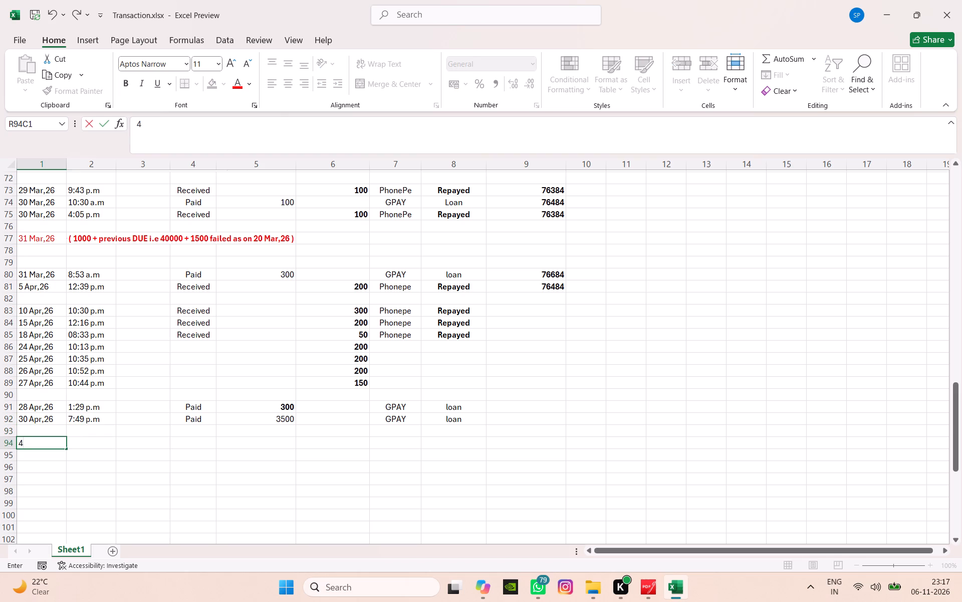
{"action": "key", "text": "space"}
{"action": "type", "text": "ay"}
{"action": "type", "text": ",26"}
{"action": "left_click", "coordinate": [85, 441]}
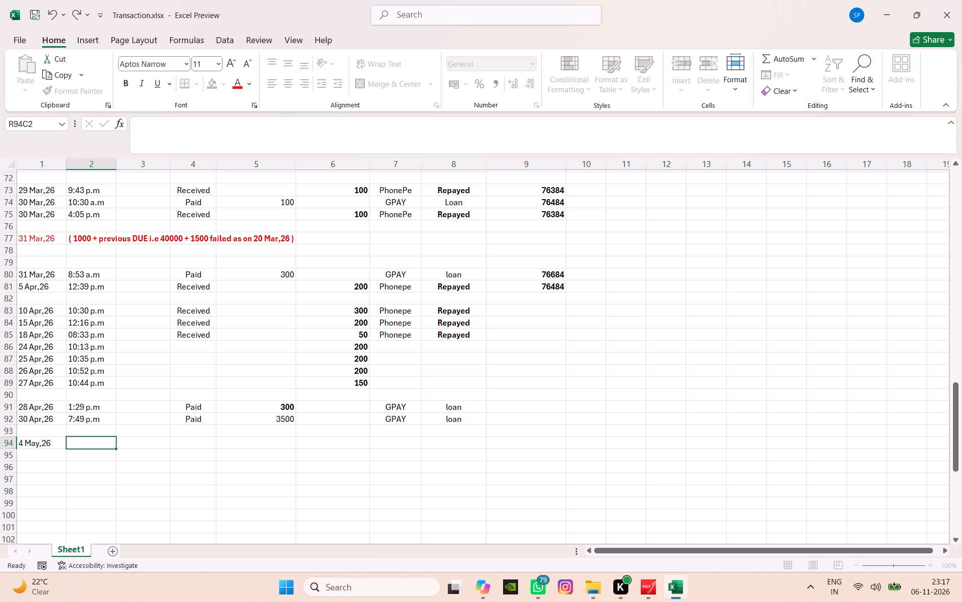
{"action": "key", "text": "0"}
{"action": "key", "text": "9"}
{"action": "key", "text": "shift+colon"}
{"action": "type", "text": "20"}
{"action": "key", "text": "space"}
{"action": "type", "text": "a.m"}
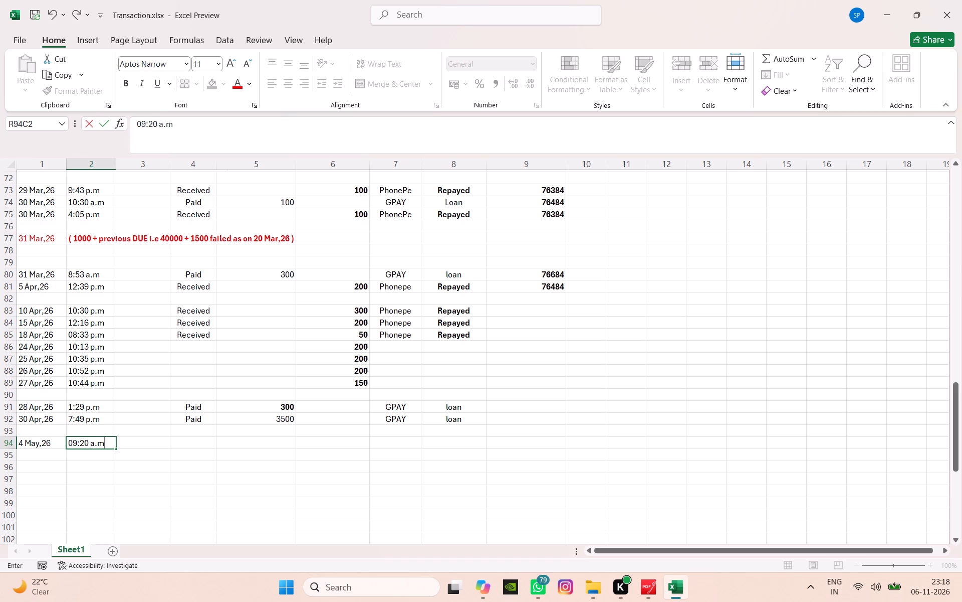
{"action": "left_click", "coordinate": [180, 442]}
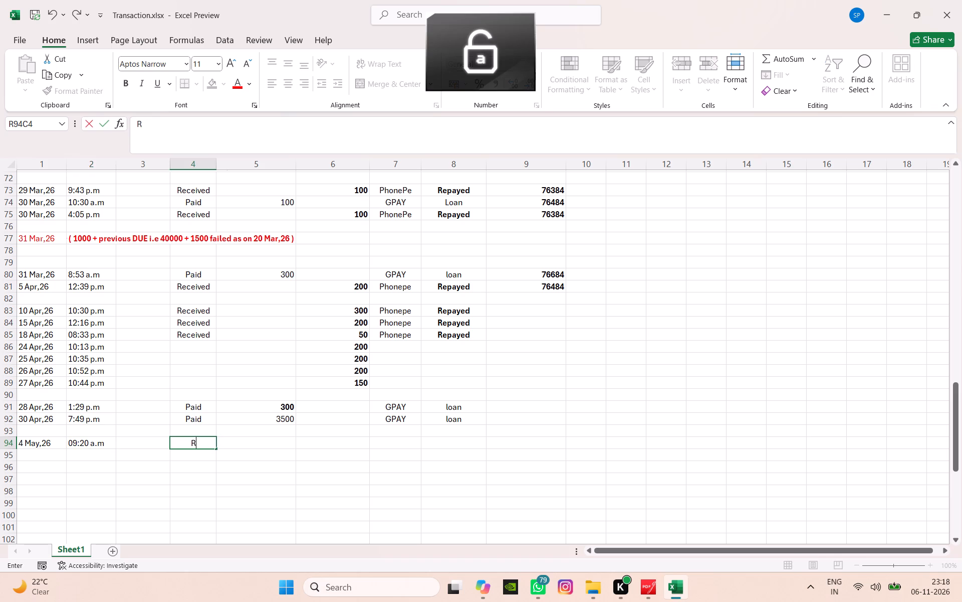
Fill the 4 May,26 entry in row 94 with the type Received, the column 6 amount 200 and the payment mode Phonepe.
{"action": "type", "text": "ceived"}
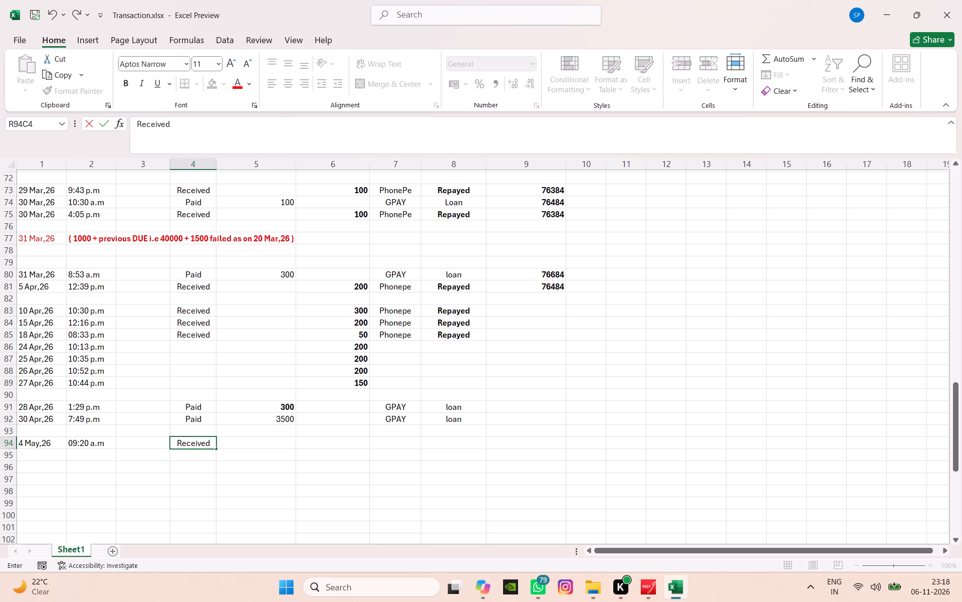
{"action": "left_click", "coordinate": [314, 445]}
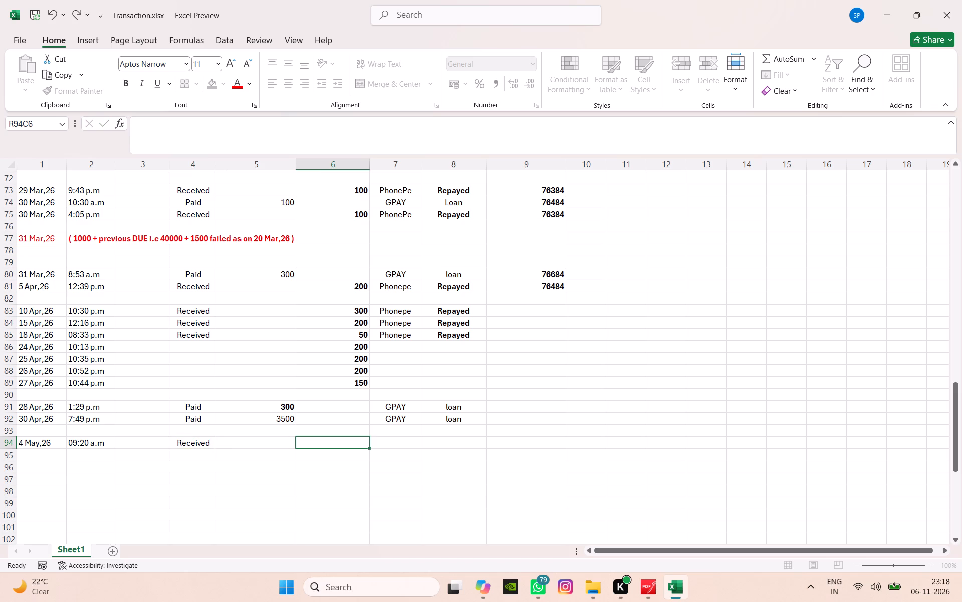
{"action": "type", "text": "200"}
{"action": "left_click", "coordinate": [391, 443]}
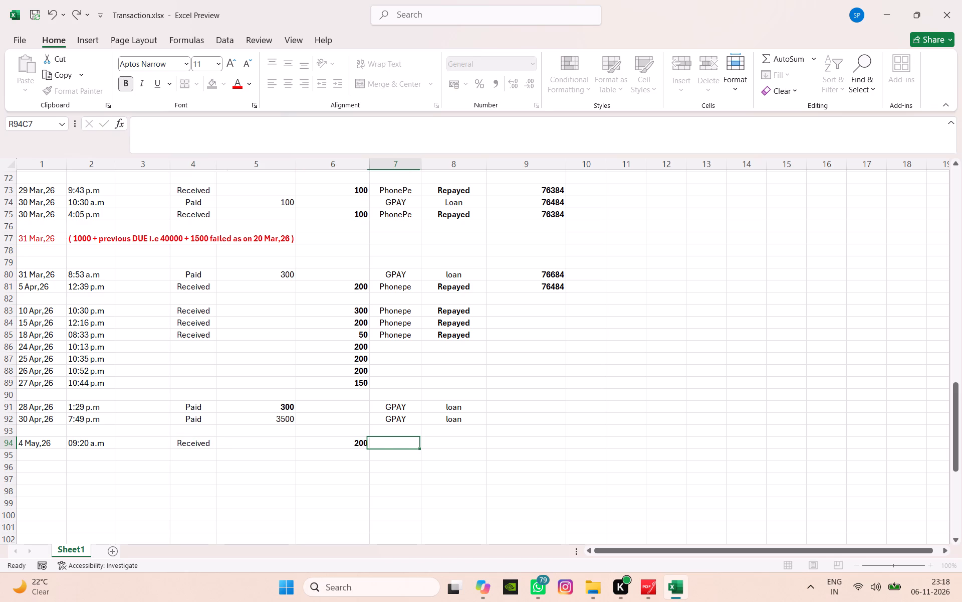
{"action": "type", "text": "hone"}
{"action": "type", "text": "pe"}
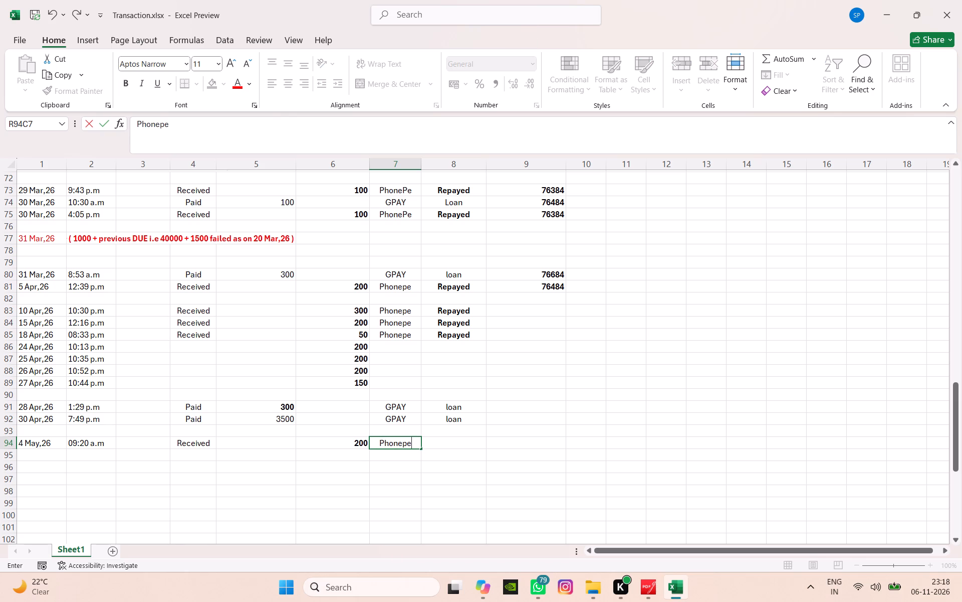
Correct the capitalisation of the payment mode in the 5 Apr,26 entry to PhonePe.
{"action": "scroll", "coordinate": [424, 376], "scroll_direction": "up", "scroll_amount": 4}
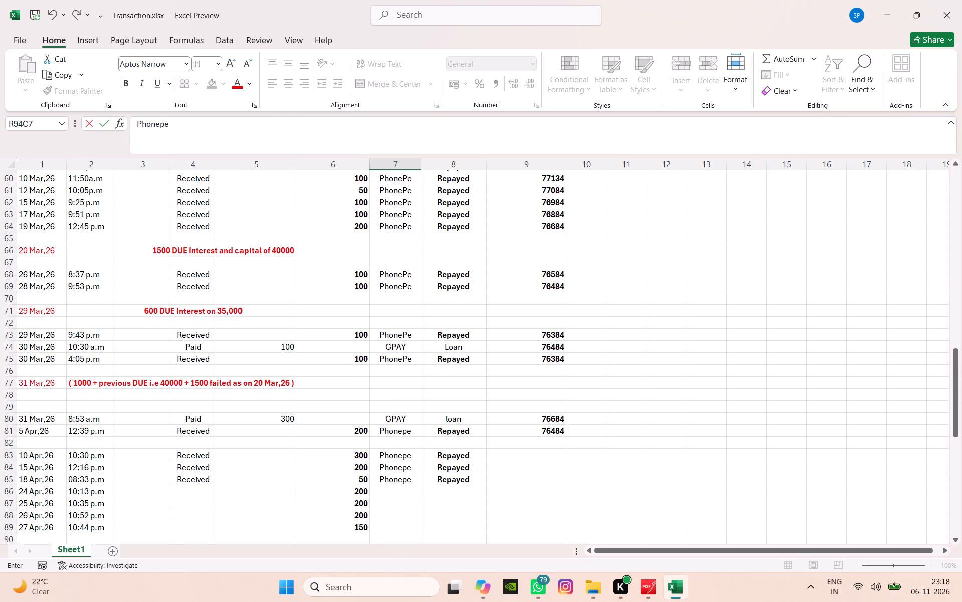
{"action": "scroll", "coordinate": [424, 376], "scroll_direction": "up", "scroll_amount": 2}
{"action": "scroll", "coordinate": [424, 376], "scroll_direction": "down", "scroll_amount": 5}
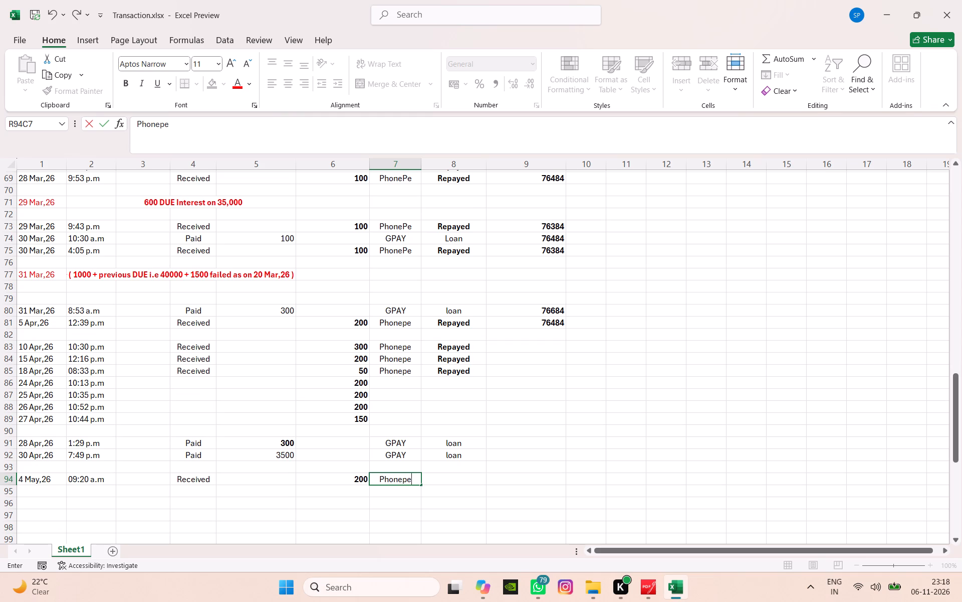
{"action": "left_click", "coordinate": [406, 325]}
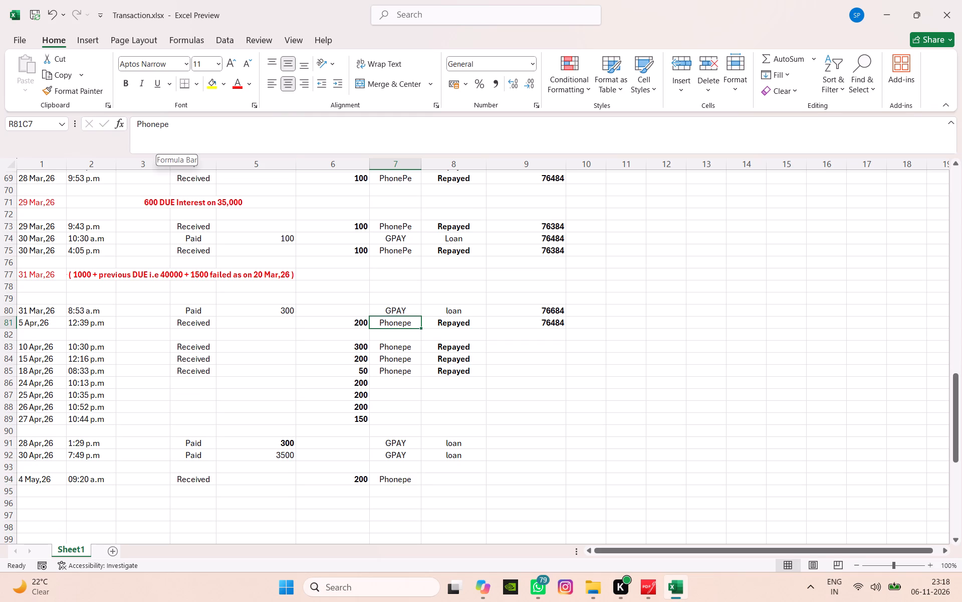
{"action": "left_click", "coordinate": [162, 128]}
{"action": "left_click", "coordinate": [164, 129]}
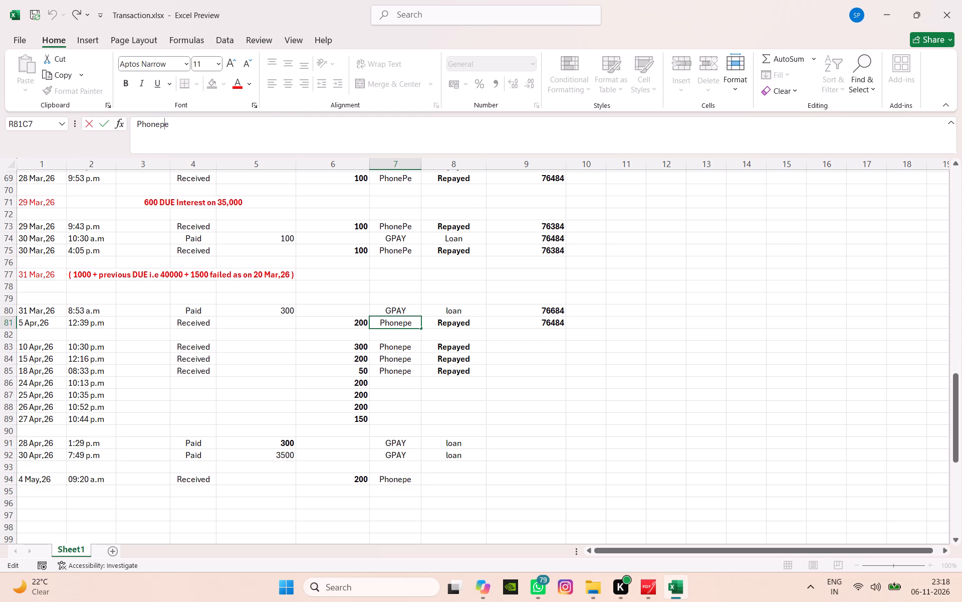
{"action": "key", "text": "BackSpace"}
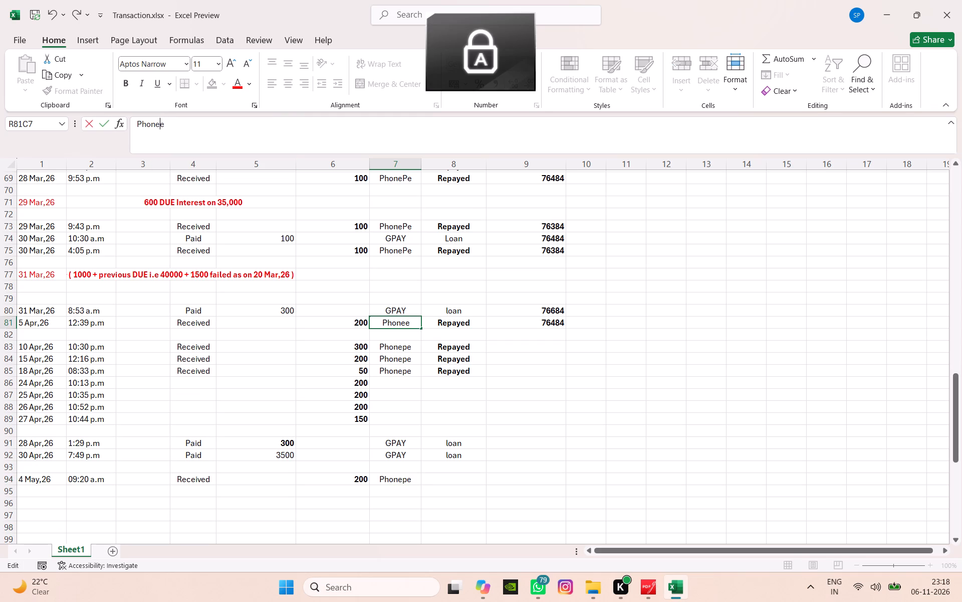
{"action": "key", "text": "p"}
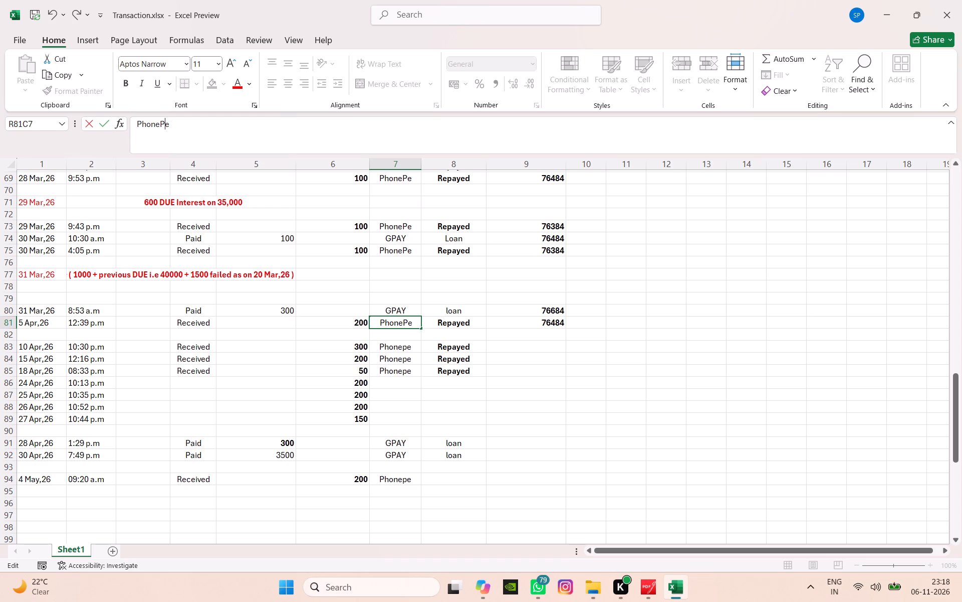
Fill PhonePe down column 7 from the 5 Apr,26 entry through the 27 Apr,26 entry in row 89.
{"action": "left_click_drag", "start_coordinate": [419, 328], "coordinate": [425, 376]}
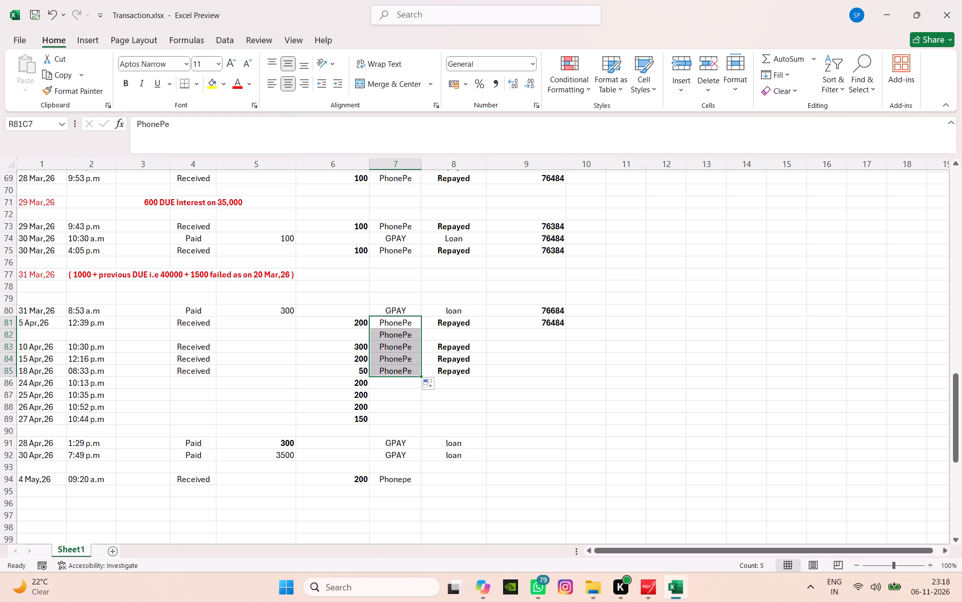
{"action": "left_click", "coordinate": [420, 375]}
{"action": "left_click_drag", "start_coordinate": [420, 375], "coordinate": [422, 401]}
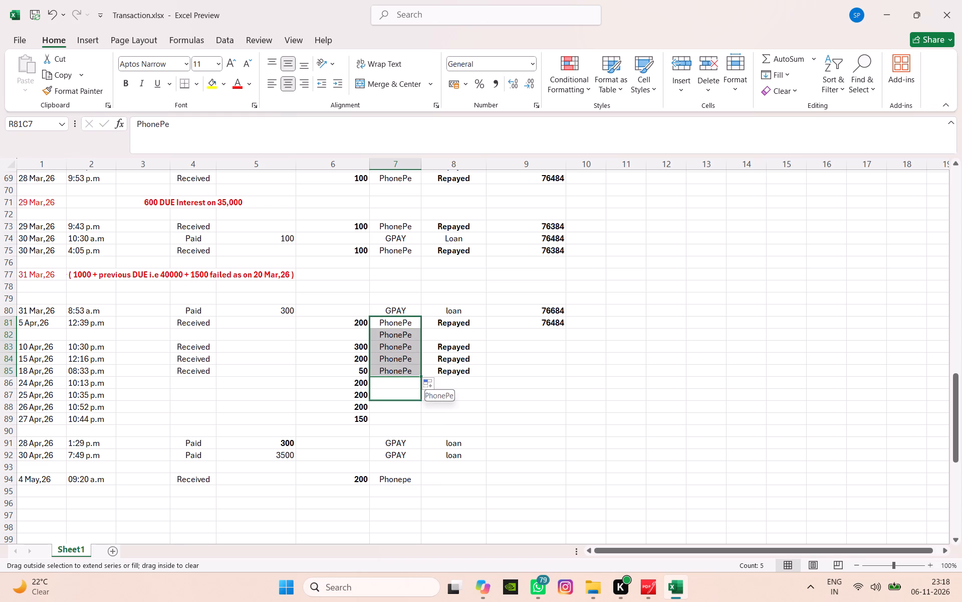
{"action": "left_click_drag", "start_coordinate": [422, 401], "coordinate": [423, 421]}
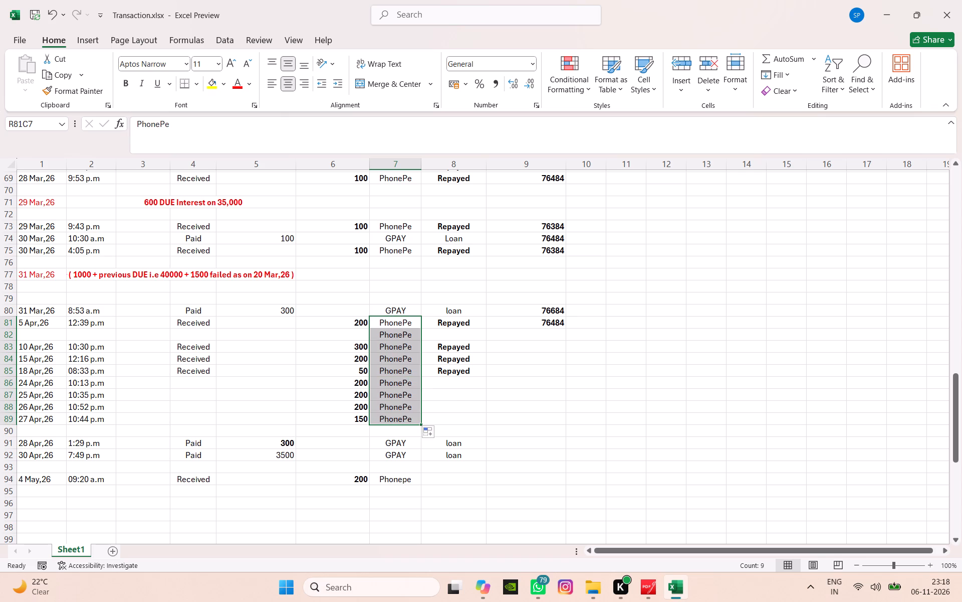
Fill the bold description Repayed down column 8 from the 10 Apr,26 entry through the 27 Apr,26 entry.
{"action": "left_click", "coordinate": [450, 356]}
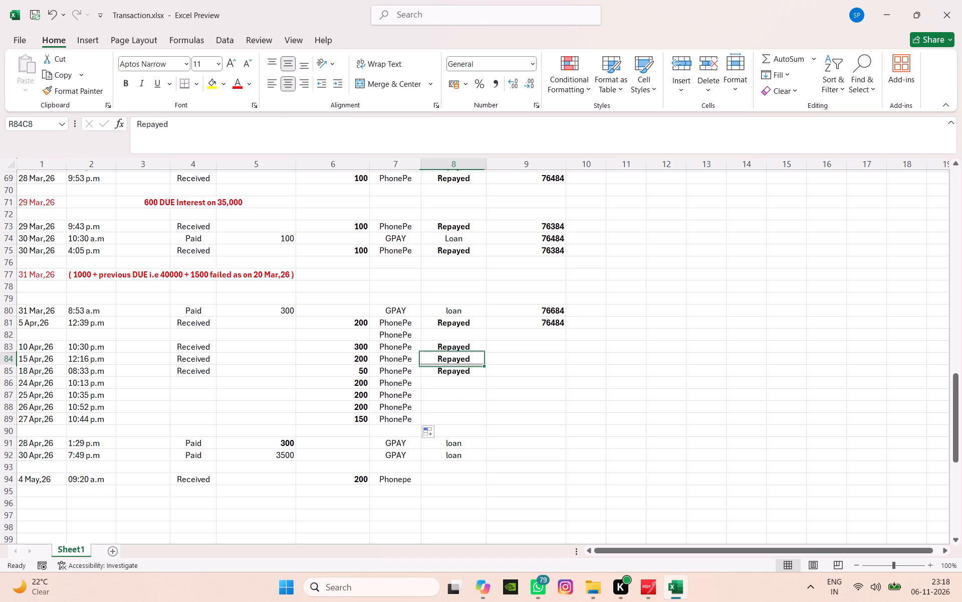
{"action": "left_click", "coordinate": [476, 348]}
{"action": "left_click_drag", "start_coordinate": [486, 353], "coordinate": [488, 420]}
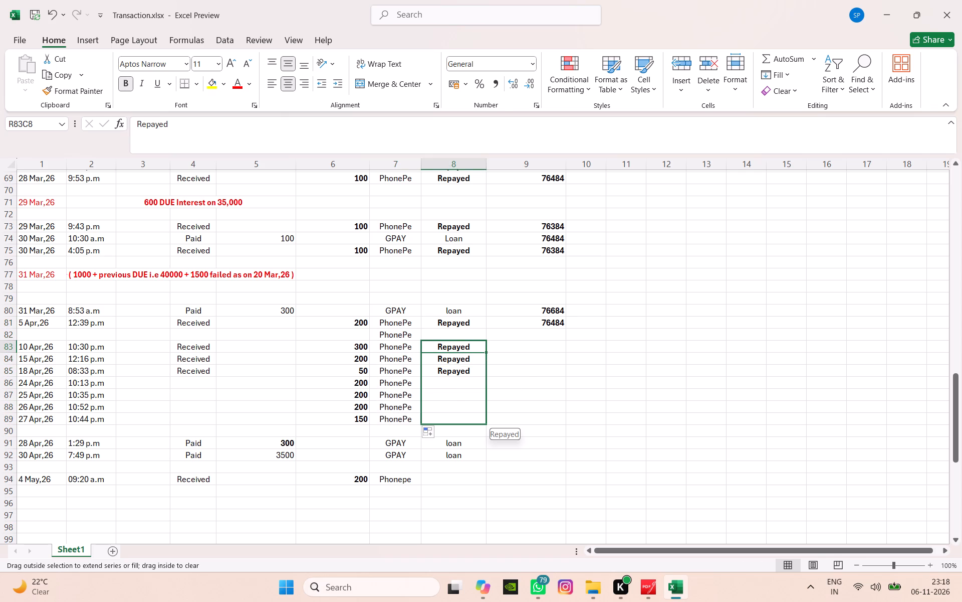
{"action": "left_click_drag", "start_coordinate": [488, 420], "coordinate": [489, 422]}
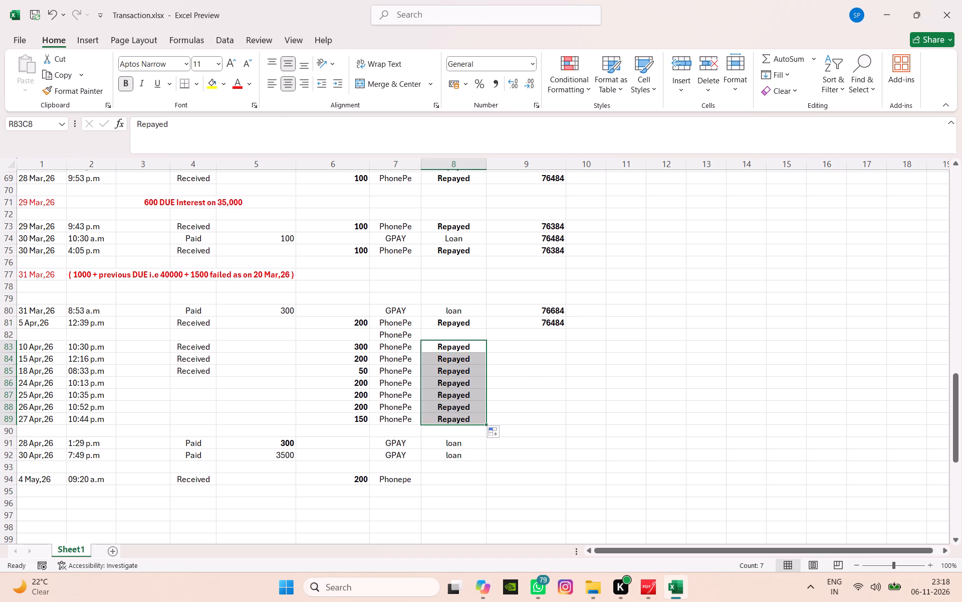
Fill Received down column 4 from the 15 Apr,26 entry through the 27 Apr,26 entry.
{"action": "left_click", "coordinate": [192, 361]}
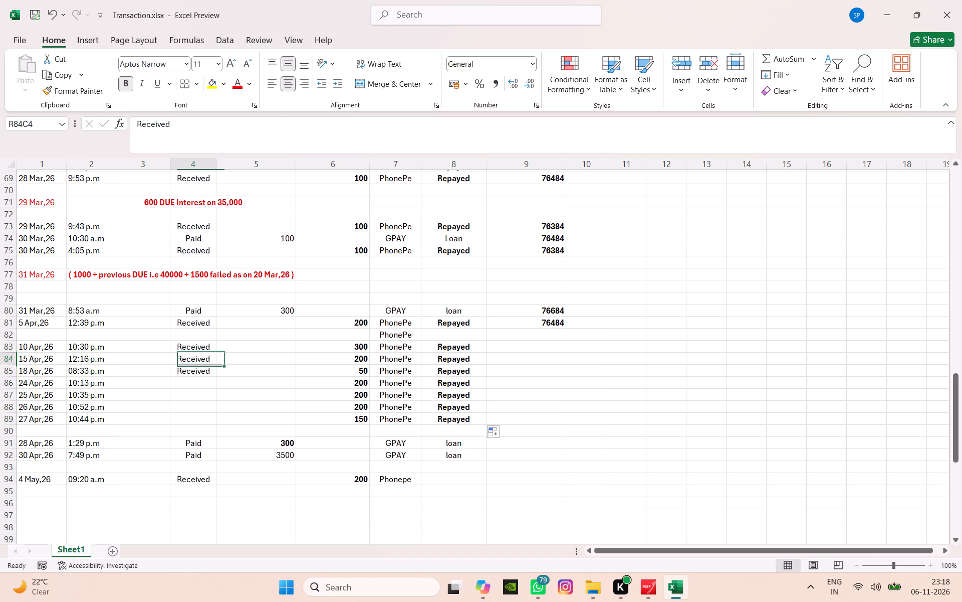
{"action": "left_click_drag", "start_coordinate": [215, 364], "coordinate": [217, 420]}
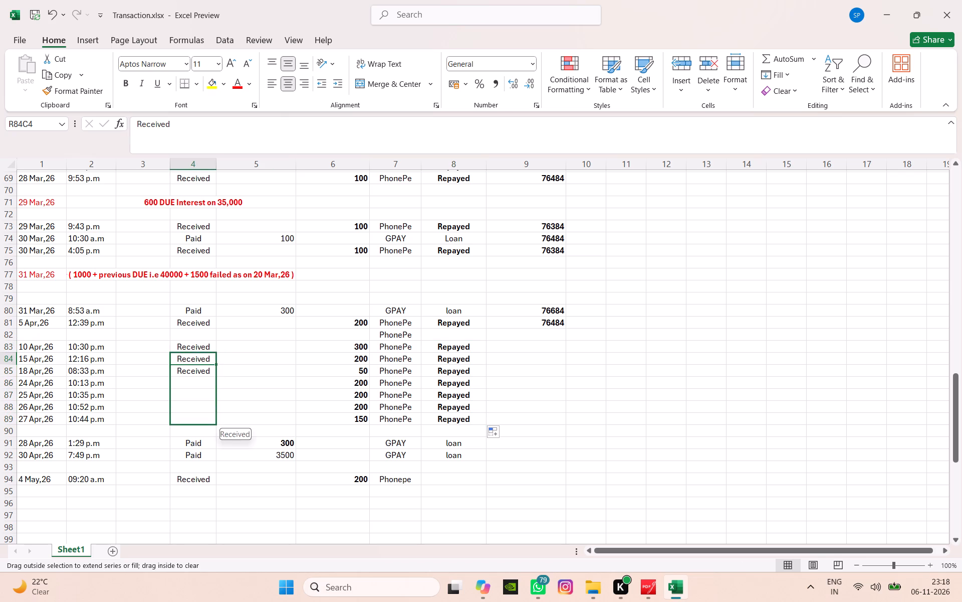
{"action": "left_click_drag", "start_coordinate": [217, 420], "coordinate": [217, 420]}
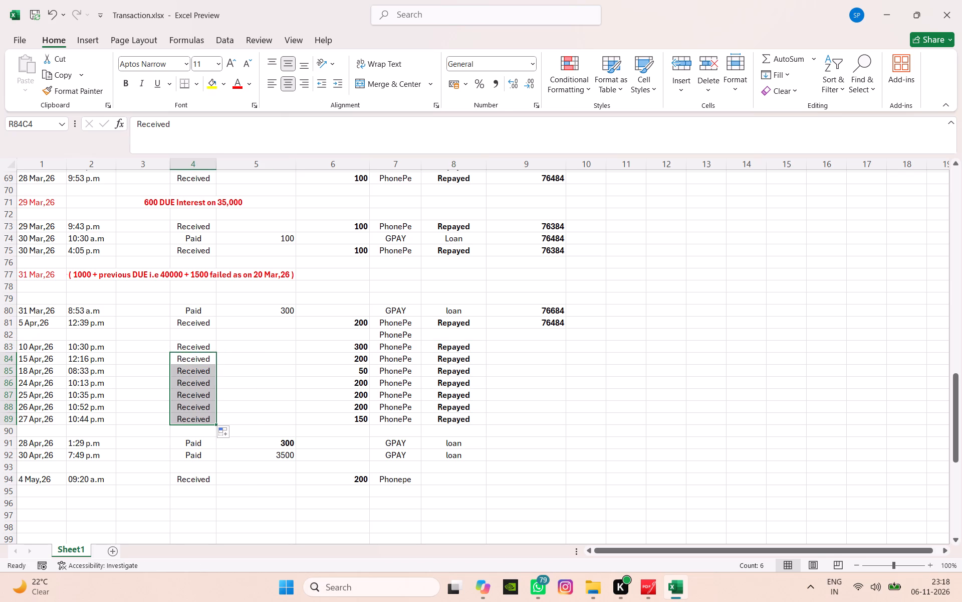
Correct the capitalisation of the payment mode in the 4 May,26 entry to PhonePe.
{"action": "left_click", "coordinate": [409, 483]}
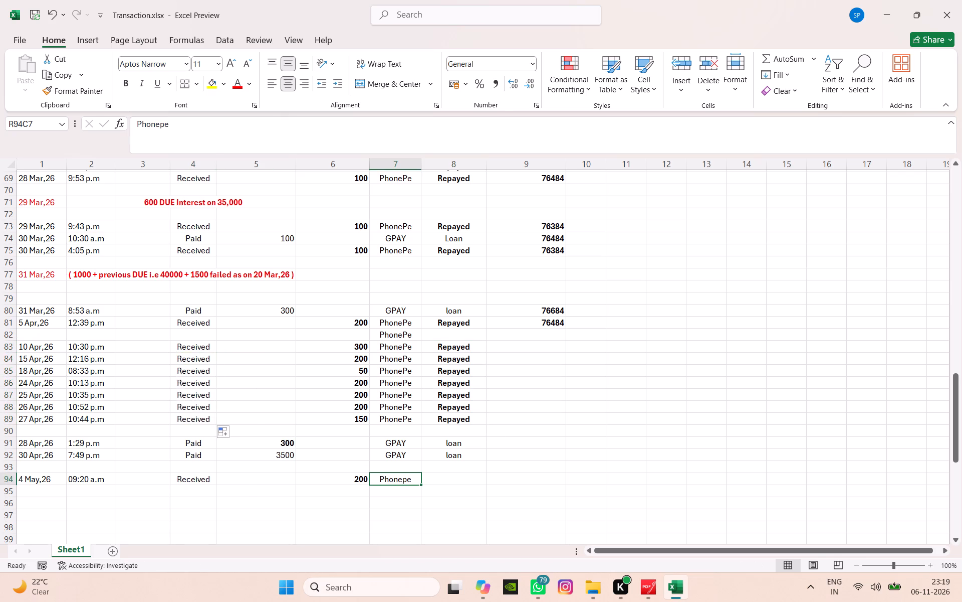
{"action": "left_click", "coordinate": [166, 127]}
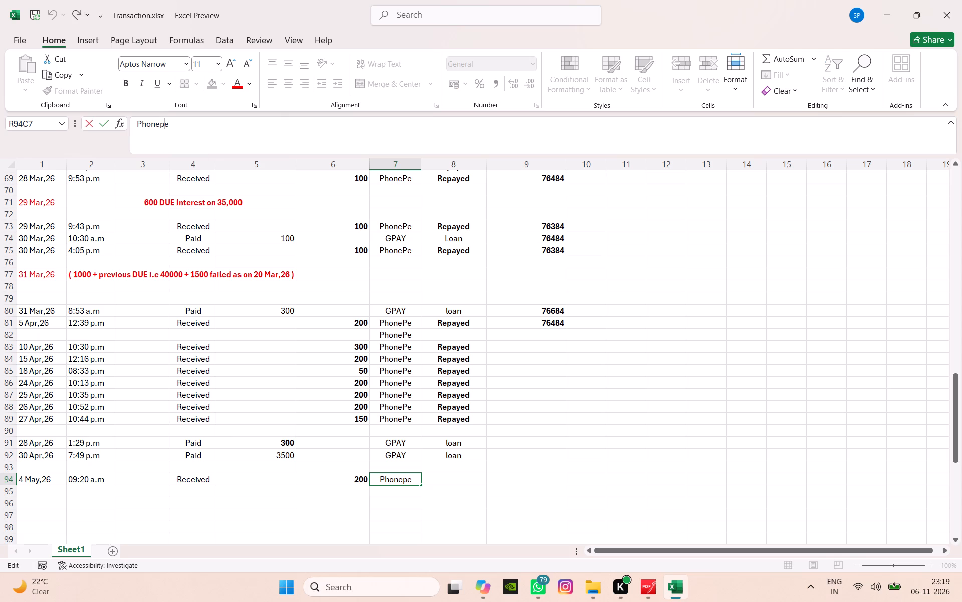
{"action": "key", "text": "BackSpace"}
{"action": "key", "text": "p"}
Add the description Repayed to the 4 May,26 entry and make it bold.
{"action": "left_click", "coordinate": [455, 479]}
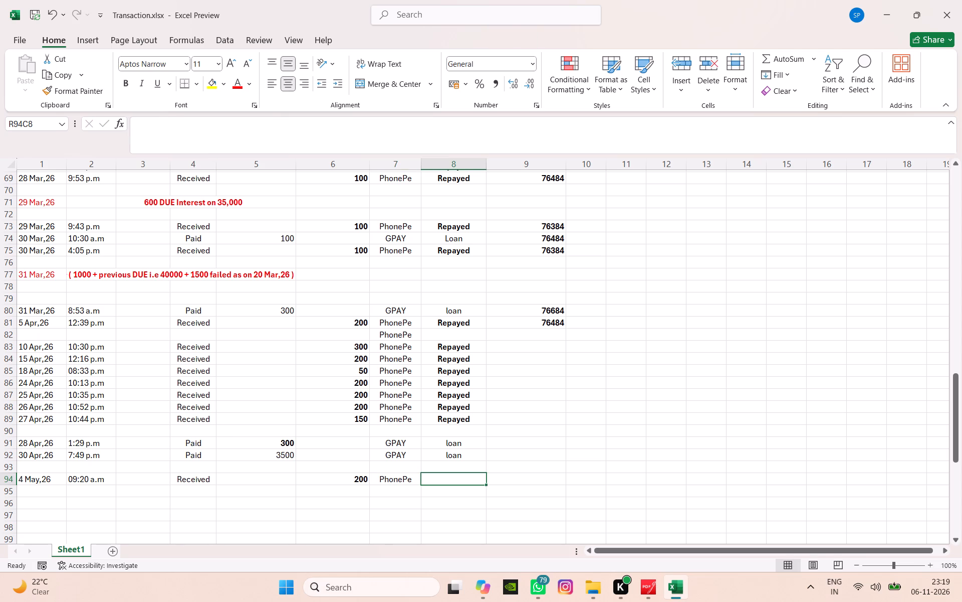
{"action": "type", "text": "payed"}
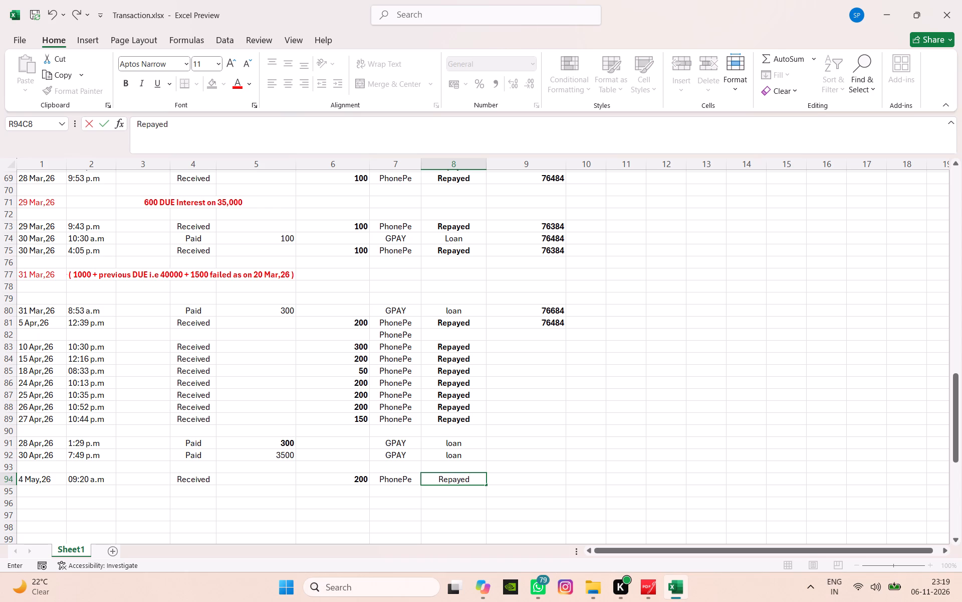
{"action": "left_click", "coordinate": [122, 81]}
{"action": "left_click_drag", "start_coordinate": [475, 479], "coordinate": [455, 477]}
{"action": "left_click_drag", "start_coordinate": [455, 477], "coordinate": [420, 477]}
{"action": "left_click", "coordinate": [131, 81]}
Below the 4 May,26 entry, add a row dated 6 May,26 at 10:01 p.m with 200 in column 6.
{"action": "left_click", "coordinate": [54, 493]}
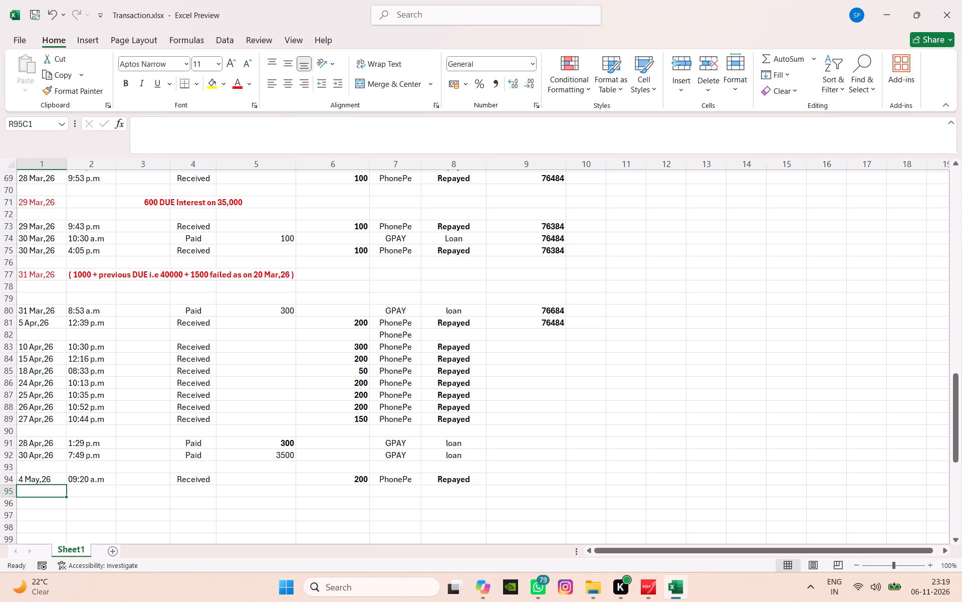
{"action": "type", "text": "6"}
{"action": "key", "text": "space"}
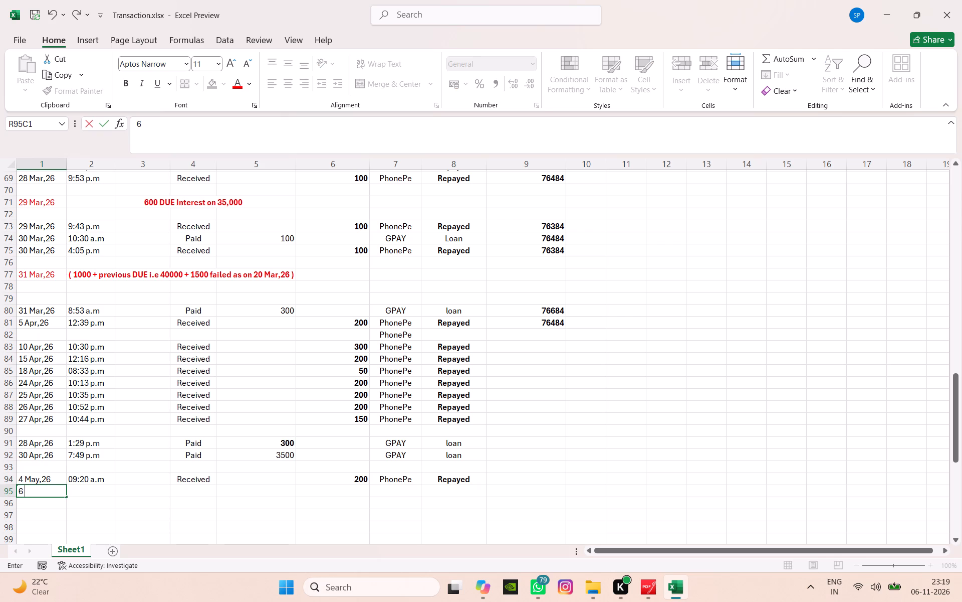
{"action": "type", "text": "ay"}
{"action": "type", "text": ",26"}
{"action": "left_click", "coordinate": [82, 490]}
{"action": "type", "text": "10"}
{"action": "key", "text": "shift+colon"}
{"action": "type", "text": "01 p,"}
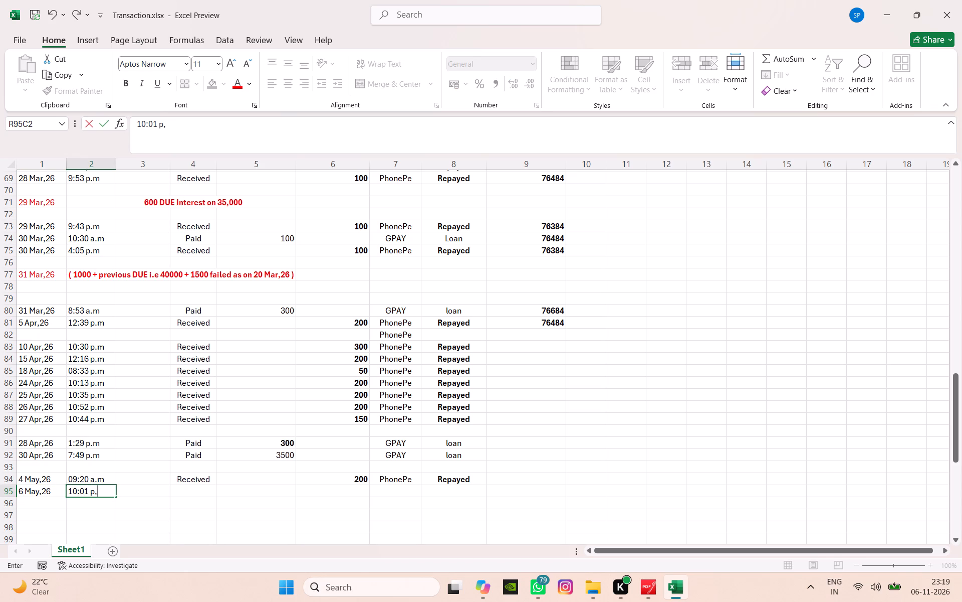
{"action": "key", "text": "BackSpace"}
{"action": "type", "text": ".m"}
{"action": "left_click", "coordinate": [259, 491]}
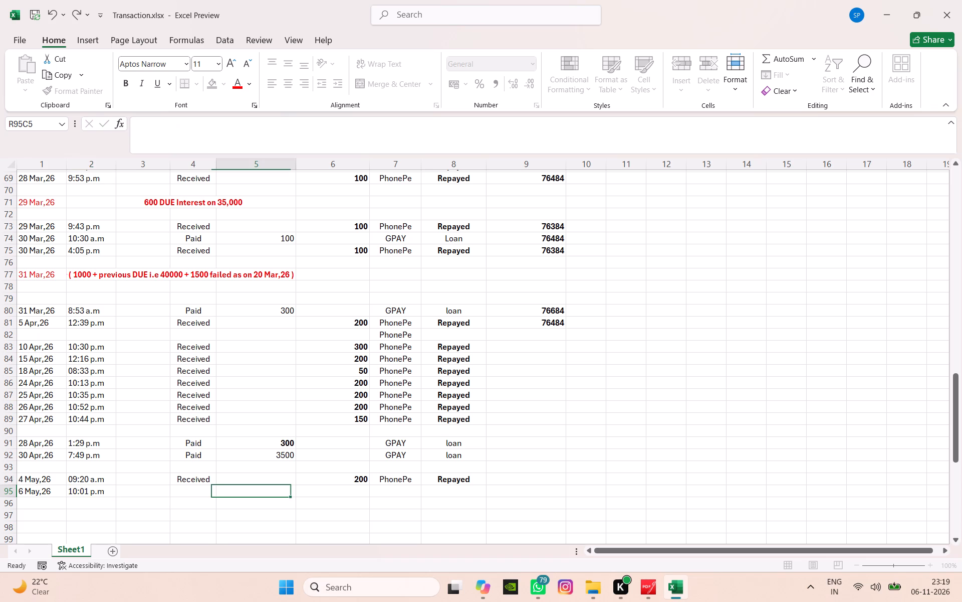
{"action": "left_click", "coordinate": [315, 489]}
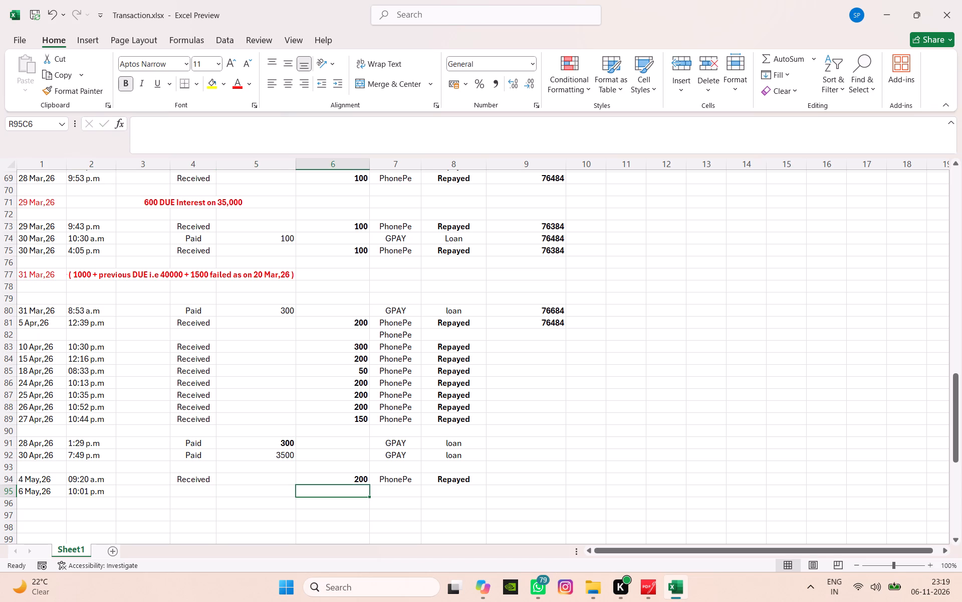
{"action": "type", "text": "200"}
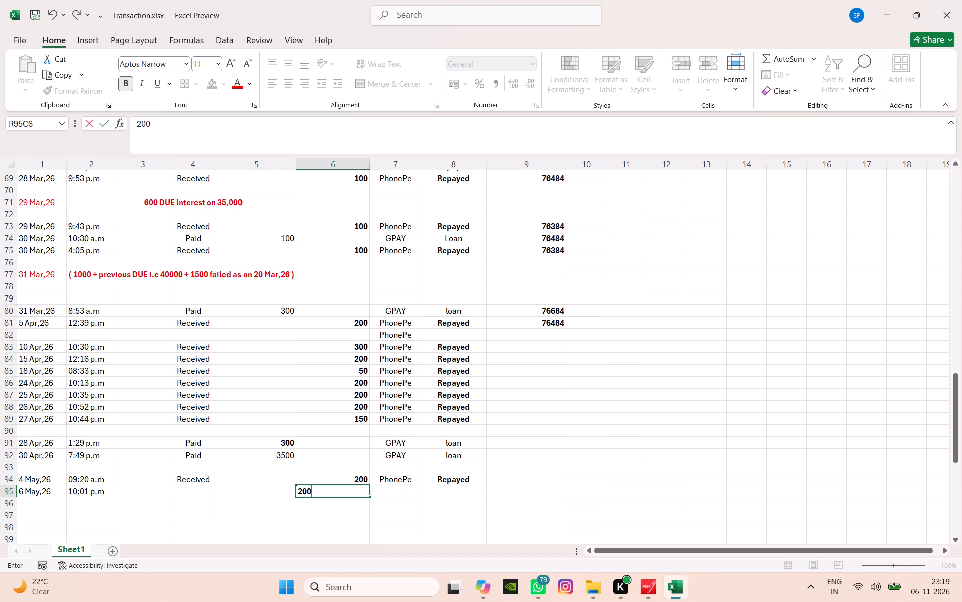
Add a row dated 8 May,26 at 12:23 p.m with 200 in column 6, below the 6 May,26 entry.
{"action": "left_click", "coordinate": [37, 503]}
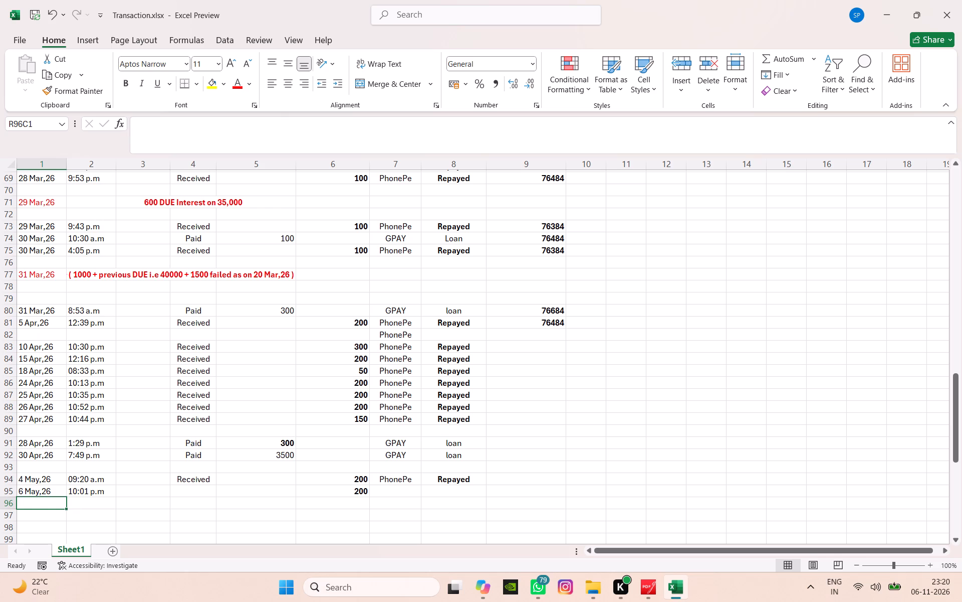
{"action": "type", "text": "8"}
{"action": "key", "text": "space"}
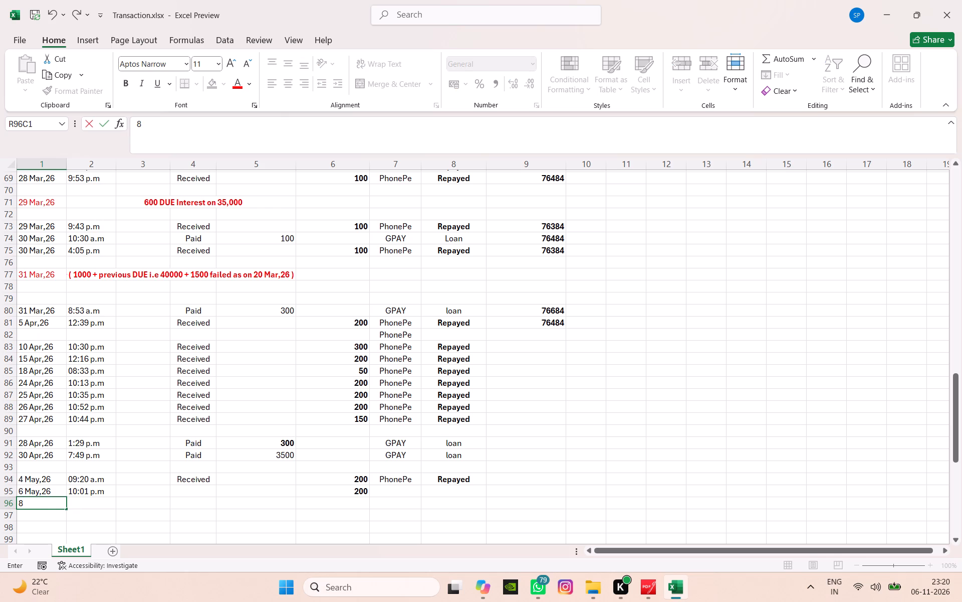
{"action": "type", "text": "ay"}
{"action": "type", "text": ",26"}
{"action": "left_click", "coordinate": [90, 508]}
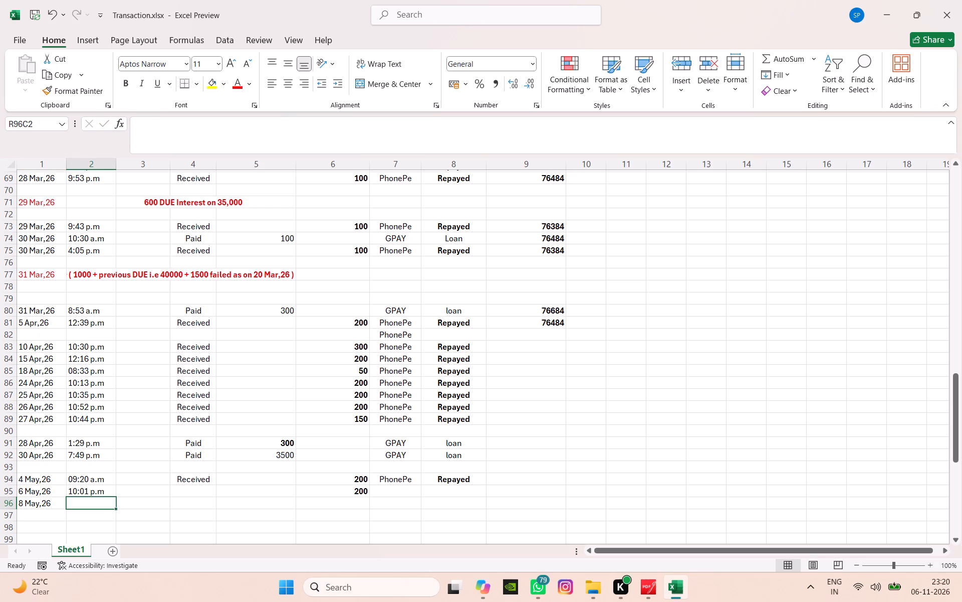
{"action": "type", "text": "12"}
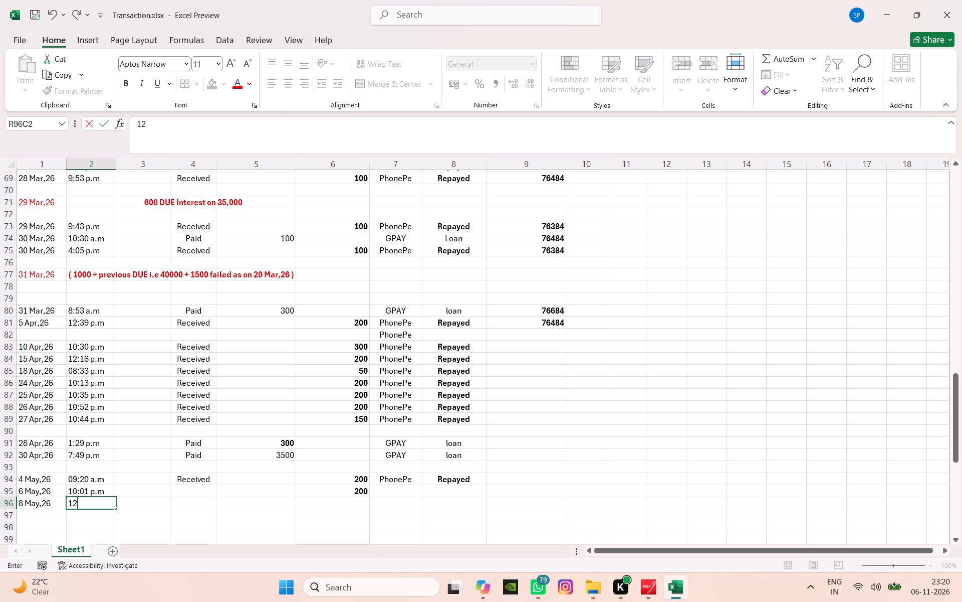
{"action": "key", "text": "shift+colon"}
{"action": "type", "text": "23"}
{"action": "key", "text": "space"}
{"action": "type", "text": "p.m"}
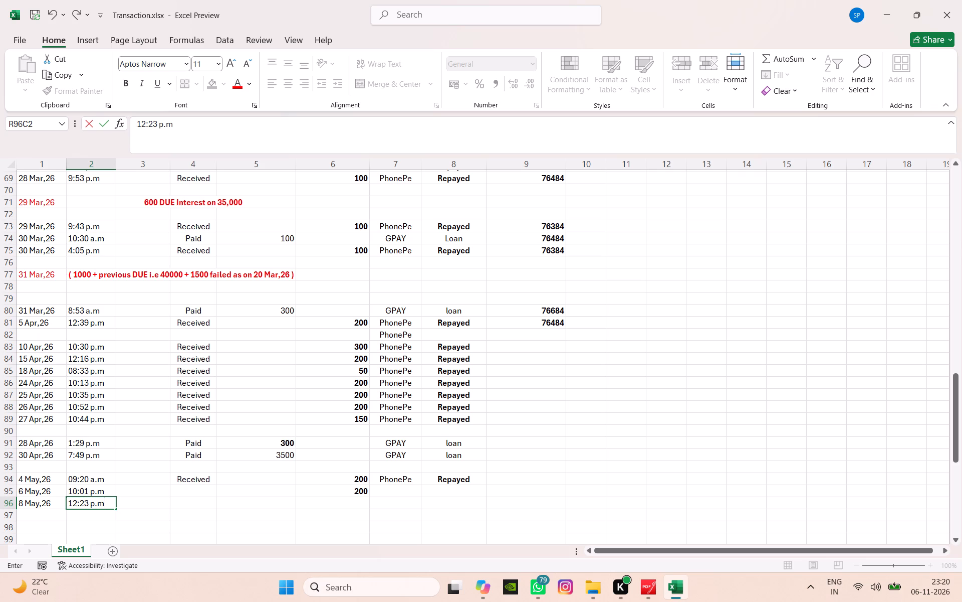
{"action": "left_click", "coordinate": [320, 506]}
{"action": "type", "text": "200"}
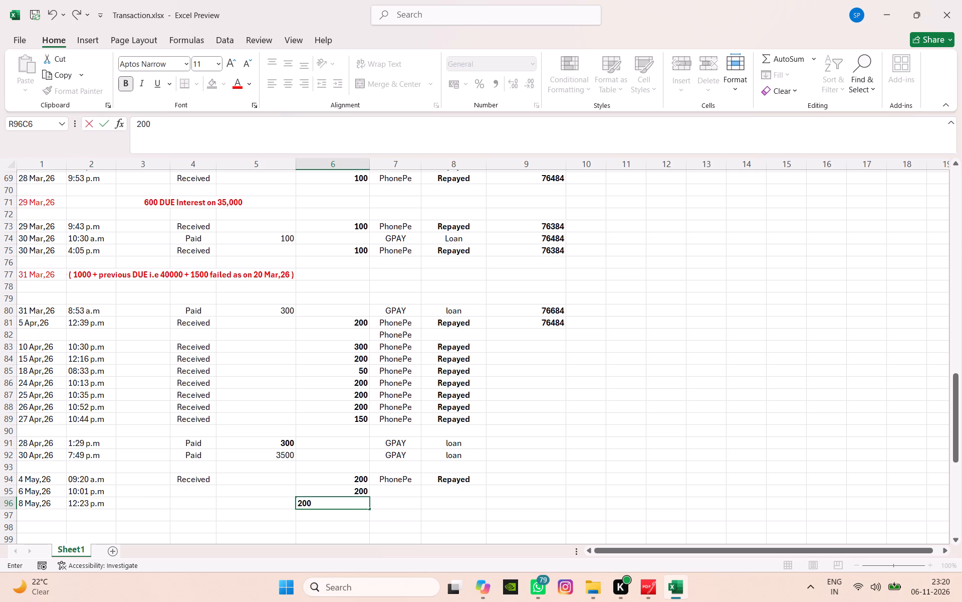
Add a row dated 13 May,26 at 04:03 p.m with 600 in column 6, below the 8 May,26 entry.
{"action": "left_click", "coordinate": [38, 513]}
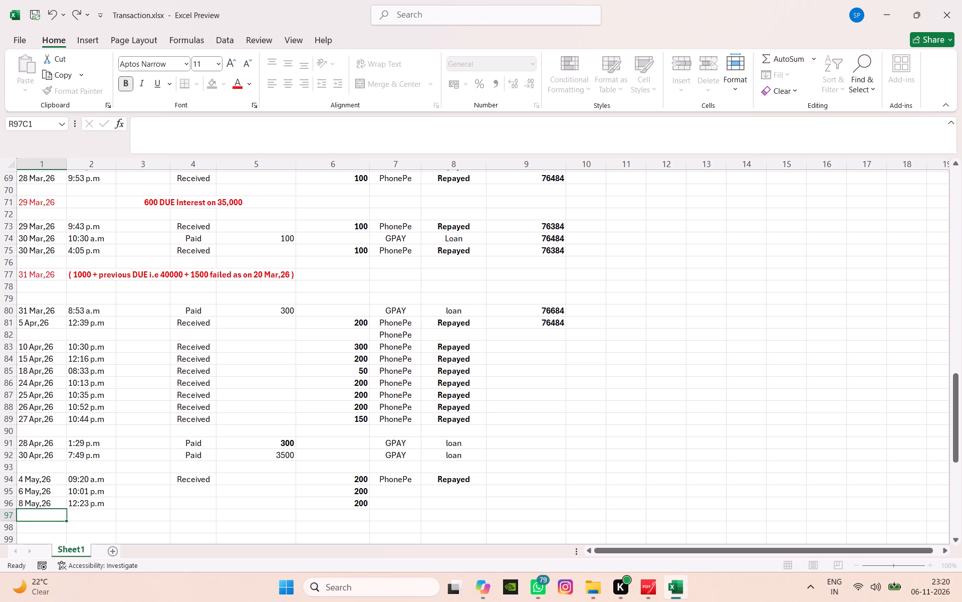
{"action": "type", "text": "13"}
{"action": "key", "text": "space"}
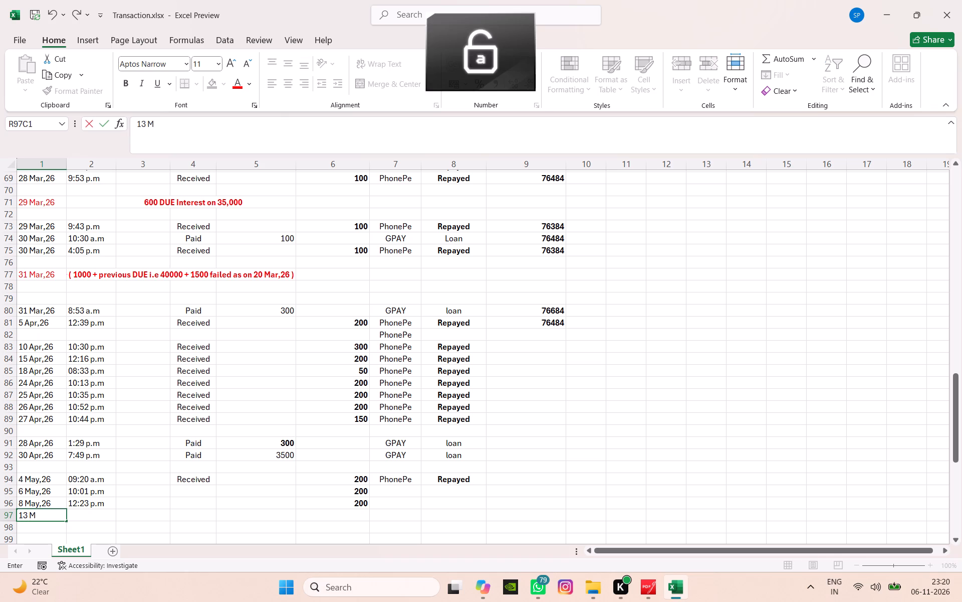
{"action": "type", "text": "ay"}
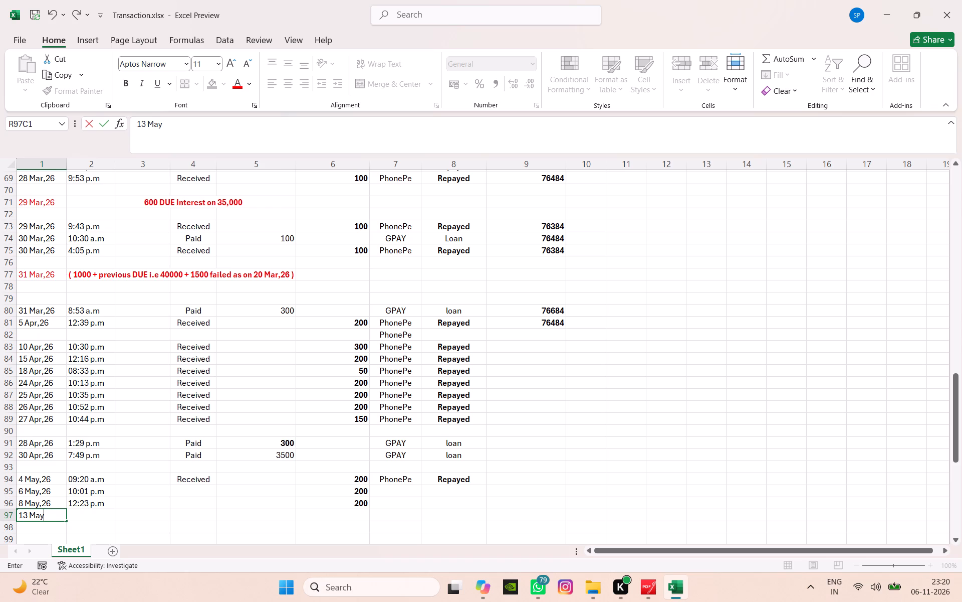
{"action": "type", "text": ",26"}
{"action": "left_click", "coordinate": [95, 517]}
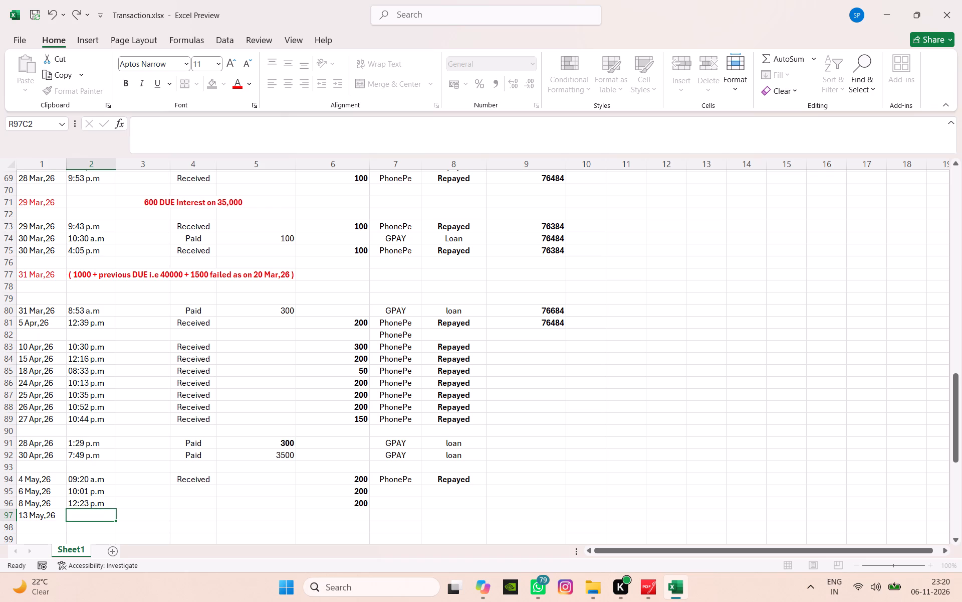
{"action": "type", "text": "04"}
{"action": "type", "text": ":03"}
{"action": "key", "text": "space"}
{"action": "type", "text": "p.m"}
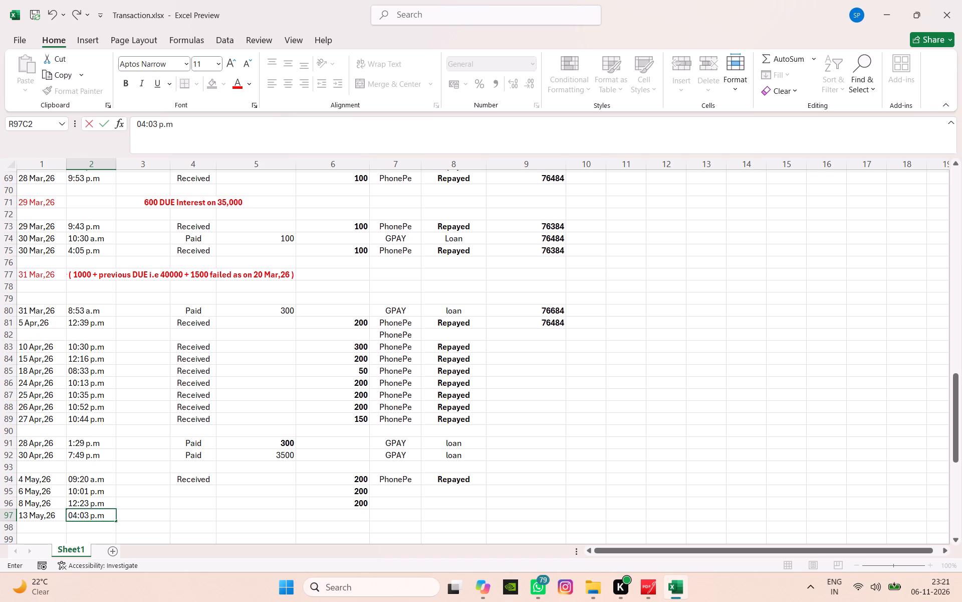
{"action": "left_click", "coordinate": [338, 515]}
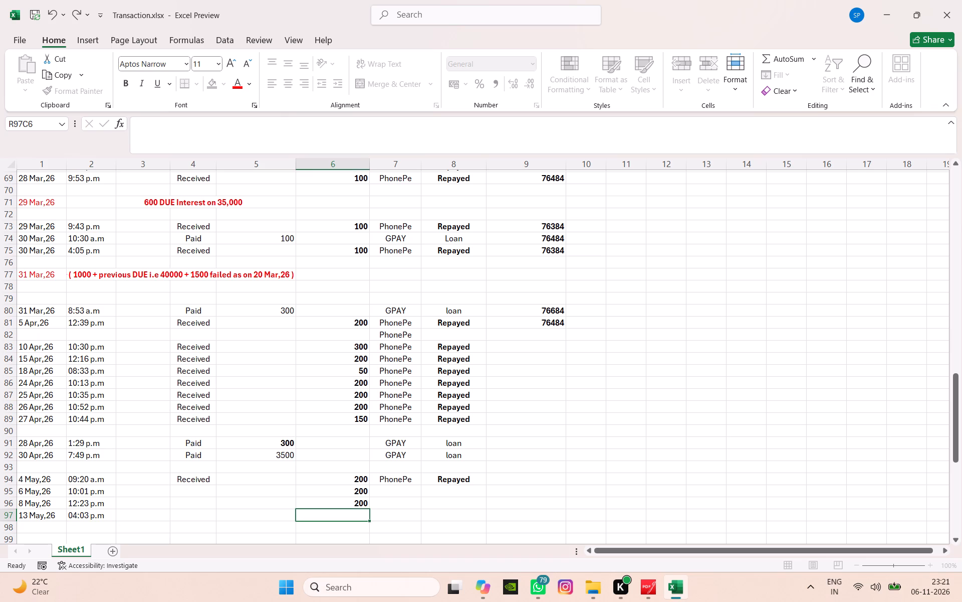
{"action": "type", "text": "600"}
Add a row dated 18 May,26 with the time 05:36p.m and 3500 in column 6, below the 13 May,26 entry.
{"action": "left_click", "coordinate": [32, 529]}
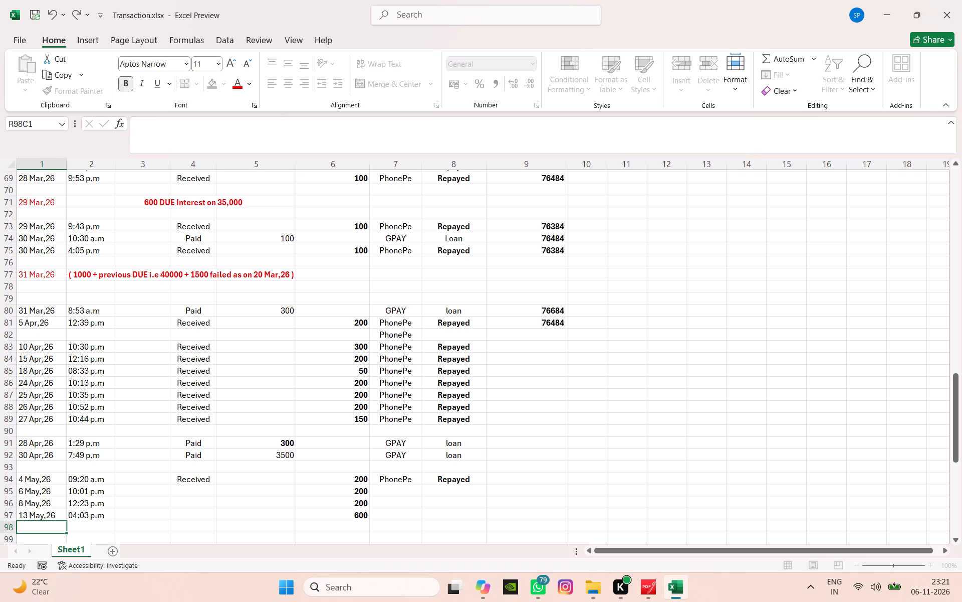
{"action": "type", "text": "18"}
{"action": "key", "text": "space"}
{"action": "type", "text": "at"}
{"action": "key", "text": "BackSpace"}
{"action": "key", "text": "y"}
{"action": "key", "text": "comma"}
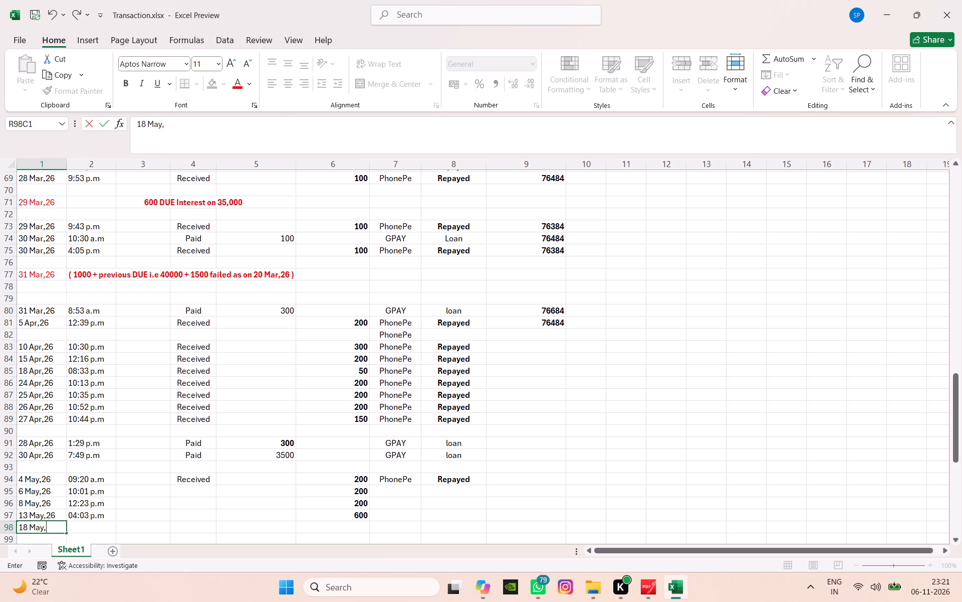
{"action": "key", "text": "2"}
{"action": "key", "text": "6"}
{"action": "left_click", "coordinate": [75, 527]}
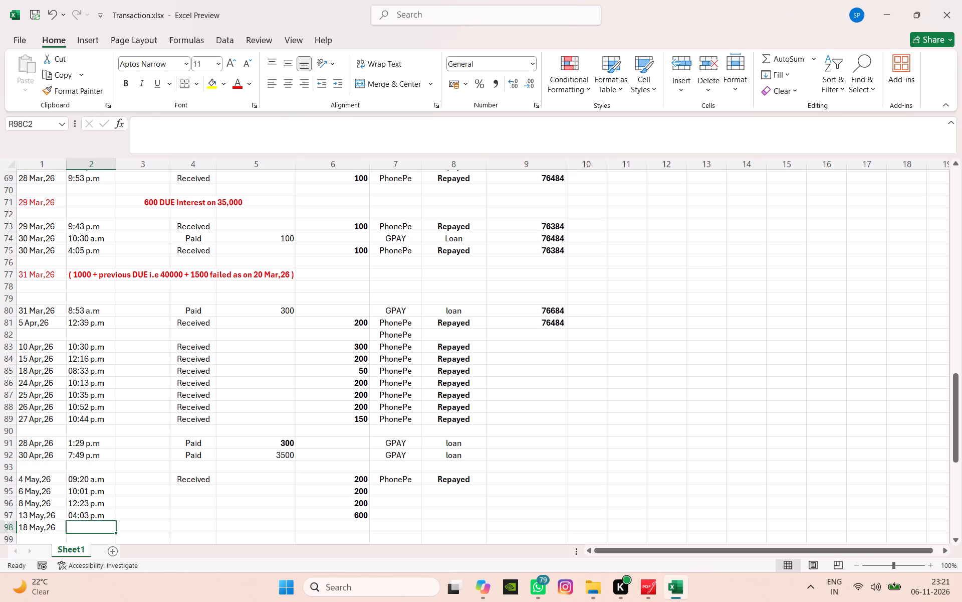
{"action": "type", "text": "05"}
{"action": "key", "text": "shift+colon"}
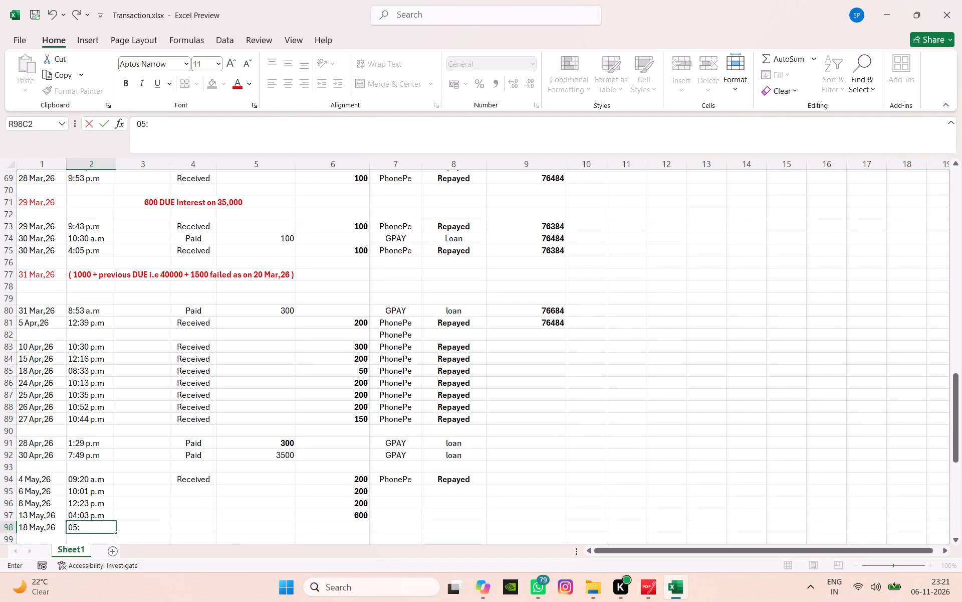
{"action": "type", "text": "36"}
{"action": "type", "text": "p.m"}
{"action": "left_click", "coordinate": [320, 528]}
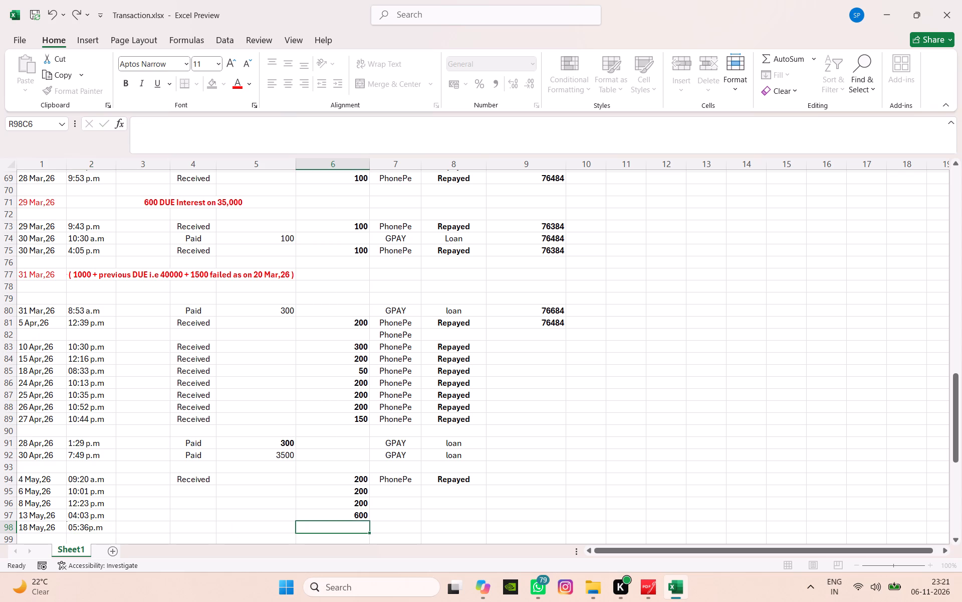
{"action": "type", "text": "3500"}
{"action": "scroll", "coordinate": [280, 483], "scroll_direction": "down", "scroll_amount": 2}
{"action": "scroll", "coordinate": [145, 474], "scroll_direction": "down", "scroll_amount": 2}
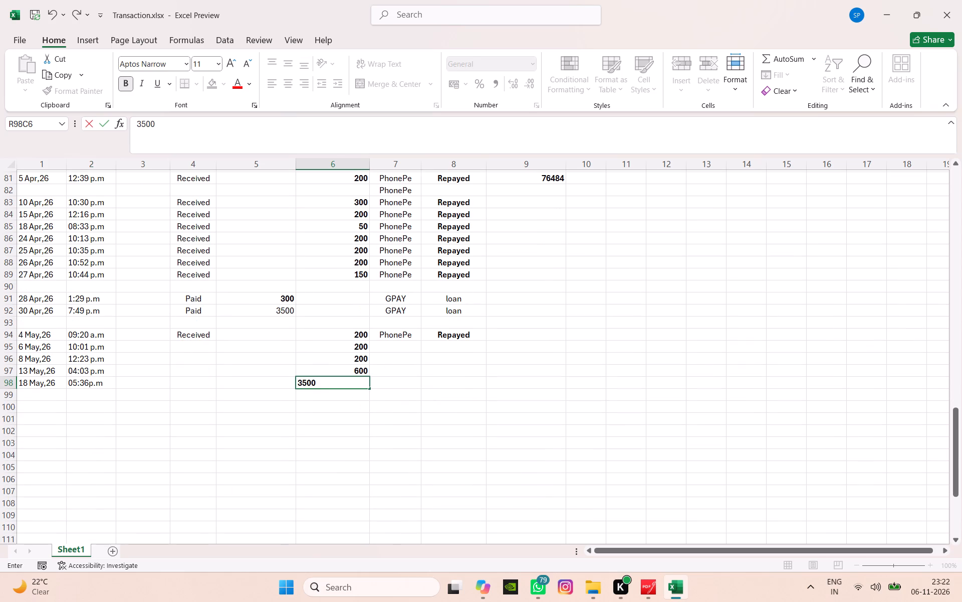
Add a row dated 20 May,26 at 10:54 p.m with 300 in column 6, below the 18 May,26 entry.
{"action": "left_click", "coordinate": [36, 394]}
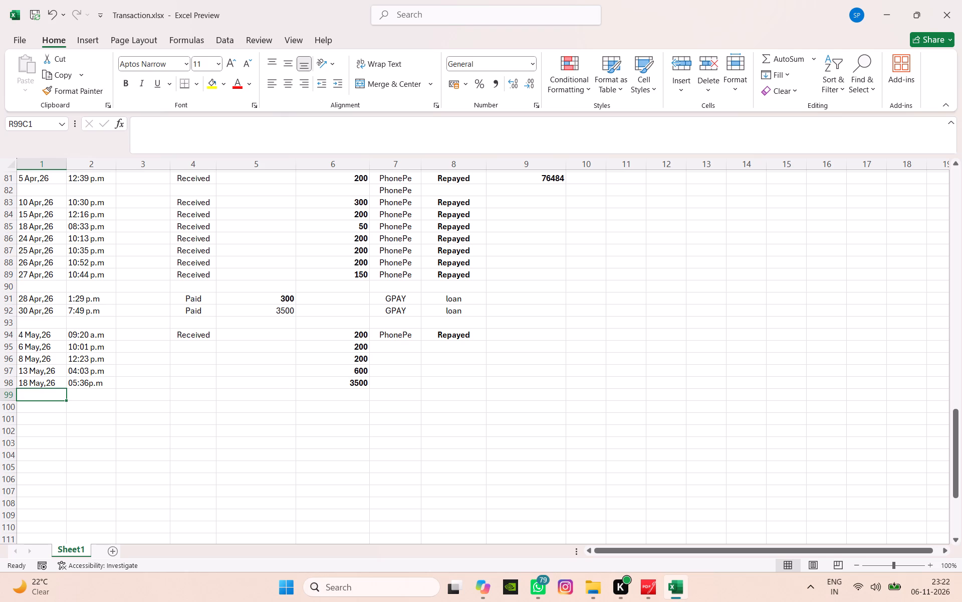
{"action": "type", "text": "20"}
{"action": "key", "text": "space"}
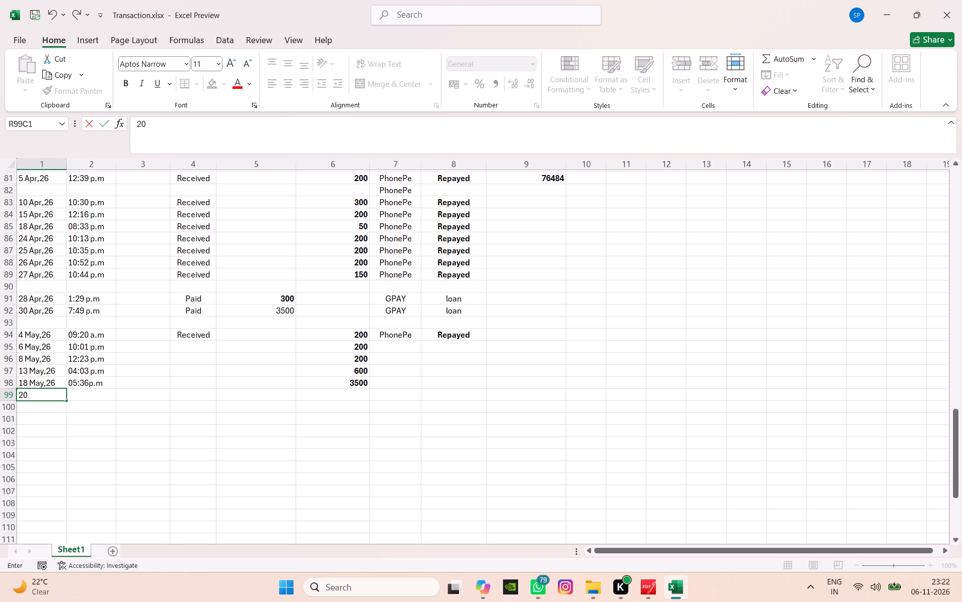
{"action": "type", "text": "ay"}
{"action": "type", "text": ",26"}
{"action": "left_click", "coordinate": [83, 398]}
{"action": "type", "text": "10"}
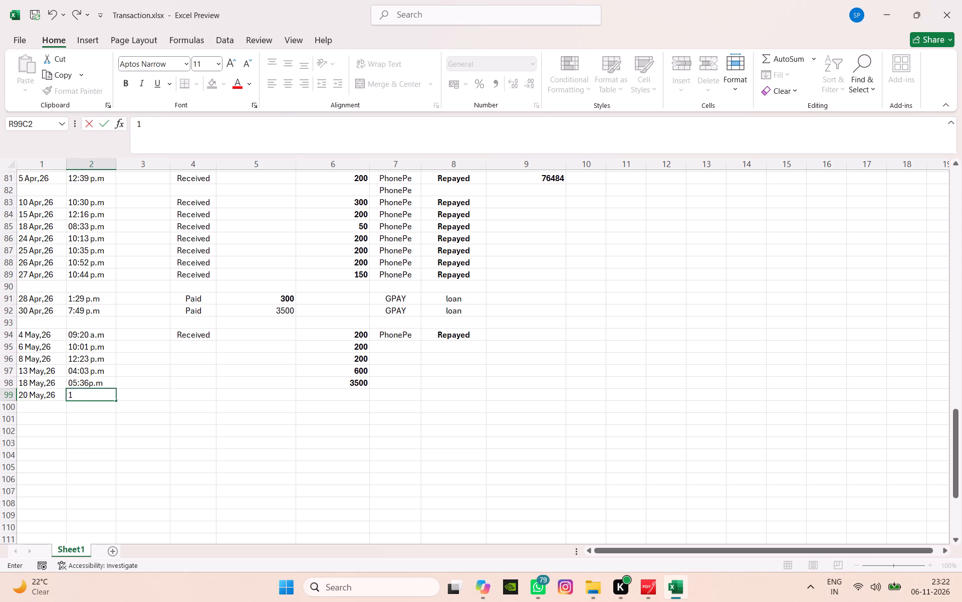
{"action": "type", "text": ":54 p.m"}
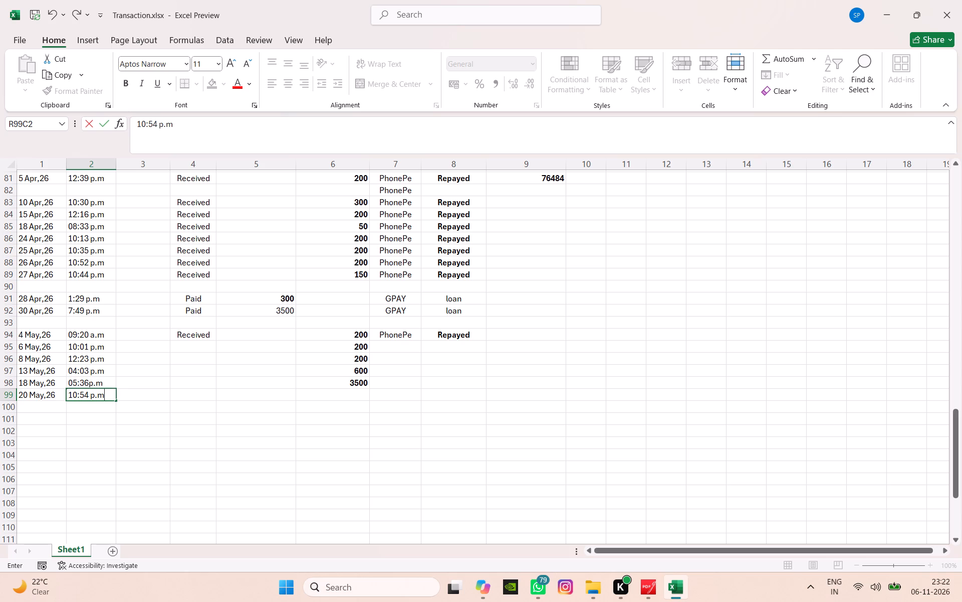
{"action": "left_click", "coordinate": [319, 399]}
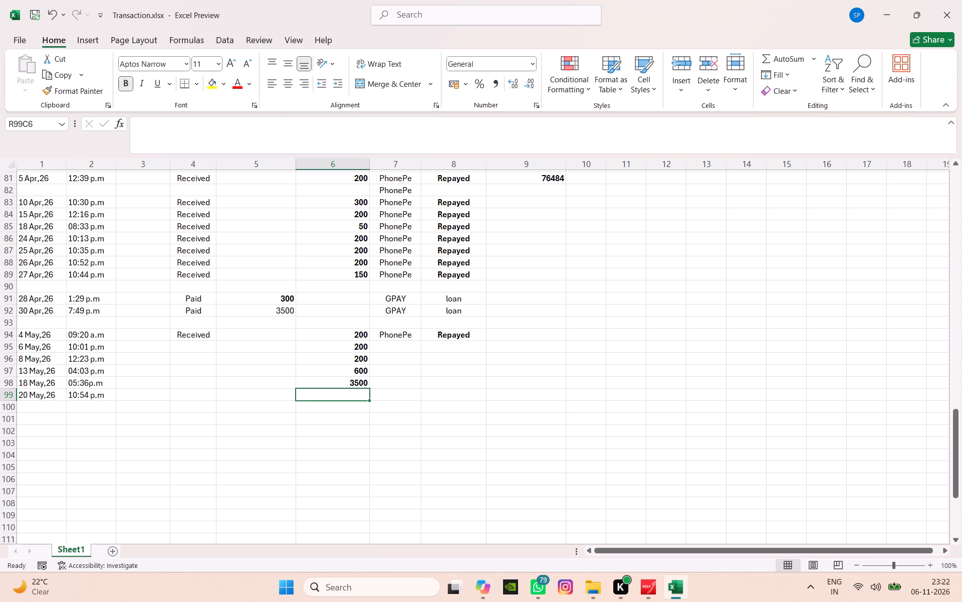
{"action": "type", "text": "300"}
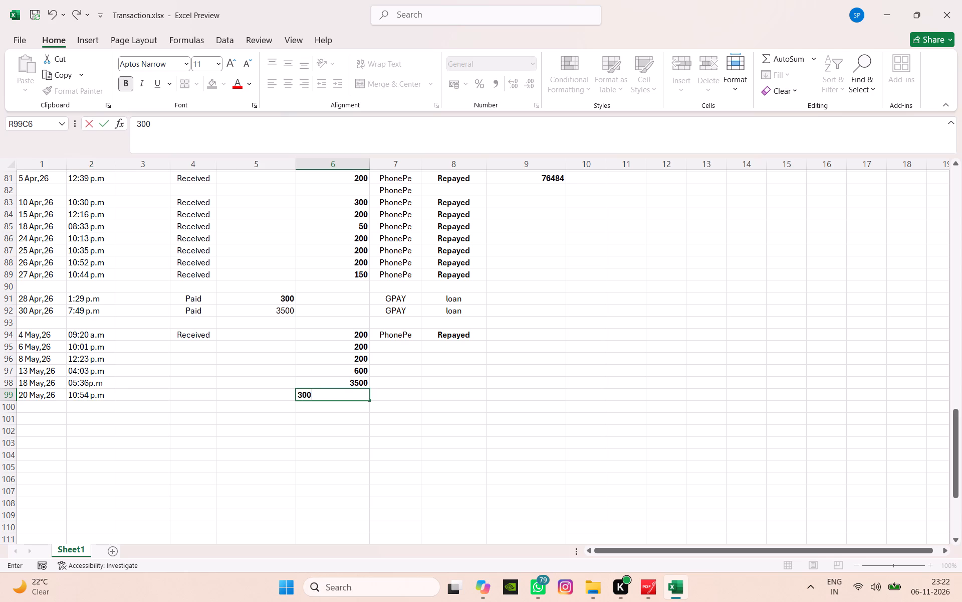
Add a row dated 25 May,26 at 09:42 p.m with 100 in column 6, below the 20 May,26 entry.
{"action": "left_click", "coordinate": [45, 408]}
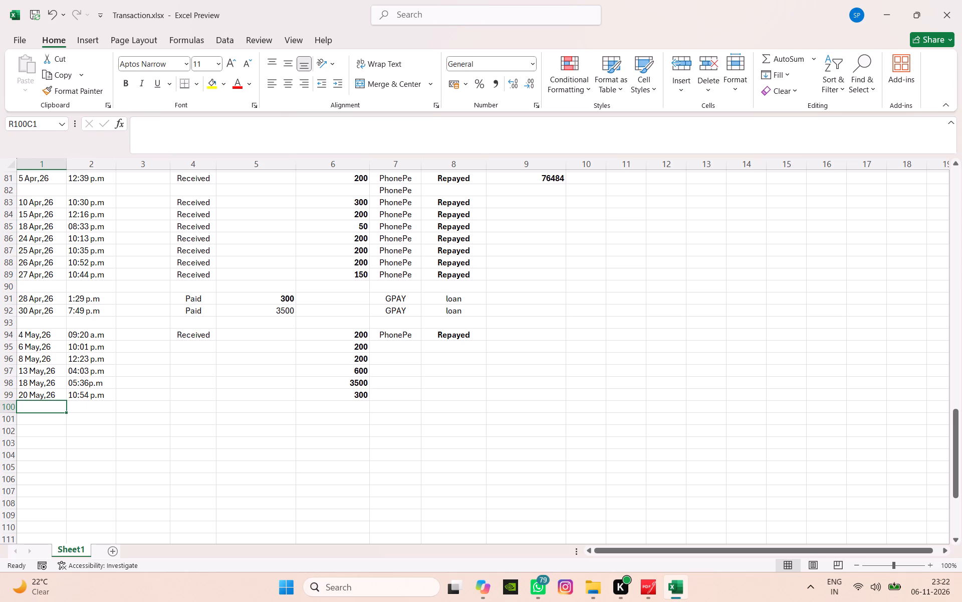
{"action": "type", "text": "25"}
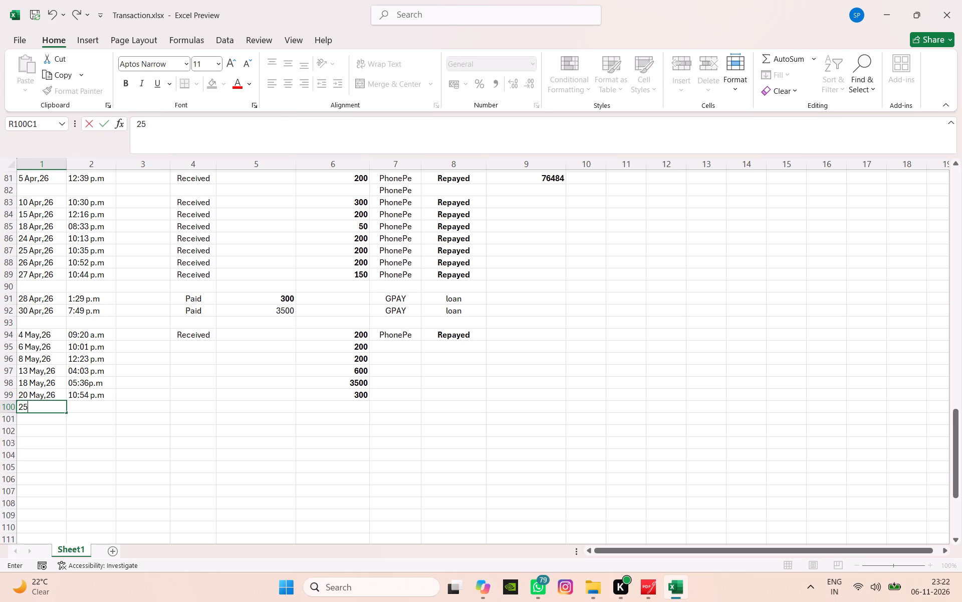
{"action": "key", "text": "space"}
{"action": "type", "text": "ay"}
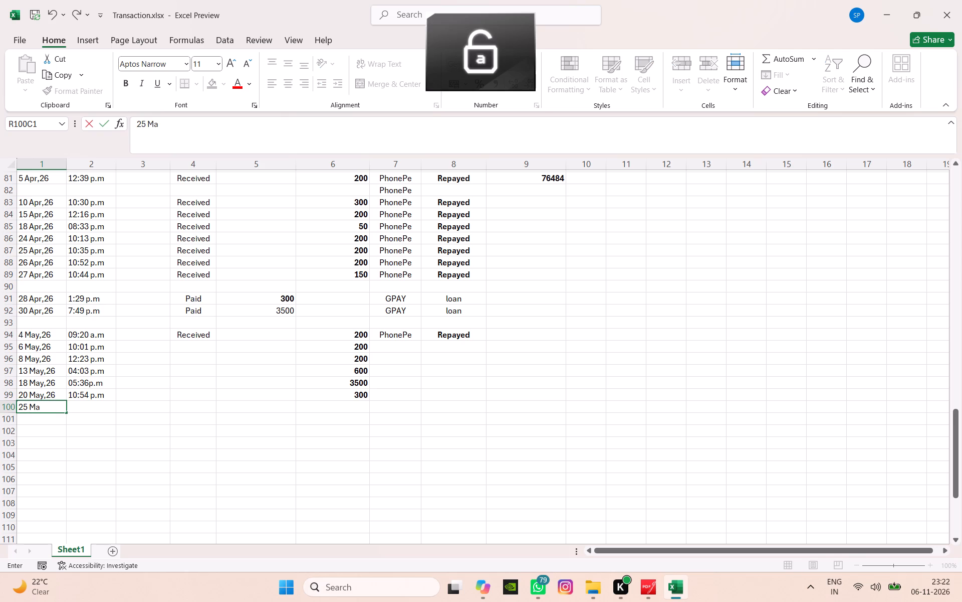
{"action": "key", "text": "comma"}
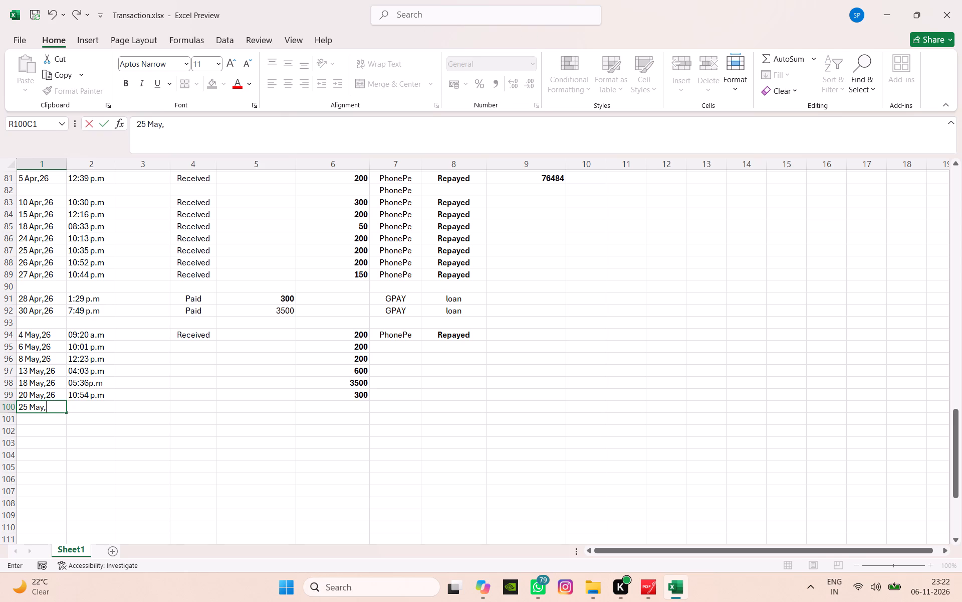
{"action": "type", "text": "26"}
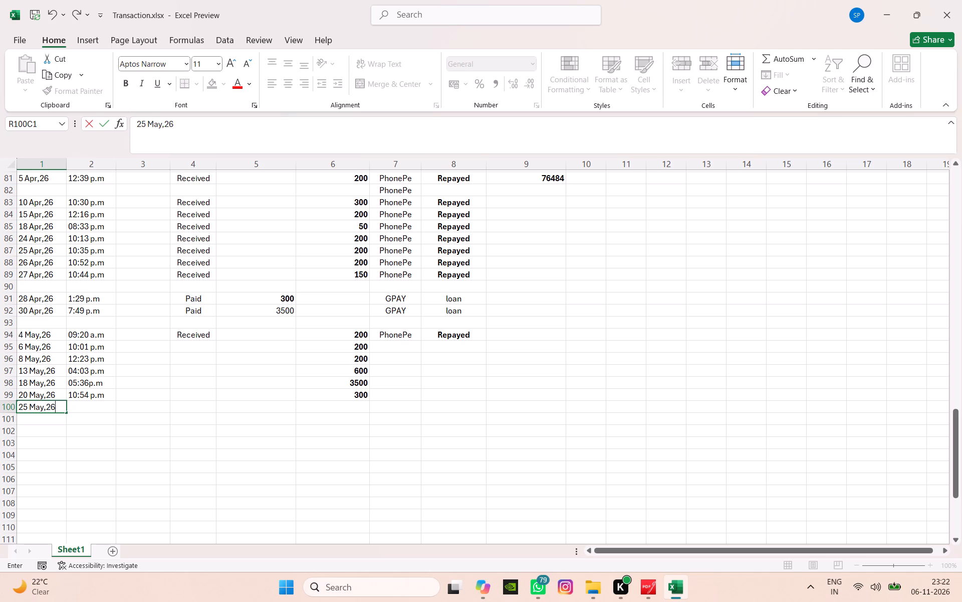
{"action": "left_click", "coordinate": [77, 411]}
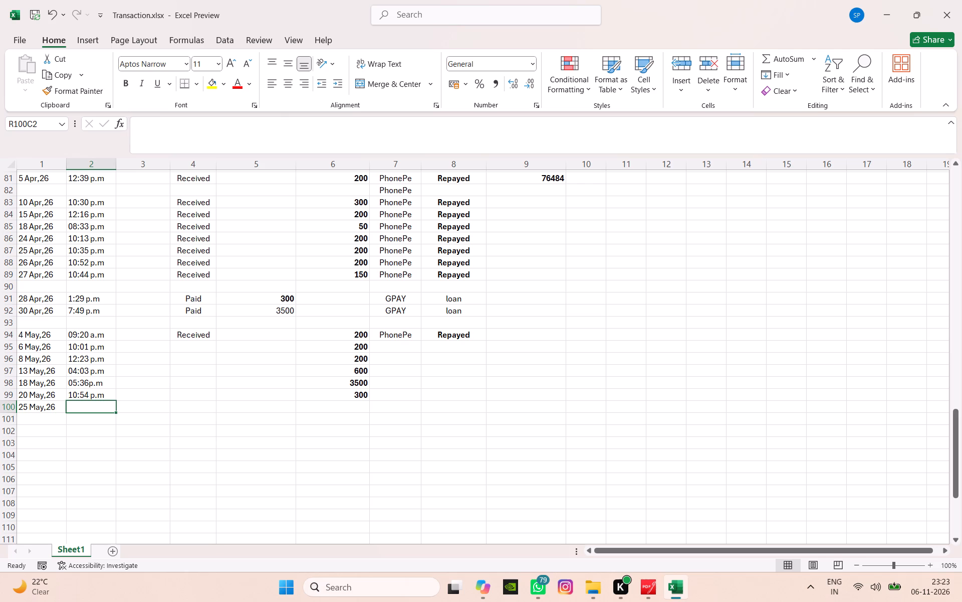
{"action": "type", "text": "09"}
{"action": "type", "text": ":42"}
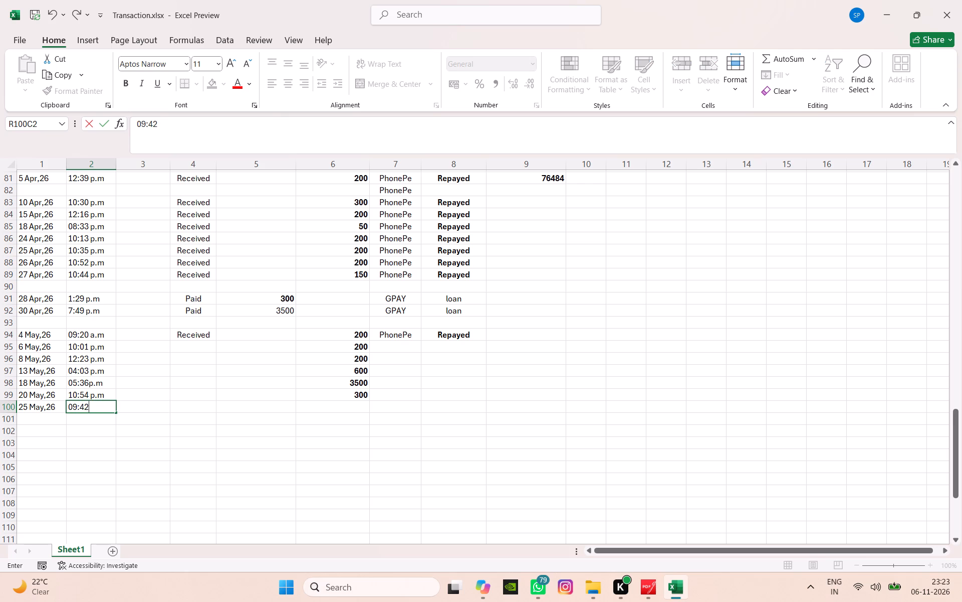
{"action": "key", "text": "space"}
{"action": "type", "text": "p.m"}
{"action": "left_click", "coordinate": [323, 409]}
{"action": "type", "text": "100"}
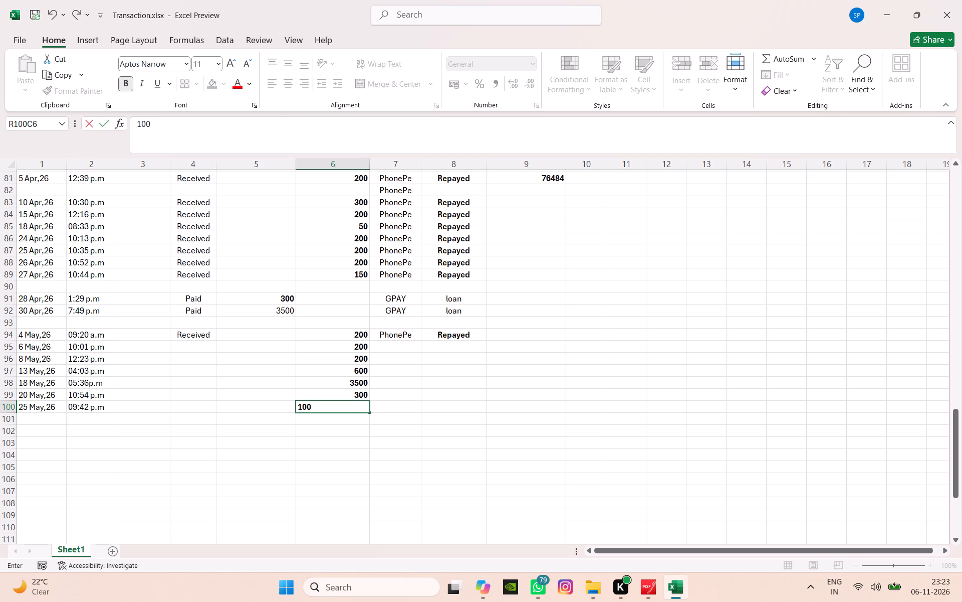
Start a new row below the 25 May,26 entry with the date 6 Jun and the time 09:24 p.m.
{"action": "left_click", "coordinate": [27, 416]}
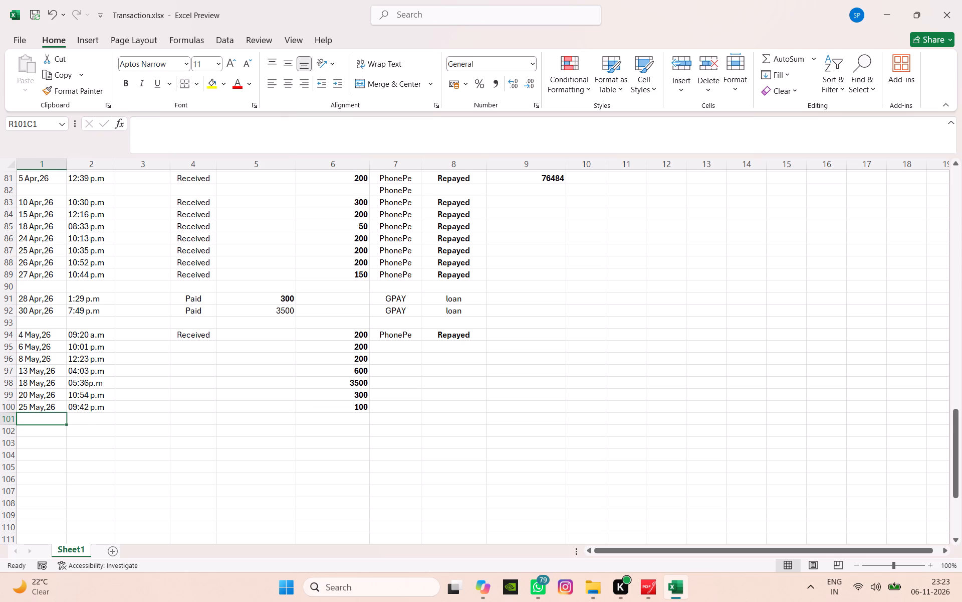
{"action": "type", "text": "6"}
{"action": "key", "text": "space"}
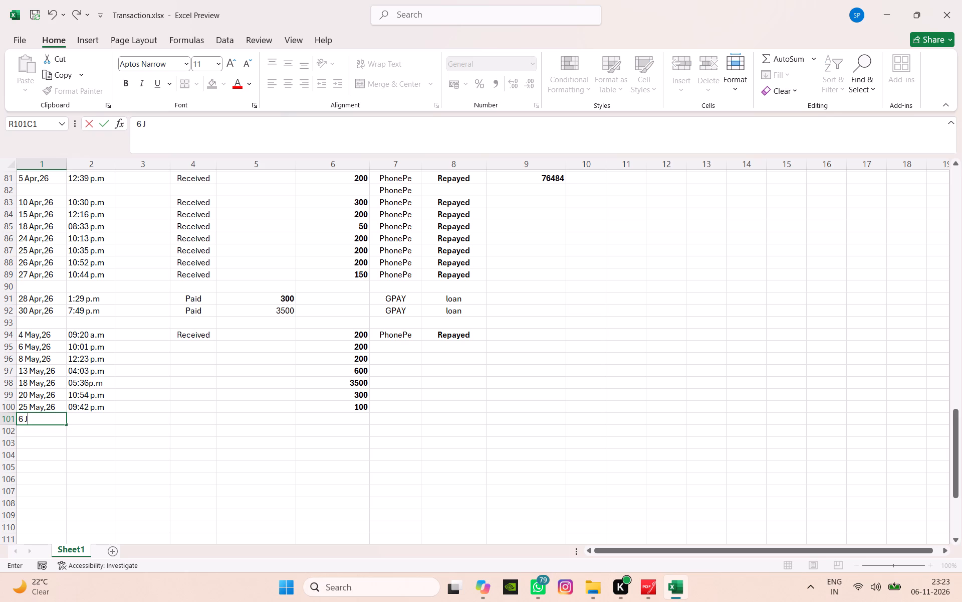
{"action": "type", "text": "un"}
{"action": "left_click", "coordinate": [84, 418]}
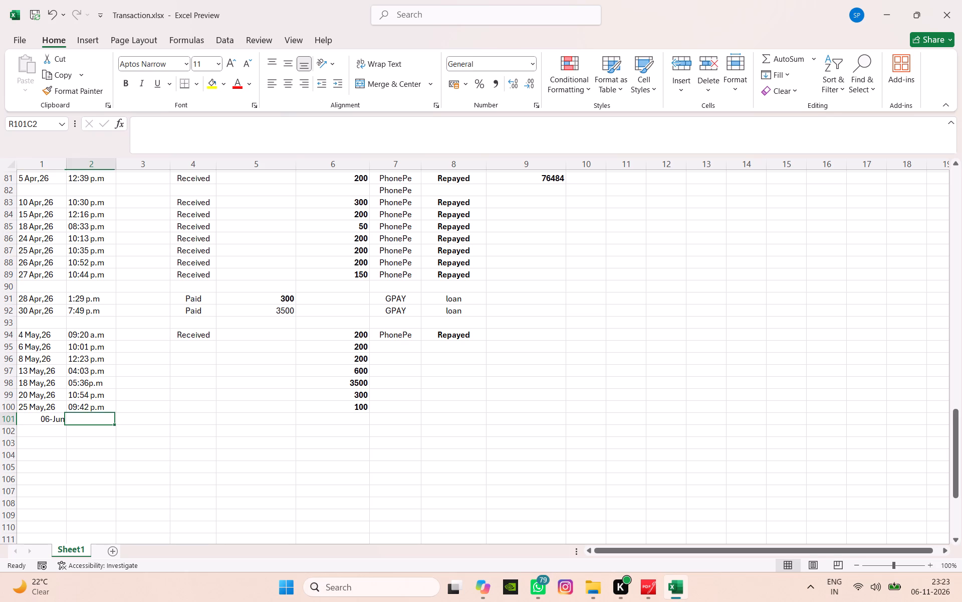
{"action": "type", "text": "09"}
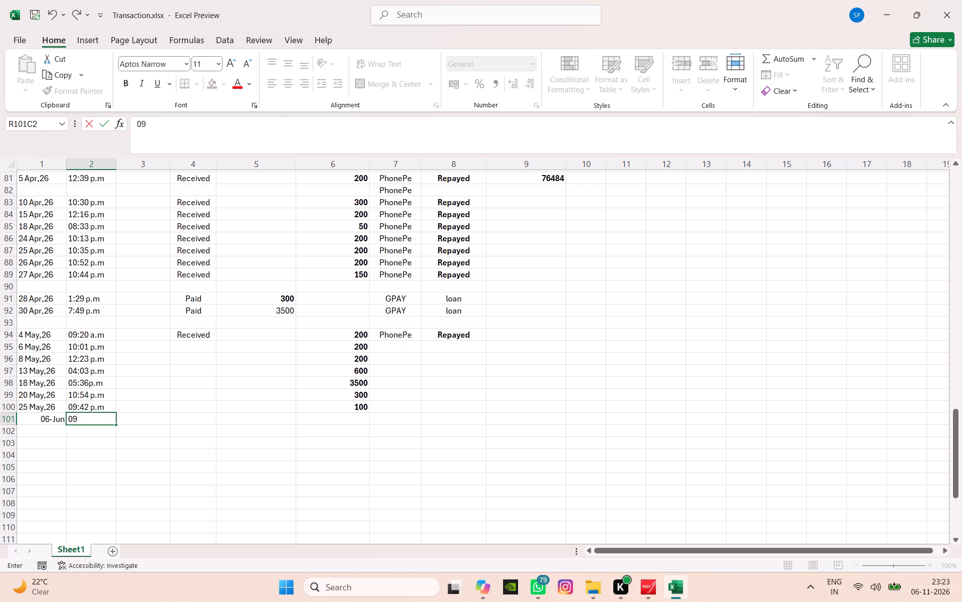
{"action": "key", "text": "shift+colon"}
{"action": "type", "text": "24"}
{"action": "key", "text": "space"}
{"action": "type", "text": "p.m"}
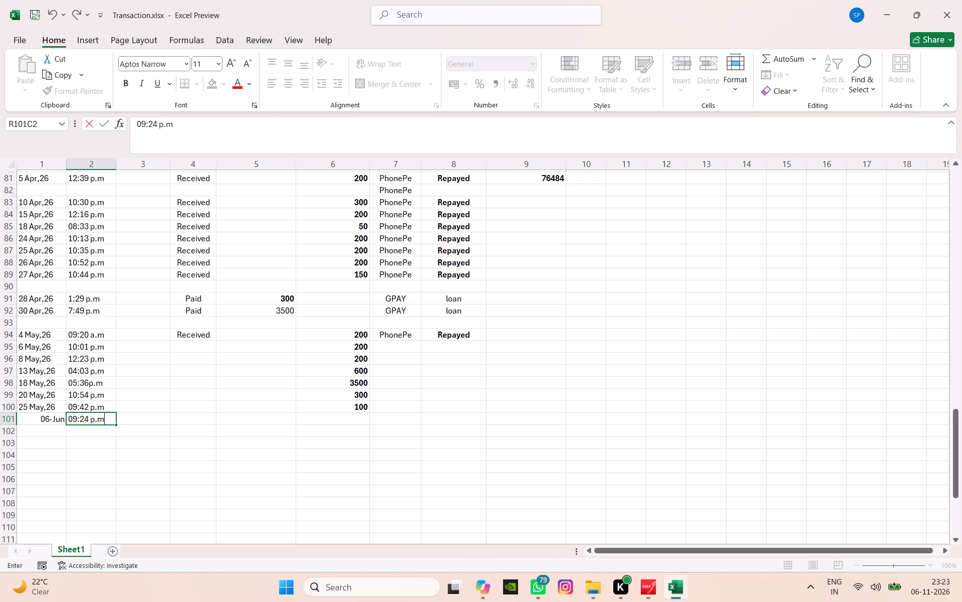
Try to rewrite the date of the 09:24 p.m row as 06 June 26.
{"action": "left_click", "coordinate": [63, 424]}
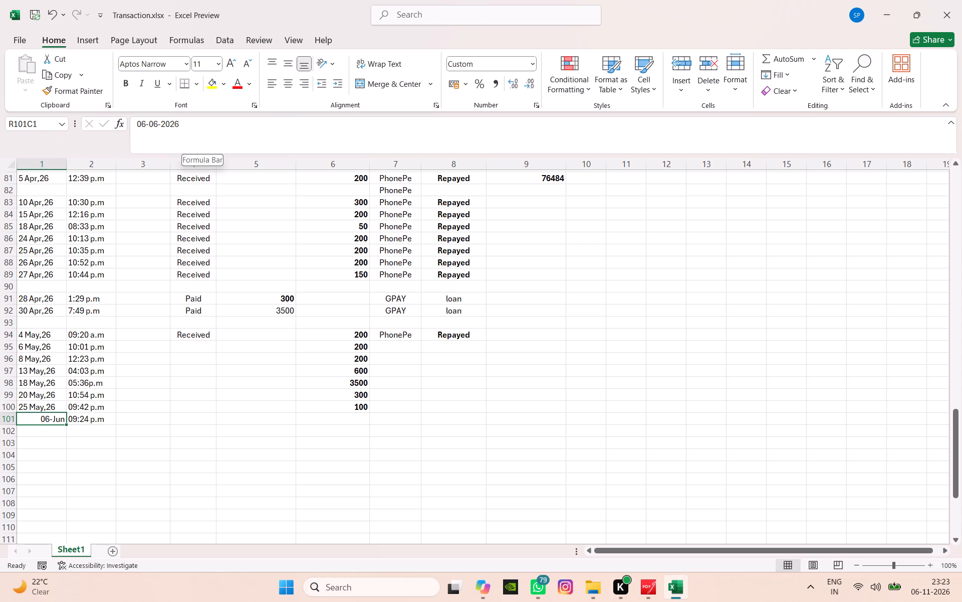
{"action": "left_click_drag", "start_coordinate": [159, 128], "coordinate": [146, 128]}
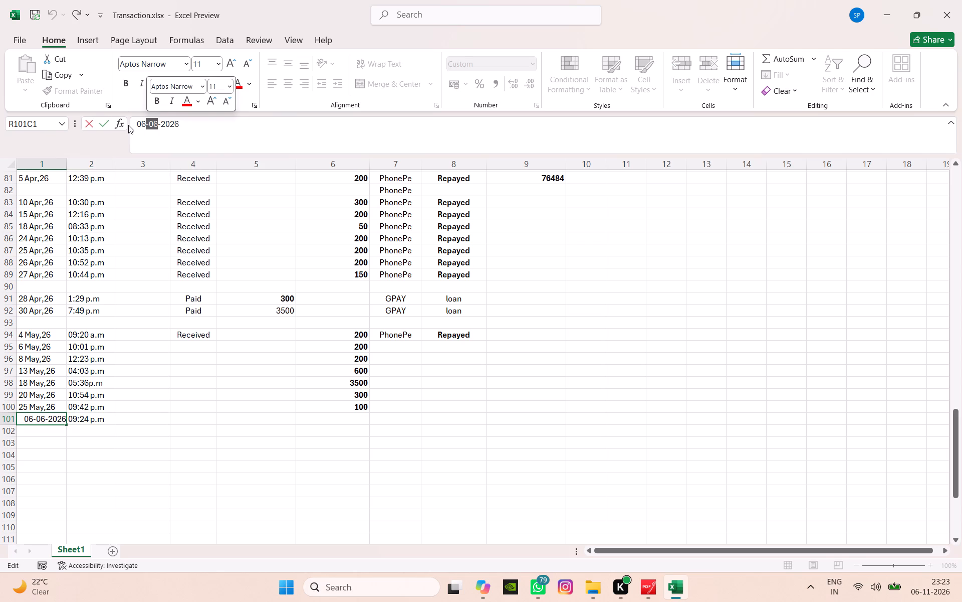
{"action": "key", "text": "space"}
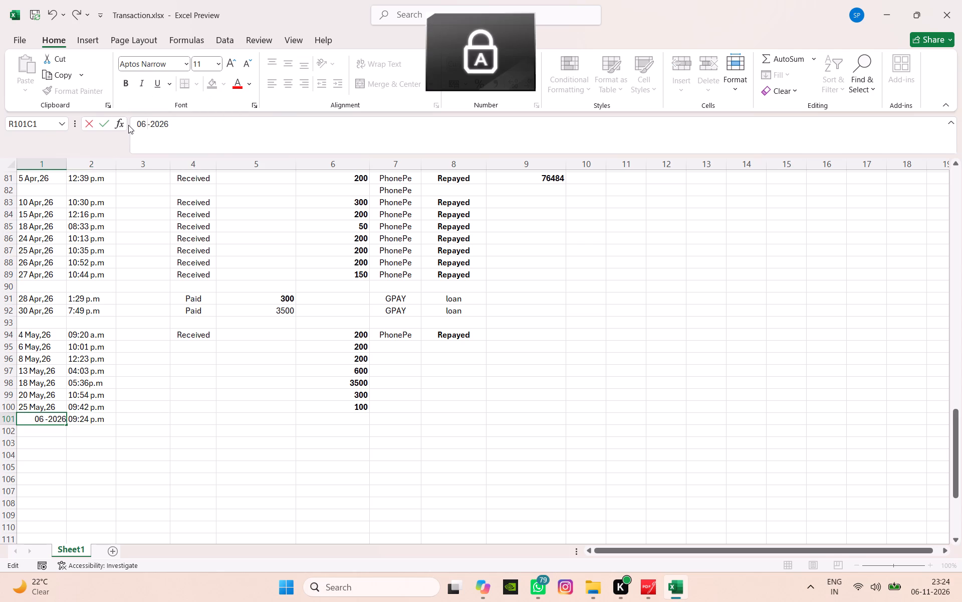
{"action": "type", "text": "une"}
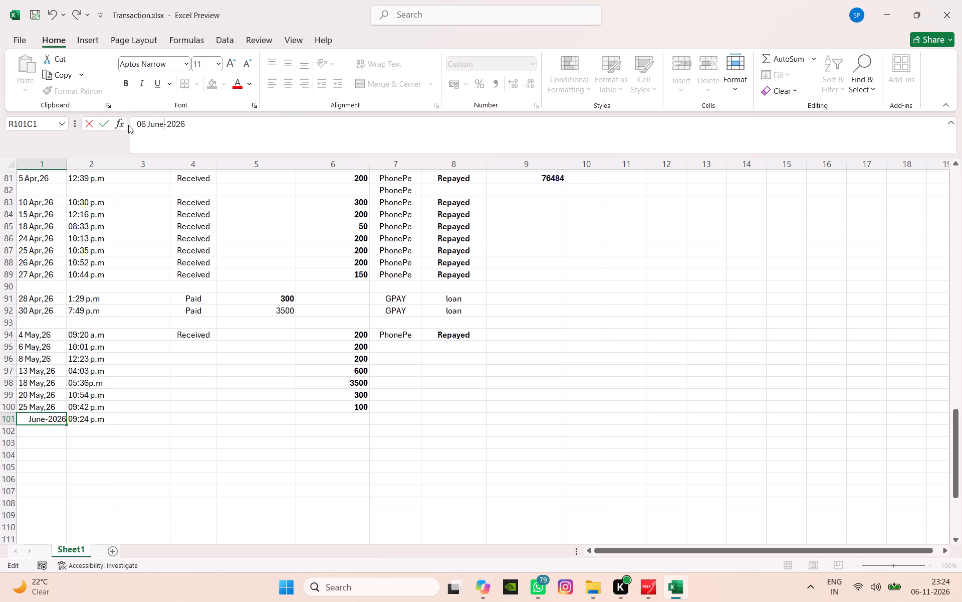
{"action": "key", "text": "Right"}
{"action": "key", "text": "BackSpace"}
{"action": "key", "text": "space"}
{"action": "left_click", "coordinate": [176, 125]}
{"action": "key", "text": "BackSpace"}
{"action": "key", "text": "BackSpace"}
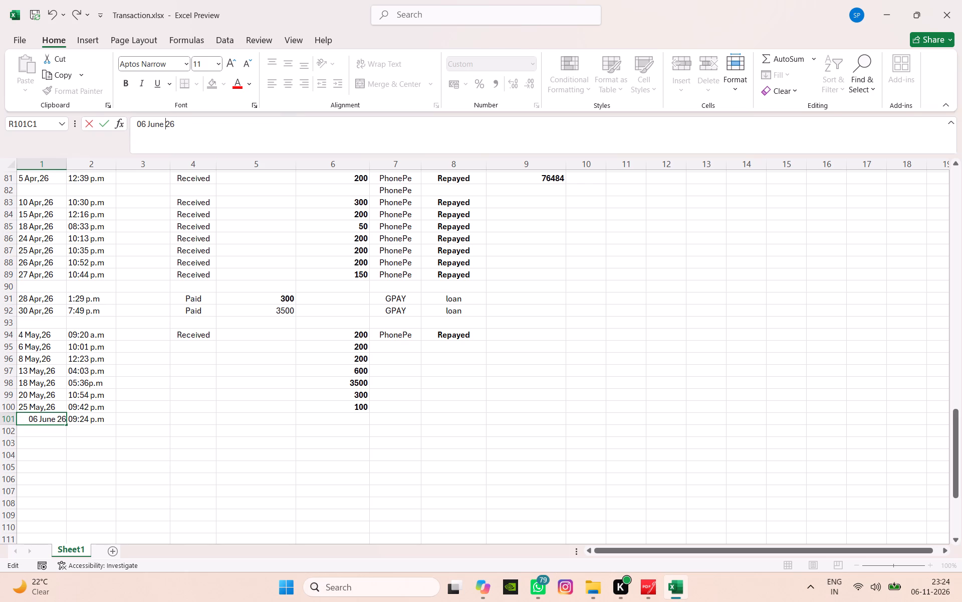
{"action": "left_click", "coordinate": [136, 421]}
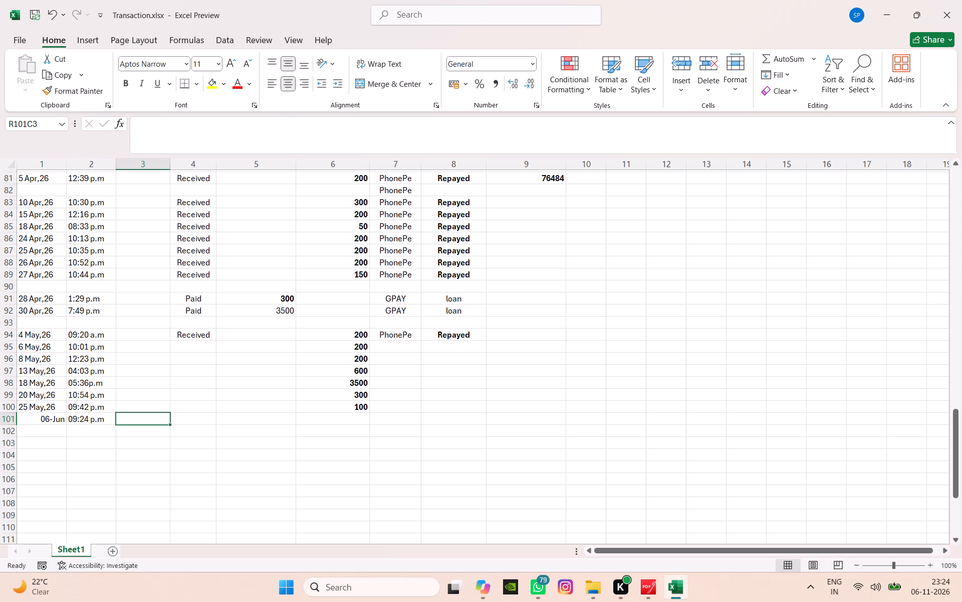
Clear the date of the 09:24 p.m row and fill it down from the 25 May,26 date above.
{"action": "left_click", "coordinate": [36, 418]}
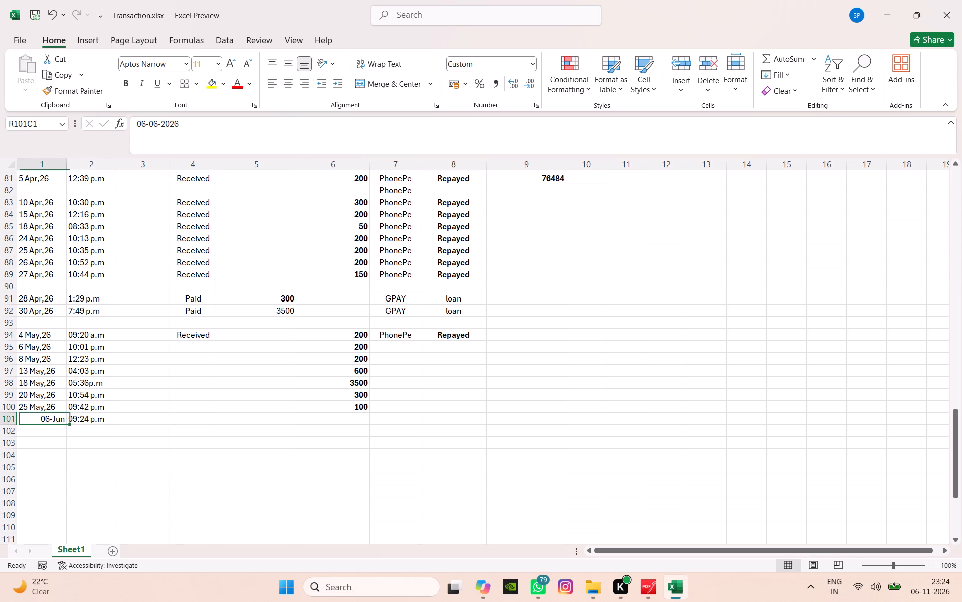
{"action": "key", "text": "Delete"}
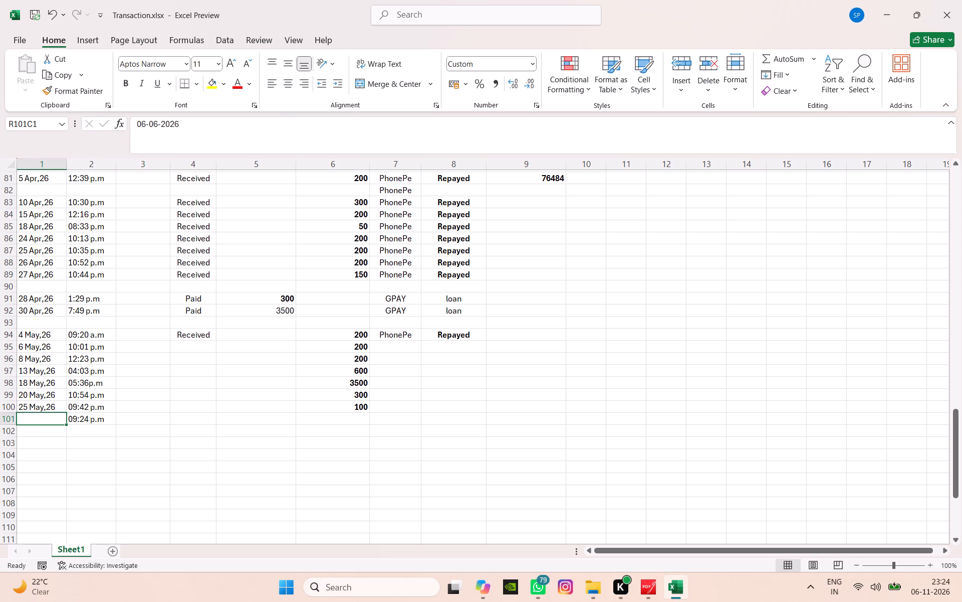
{"action": "left_click", "coordinate": [59, 407]}
{"action": "left_click_drag", "start_coordinate": [67, 412], "coordinate": [67, 422]}
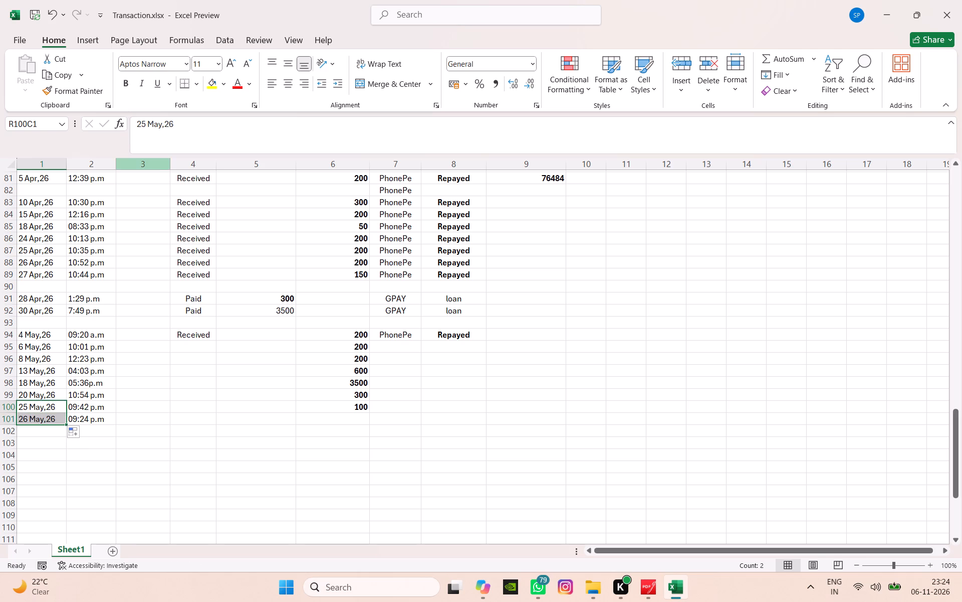
Rewrite the date of the 09:42 p.m row in row 100 as 06 June,26.
{"action": "left_click", "coordinate": [145, 129]}
{"action": "key", "text": "BackSpace"}
{"action": "key", "text": "BackSpace"}
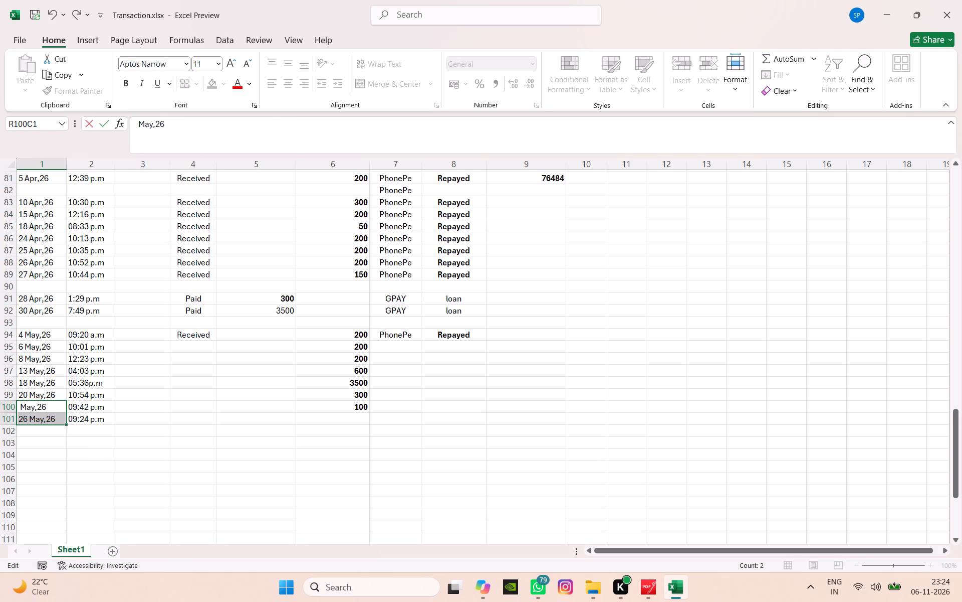
{"action": "type", "text": "06"}
{"action": "left_click_drag", "start_coordinate": [156, 127], "coordinate": [150, 127]}
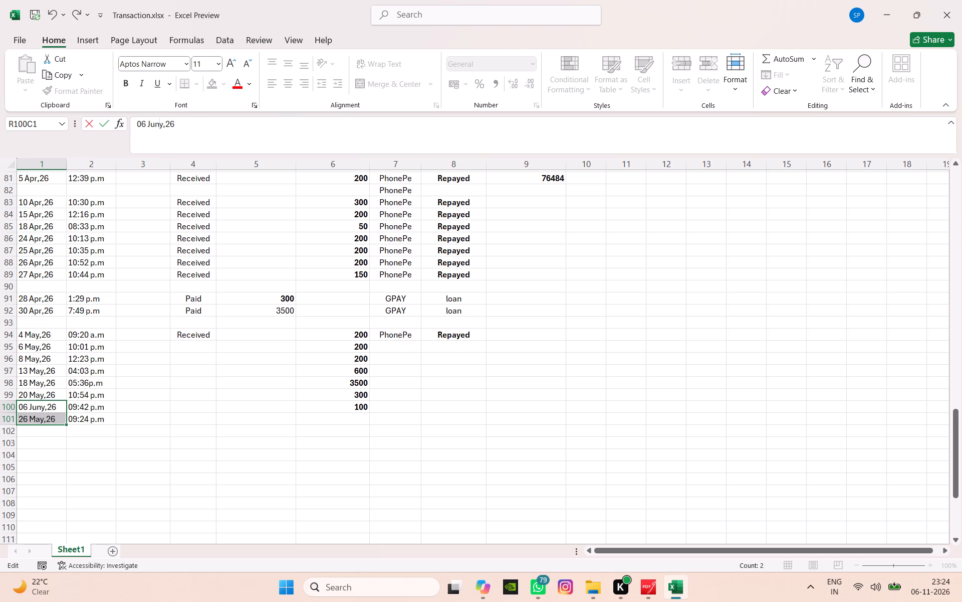
{"action": "key", "text": "Right"}
{"action": "key", "text": "BackSpace"}
{"action": "key", "text": "e"}
{"action": "left_click", "coordinate": [165, 420]}
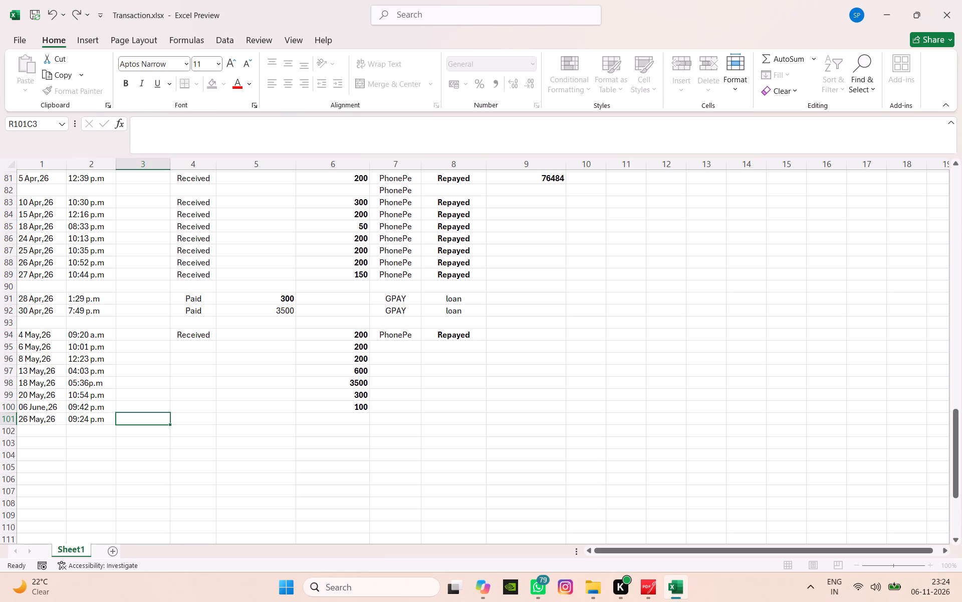
Swap the dates of rows 100 and 101 through a spare cell in row 103, giving 26 May,26 and 06 June,26, and clear the spare cell.
{"action": "left_click", "coordinate": [64, 420]}
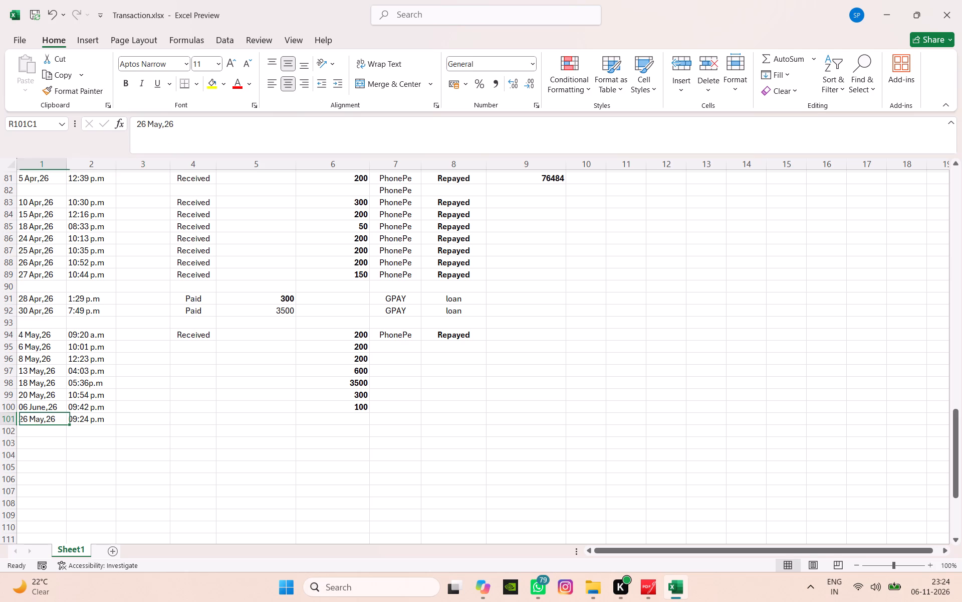
{"action": "key", "text": "ctrl+c"}
{"action": "left_click", "coordinate": [51, 444]}
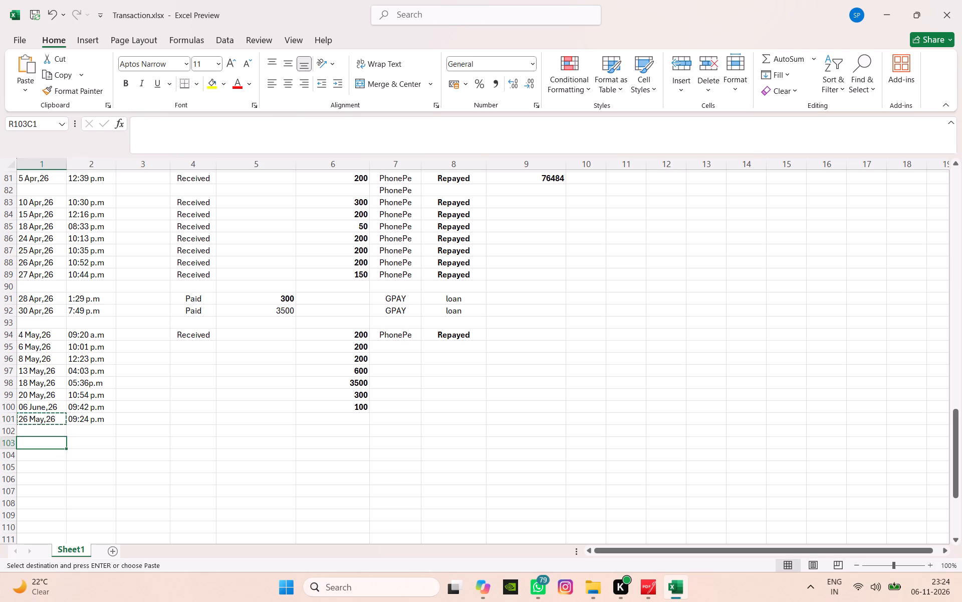
{"action": "key", "text": "ctrl+v"}
{"action": "left_click", "coordinate": [42, 407]}
{"action": "key", "text": "ctrl+c"}
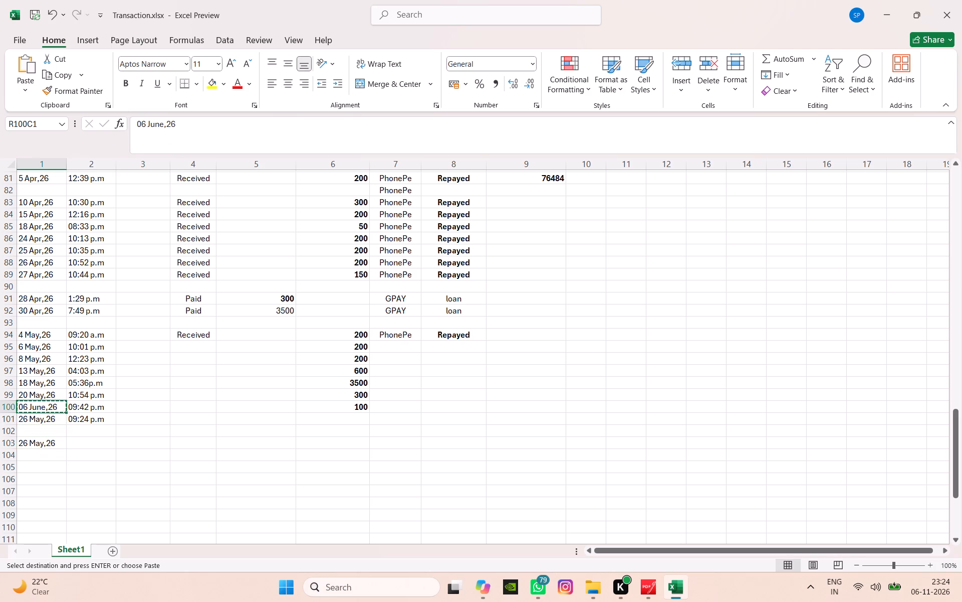
{"action": "left_click", "coordinate": [52, 418]}
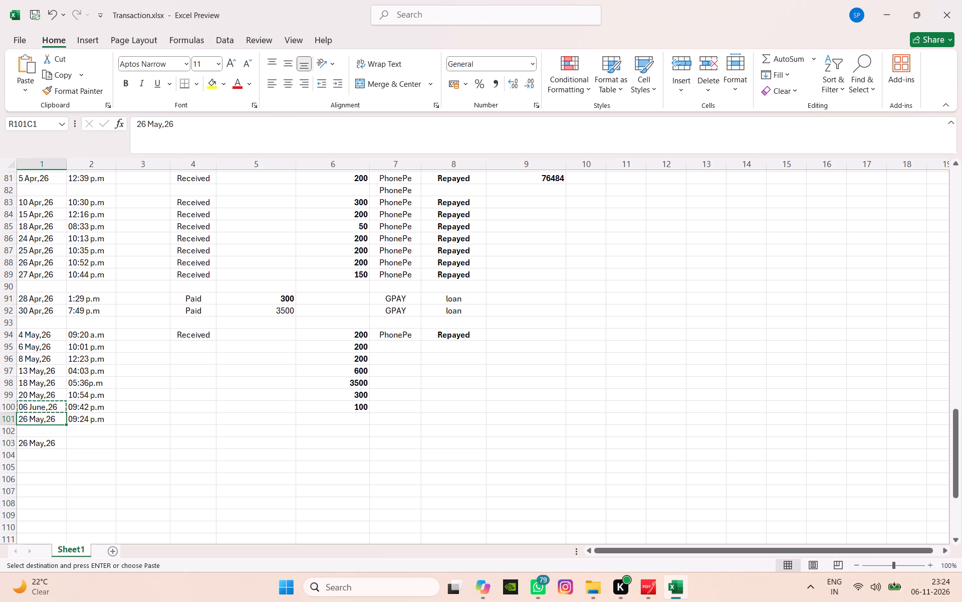
{"action": "key", "text": "ctrl+v"}
{"action": "left_click", "coordinate": [53, 443]}
{"action": "key", "text": "ctrl+c"}
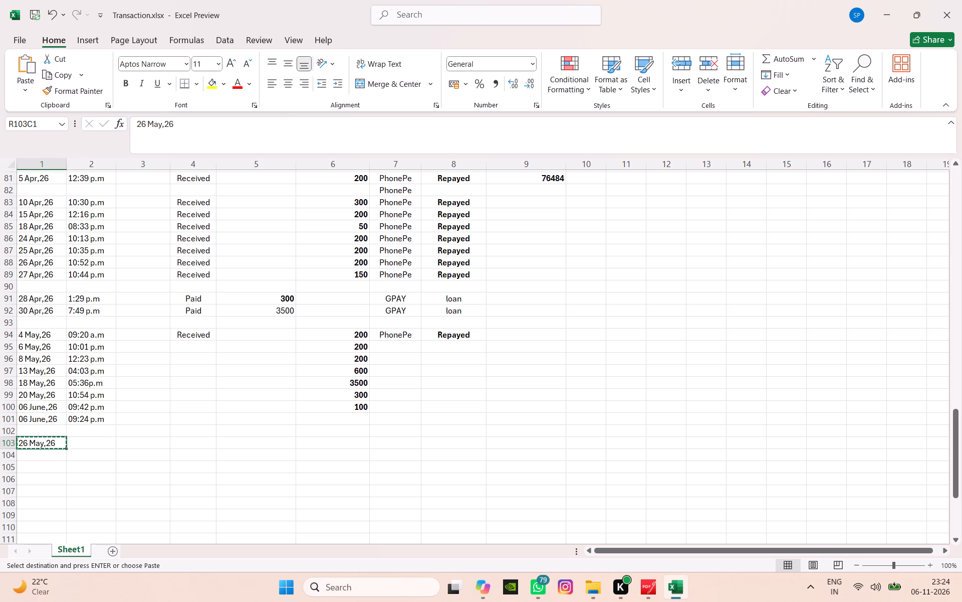
{"action": "left_click", "coordinate": [46, 406]}
{"action": "key", "text": "ctrl+v"}
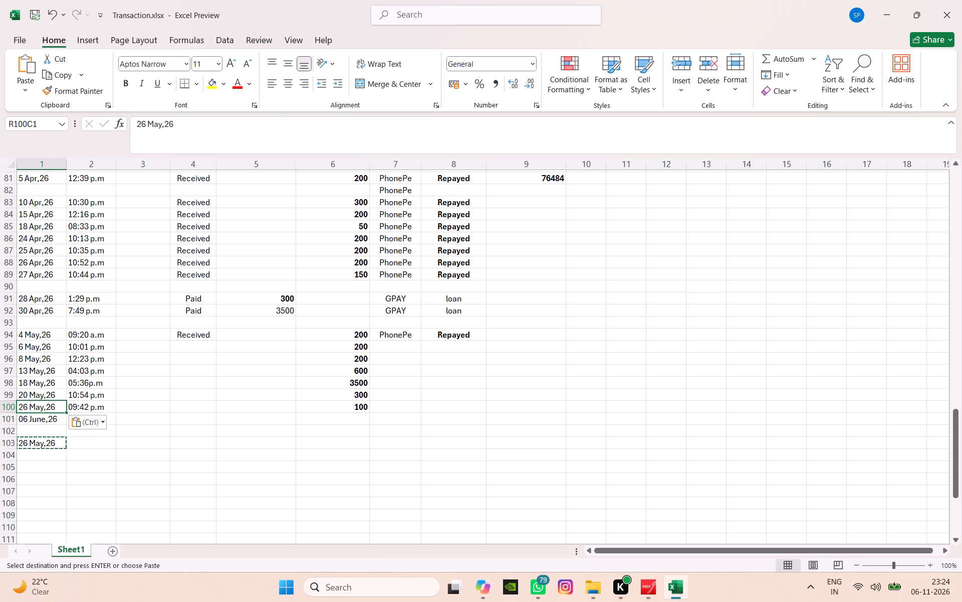
{"action": "left_click", "coordinate": [38, 444]}
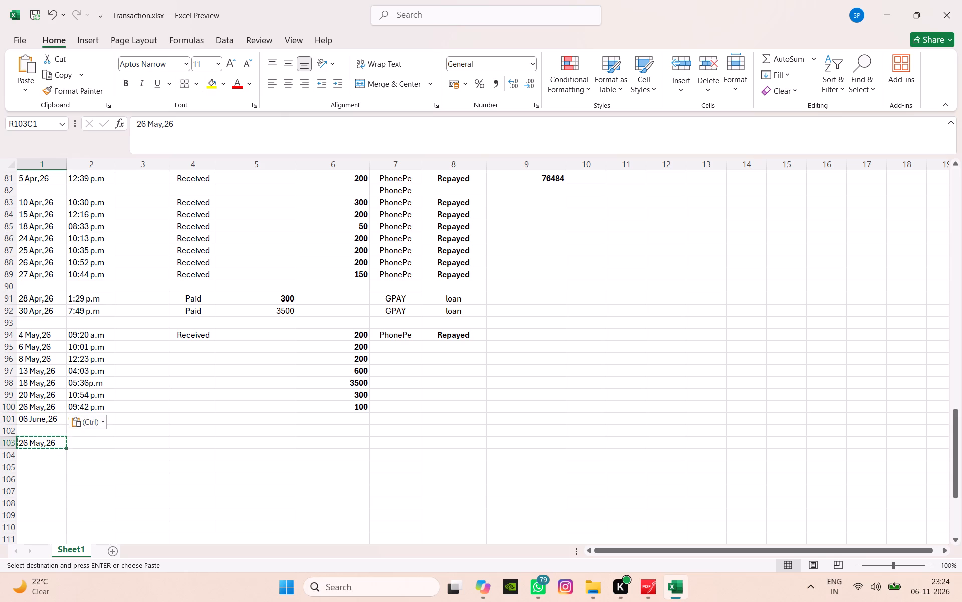
{"action": "key", "text": "Delete"}
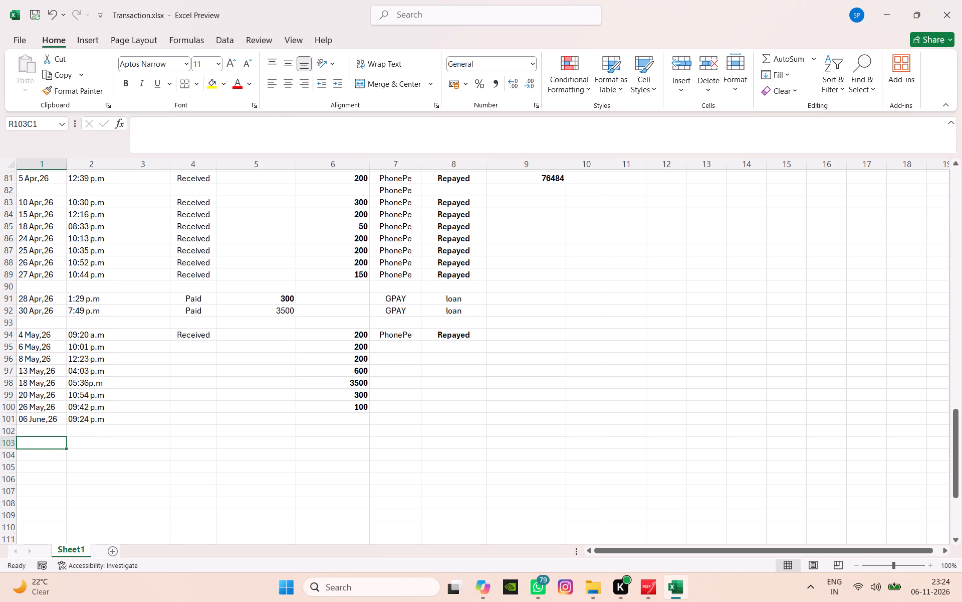
Enter 150 in column 6 of the 06 June,26 row.
{"action": "left_click", "coordinate": [327, 418]}
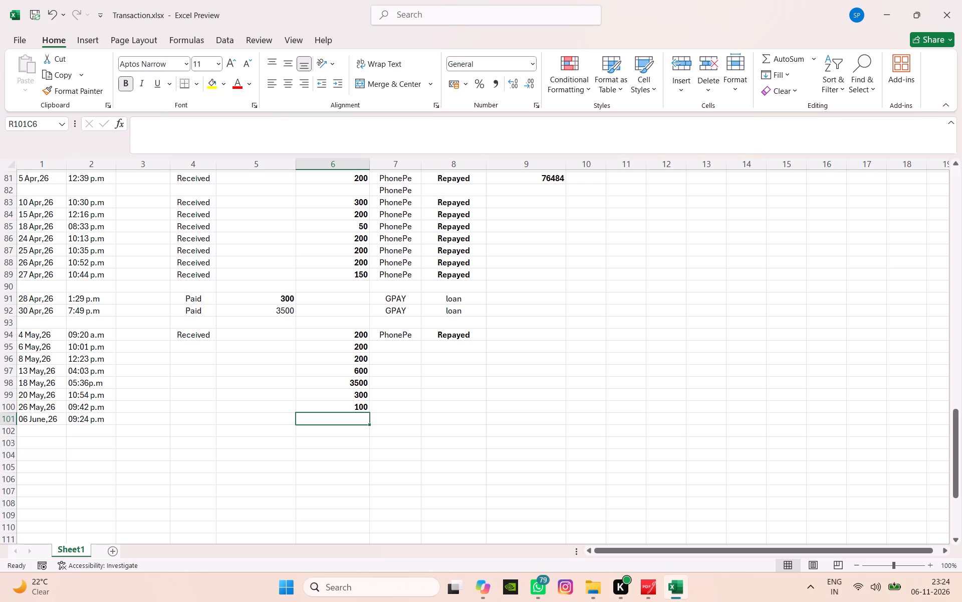
{"action": "type", "text": "150"}
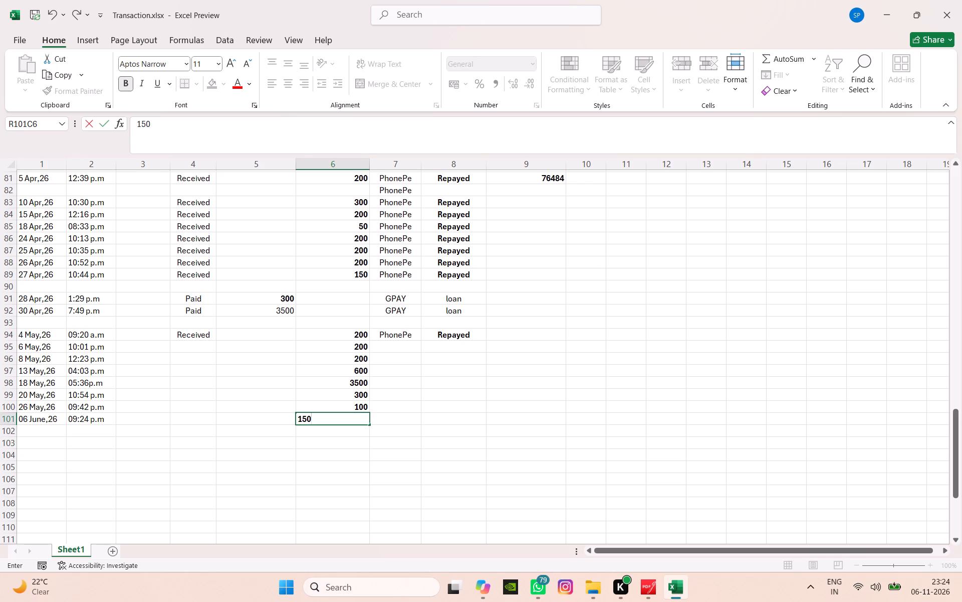
Fill Received, PhonePe and Repayed from the 4 May,26 row down to the 06 June,26 row.
{"action": "left_click", "coordinate": [199, 341]}
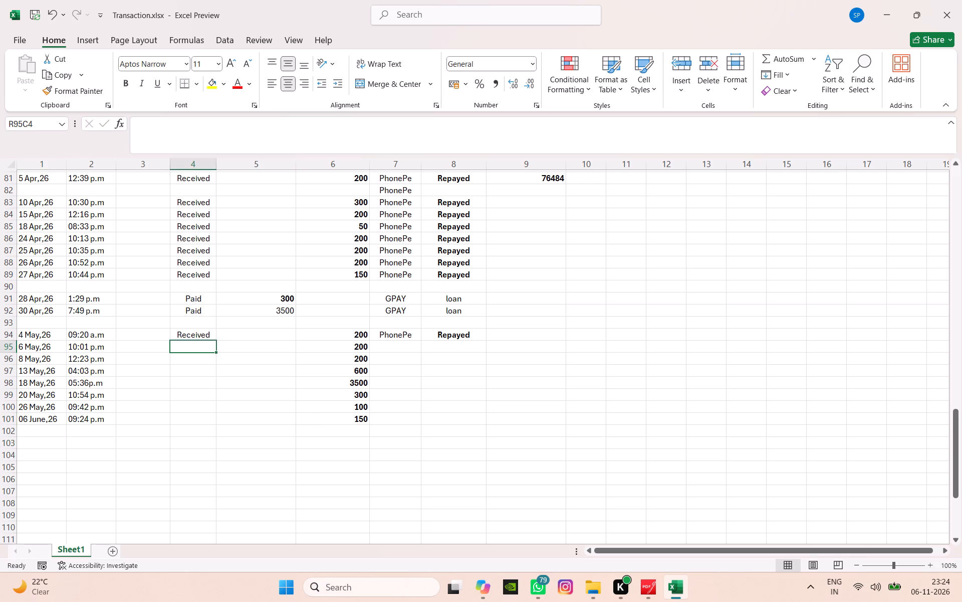
{"action": "left_click", "coordinate": [206, 336]}
{"action": "left_click_drag", "start_coordinate": [216, 340], "coordinate": [213, 424]}
{"action": "left_click", "coordinate": [407, 334]}
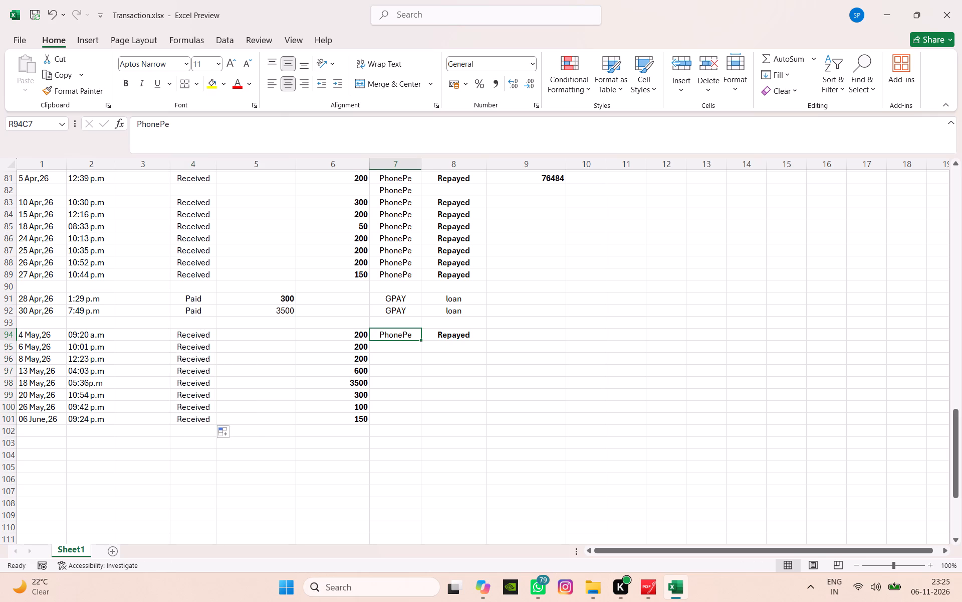
{"action": "left_click_drag", "start_coordinate": [421, 339], "coordinate": [420, 423]}
{"action": "left_click", "coordinate": [459, 332]}
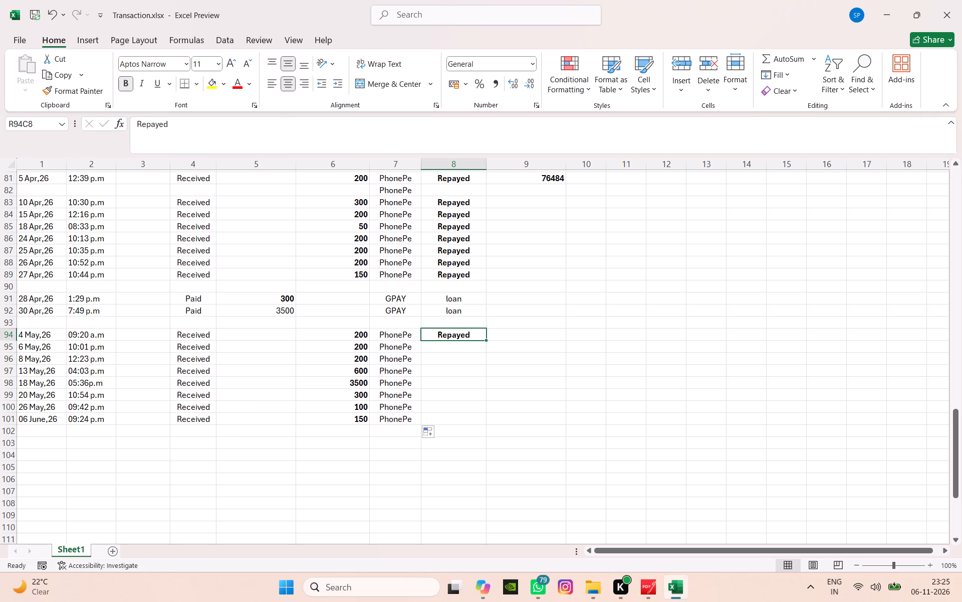
{"action": "left_click_drag", "start_coordinate": [484, 340], "coordinate": [480, 427]}
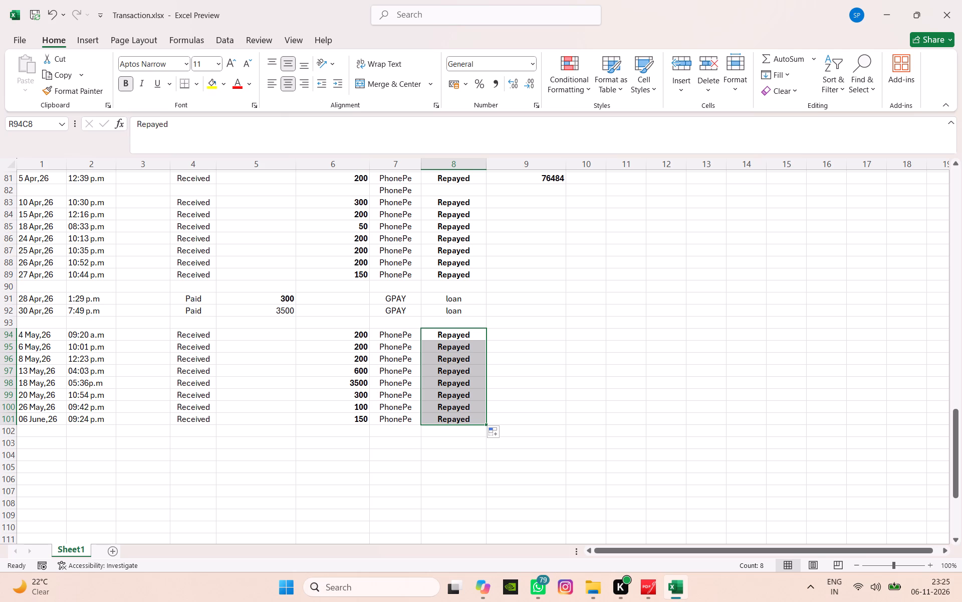
Start a row in row 103 dated 11 July,26 at 7:04 p.m with 2000 in column 5.
{"action": "left_click", "coordinate": [42, 444]}
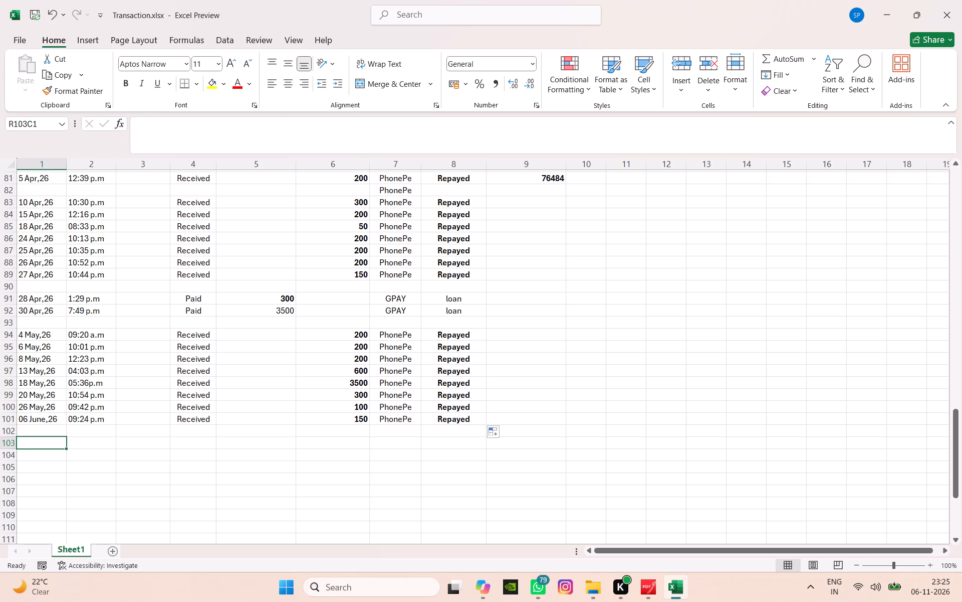
{"action": "type", "text": "11"}
{"action": "key", "text": "space"}
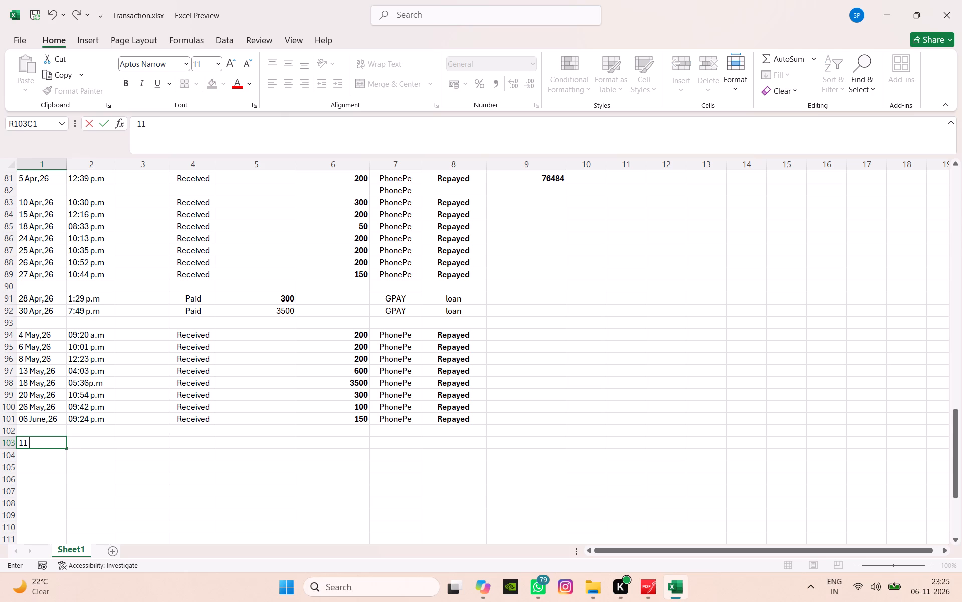
{"action": "type", "text": "uly"}
{"action": "type", "text": ",26"}
{"action": "left_click", "coordinate": [75, 446]}
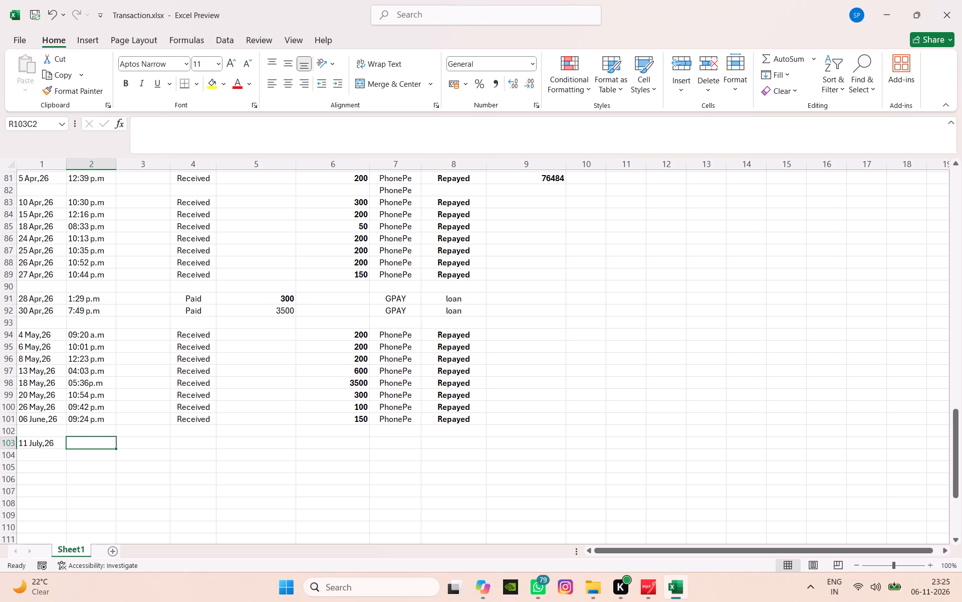
{"action": "key", "text": "7"}
{"action": "type", "text": ":04 p.m"}
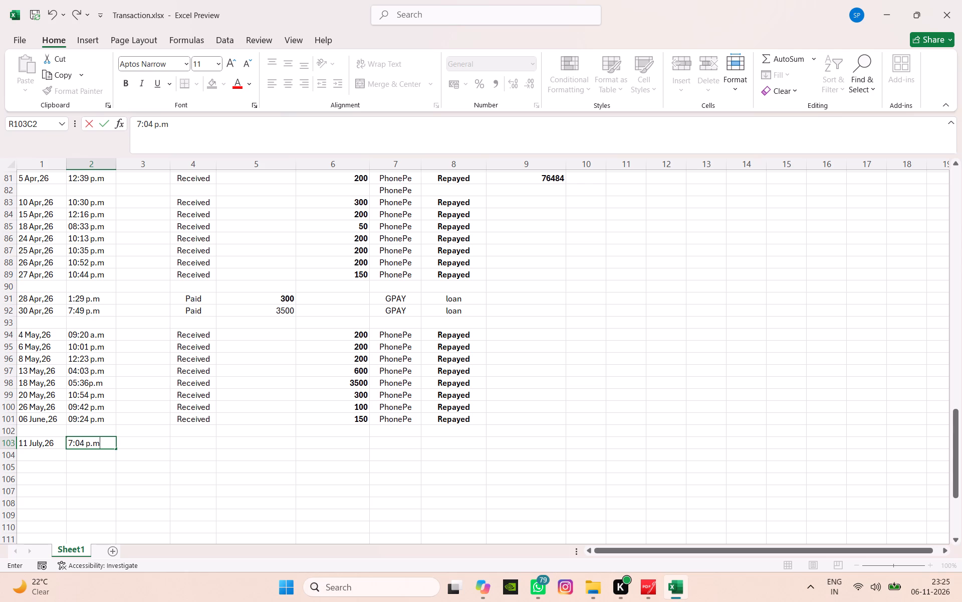
{"action": "left_click", "coordinate": [242, 446]}
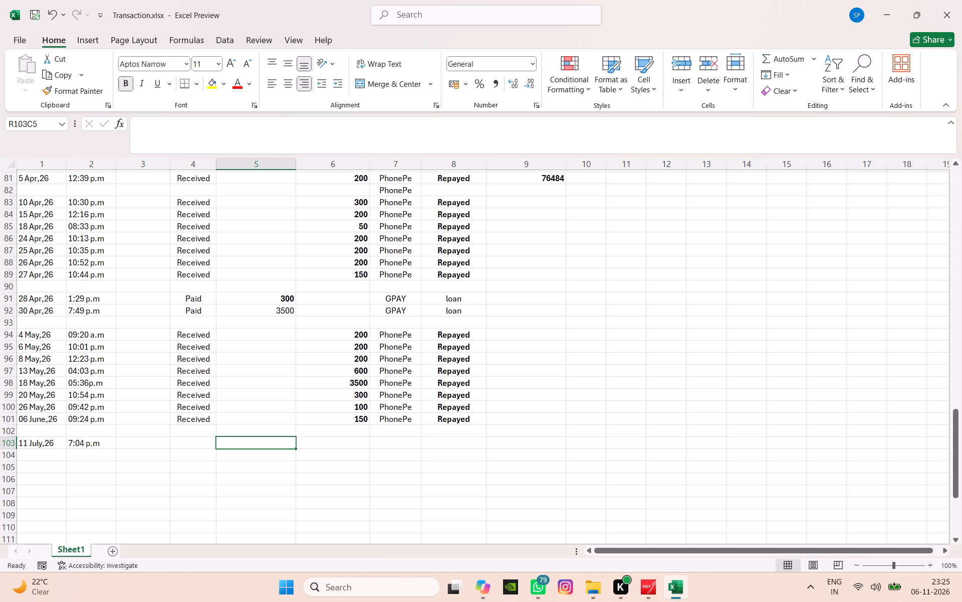
{"action": "type", "text": "200"}
{"action": "key", "text": "0"}
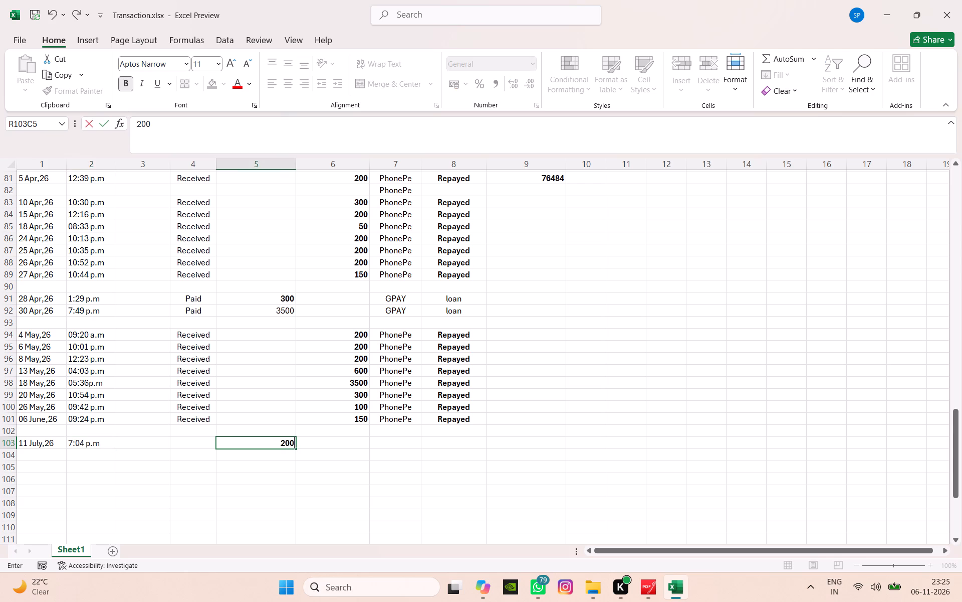
Complete the 11 July,26 row with type Paid, payment mode GPAY and description loan.
{"action": "left_click", "coordinate": [185, 442]}
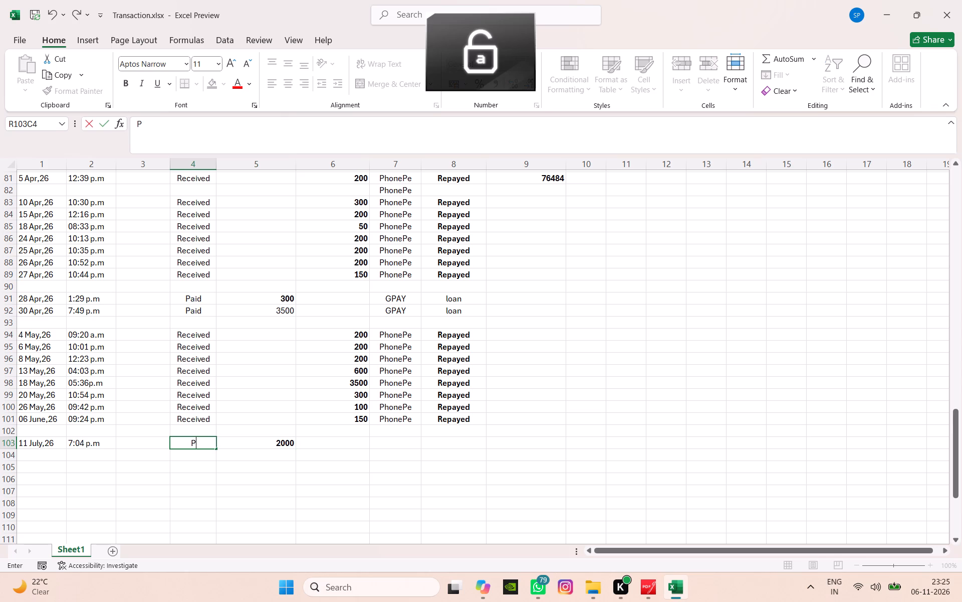
{"action": "type", "text": "aid"}
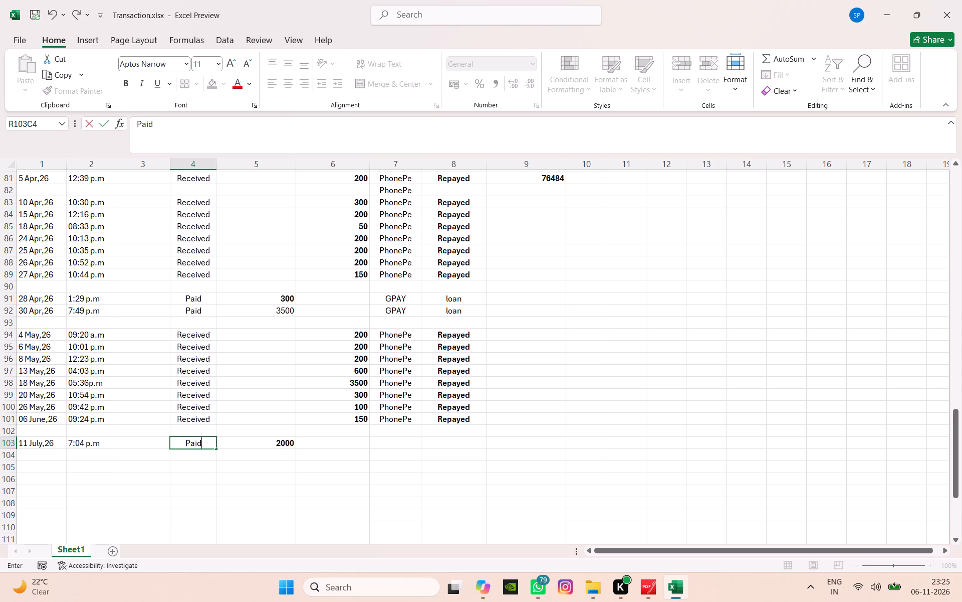
{"action": "left_click", "coordinate": [401, 442]}
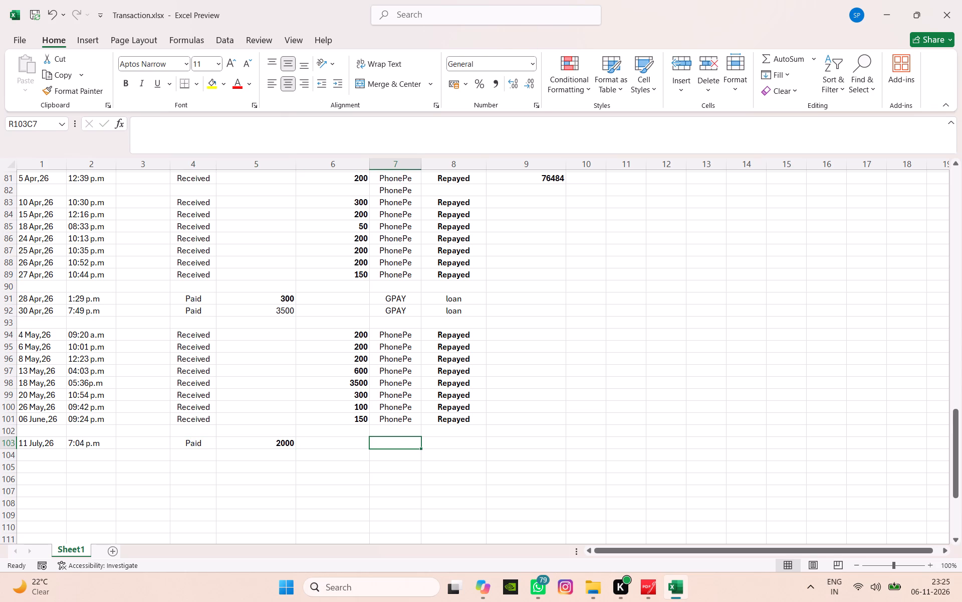
{"action": "key", "text": "g"}
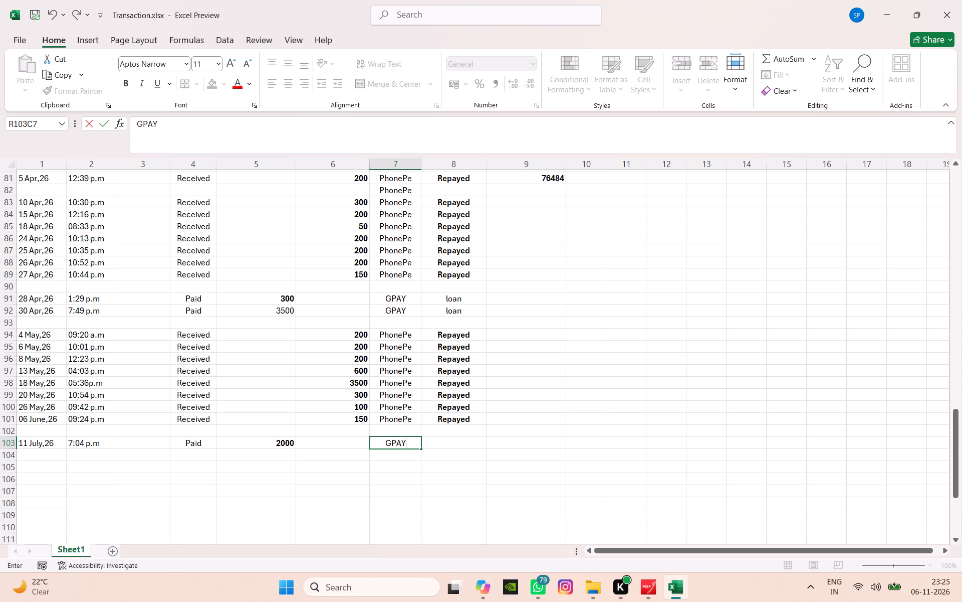
{"action": "left_click", "coordinate": [466, 446]}
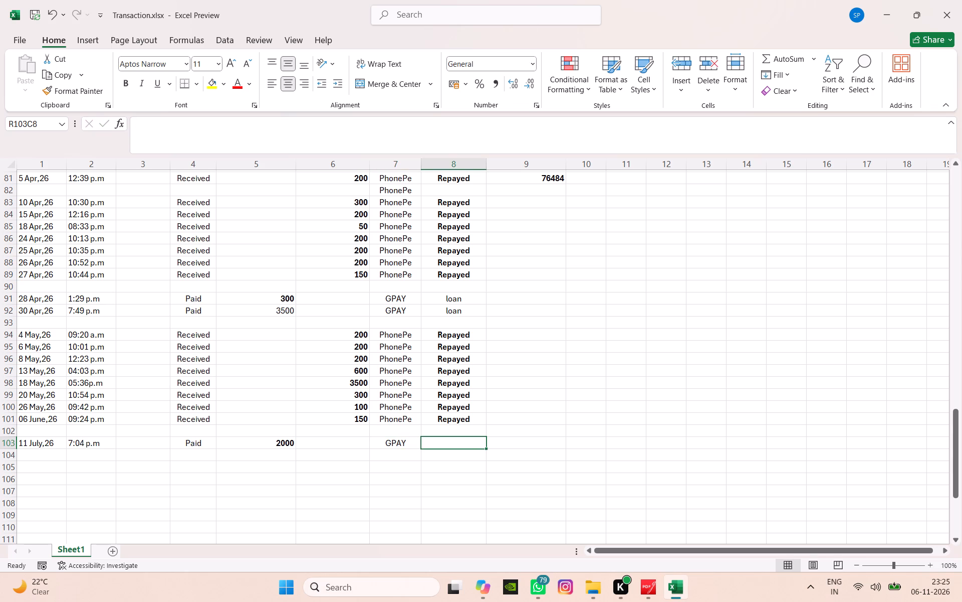
{"action": "type", "text": "loan"}
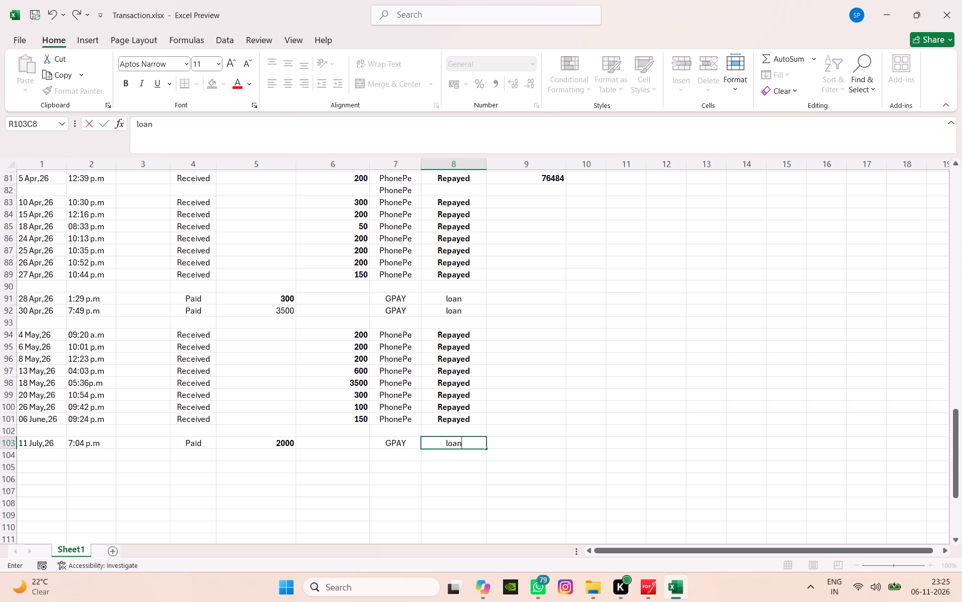
{"action": "left_click", "coordinate": [38, 460]}
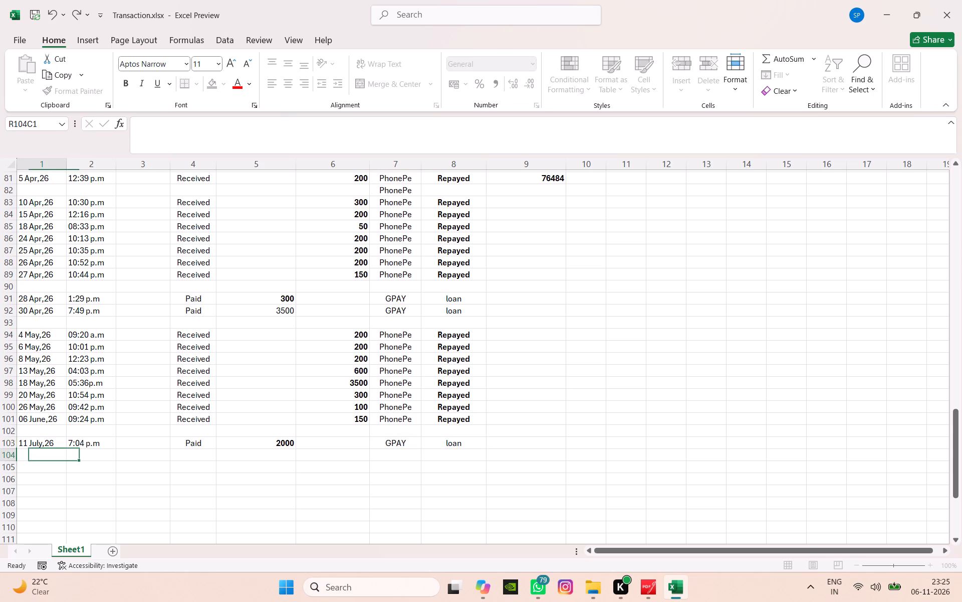
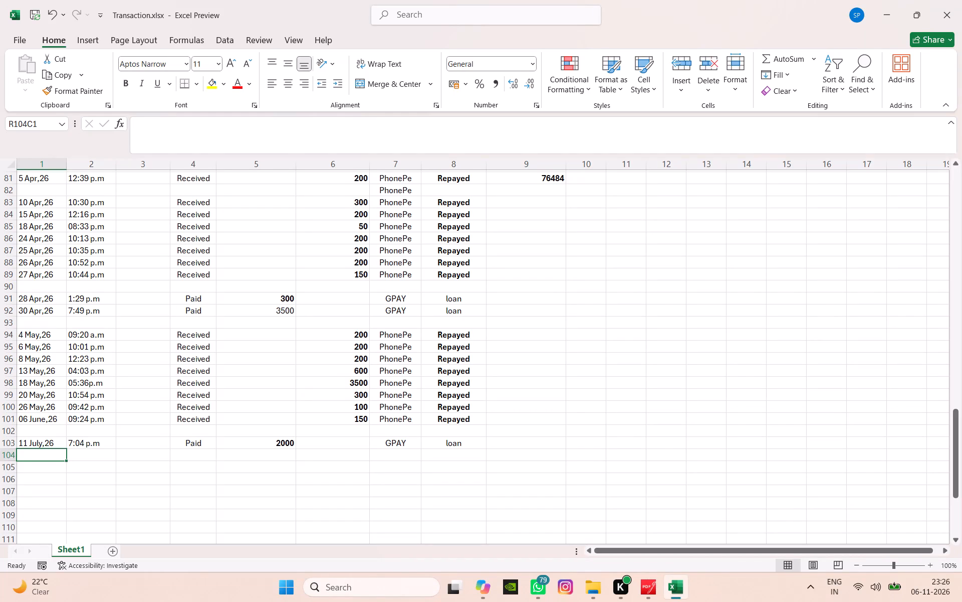
Start a row in row 105 dated 8 Sept,26 at 09:31 p.m with 200 in column 6.
{"action": "key", "text": "Down"}
{"action": "key", "text": "8"}
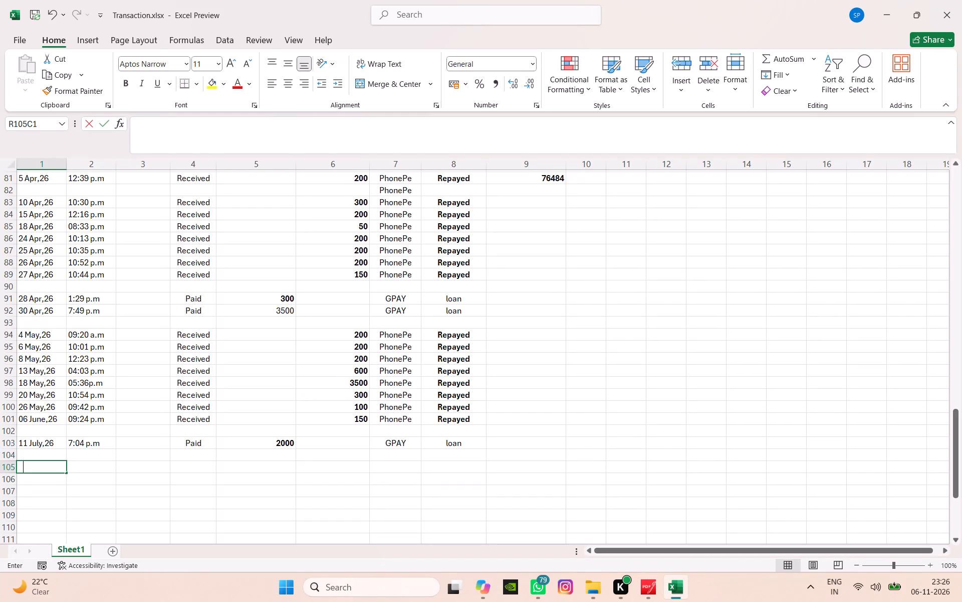
{"action": "key", "text": "space"}
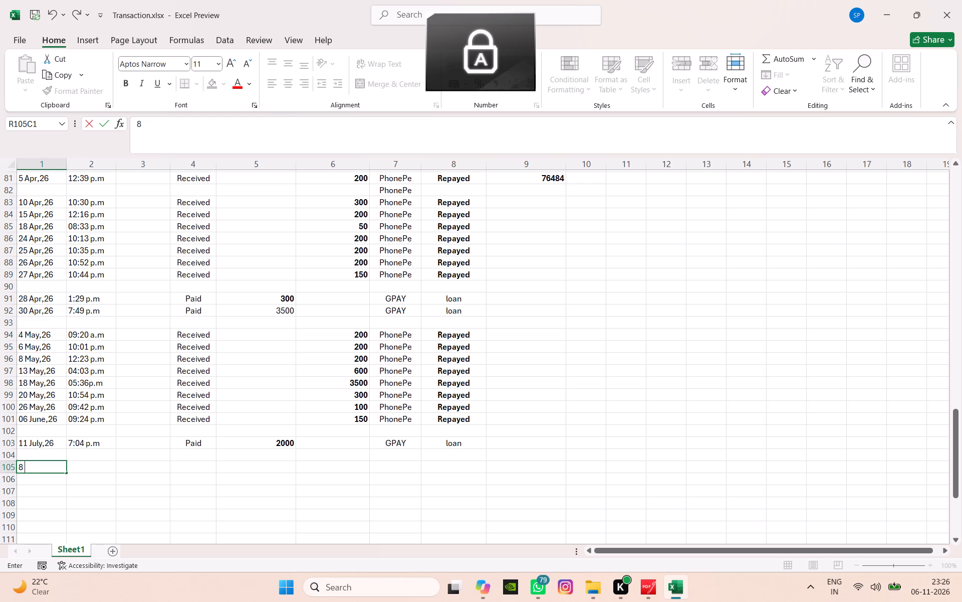
{"action": "type", "text": "pt,26"}
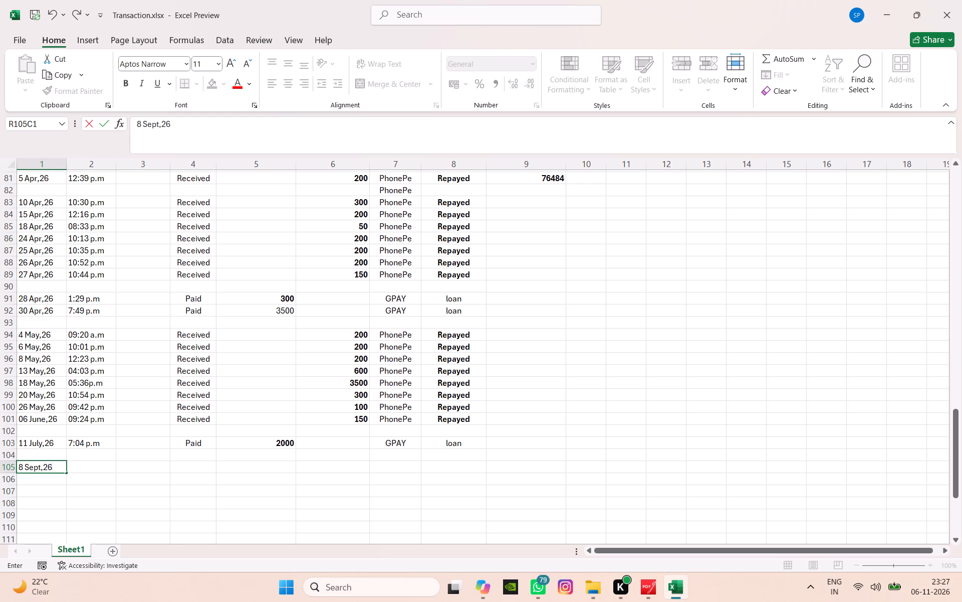
{"action": "left_click", "coordinate": [102, 467]}
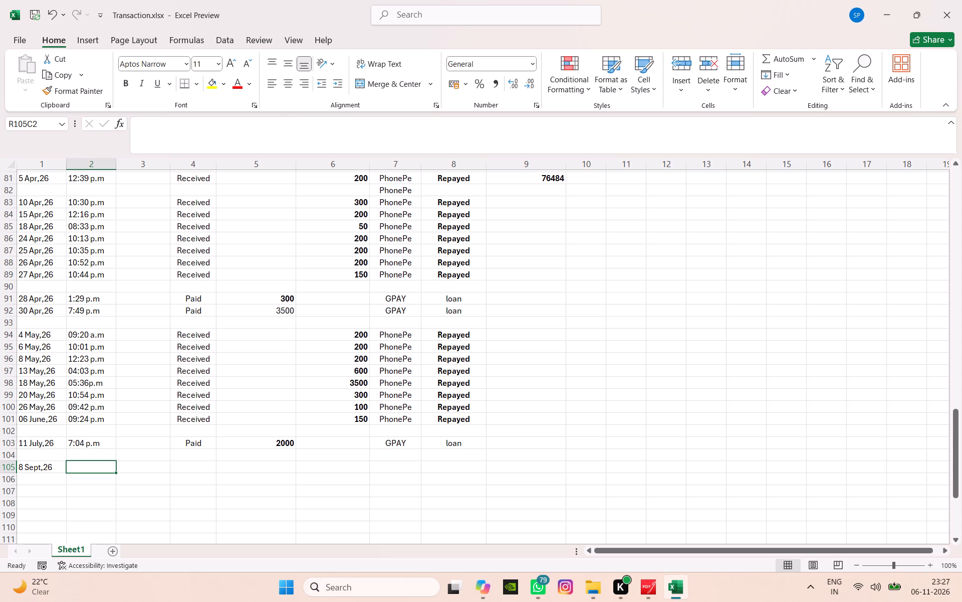
{"action": "type", "text": "09"}
{"action": "type", "text": ":31"}
{"action": "key", "text": "space"}
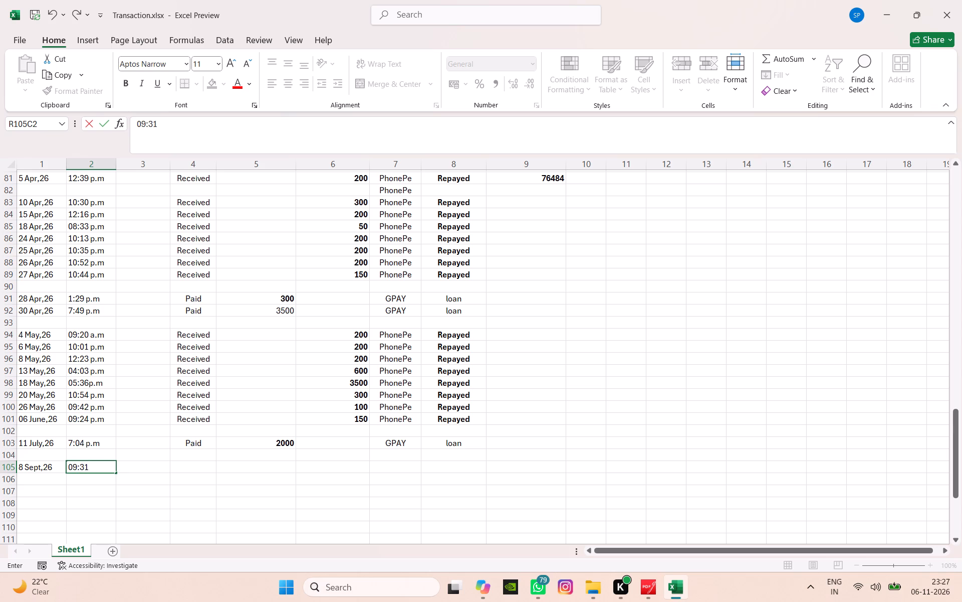
{"action": "type", "text": "p.m"}
{"action": "left_click", "coordinate": [320, 471]}
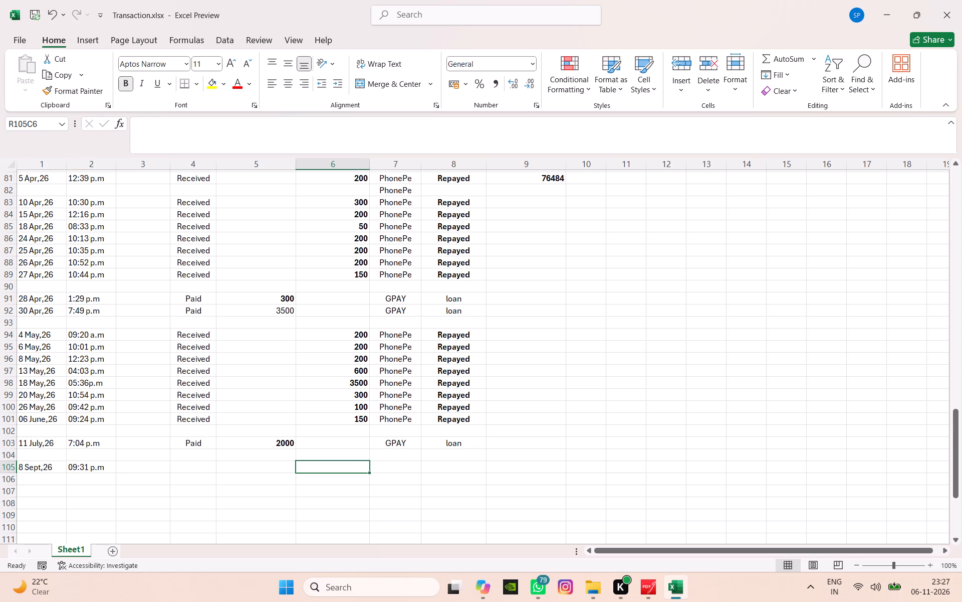
{"action": "type", "text": "200"}
Complete the 8 Sept,26 row with type Received, payment mode PhonePe and a bold Repayed description.
{"action": "left_click", "coordinate": [210, 469]}
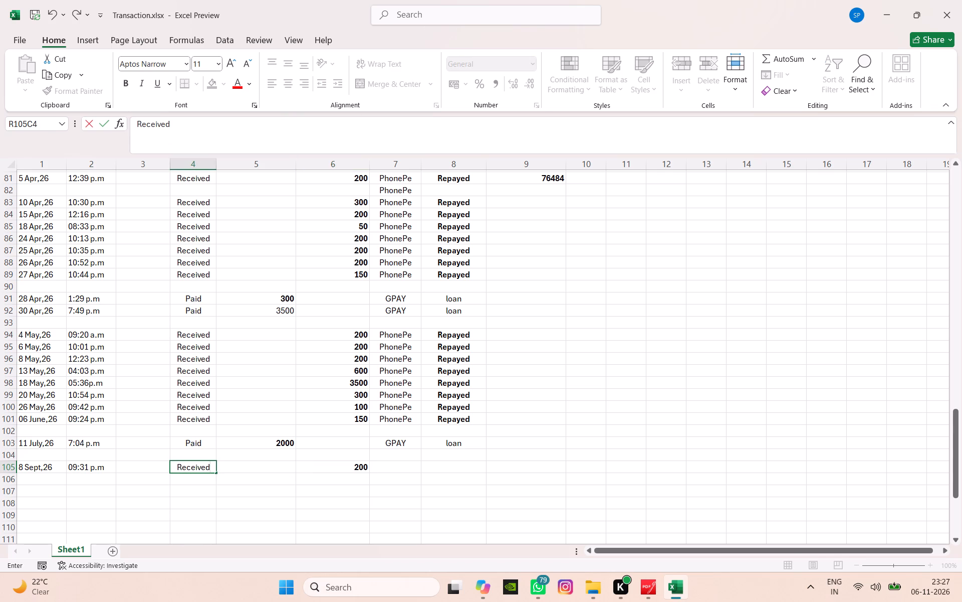
{"action": "left_click", "coordinate": [391, 471]}
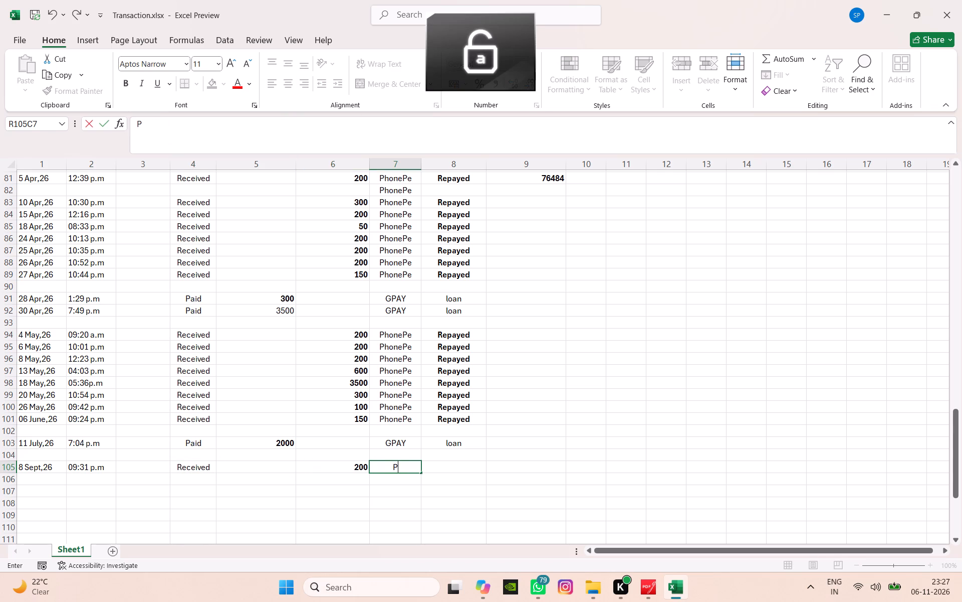
{"action": "type", "text": "hone"}
{"action": "key", "text": "e"}
{"action": "left_click", "coordinate": [439, 473]}
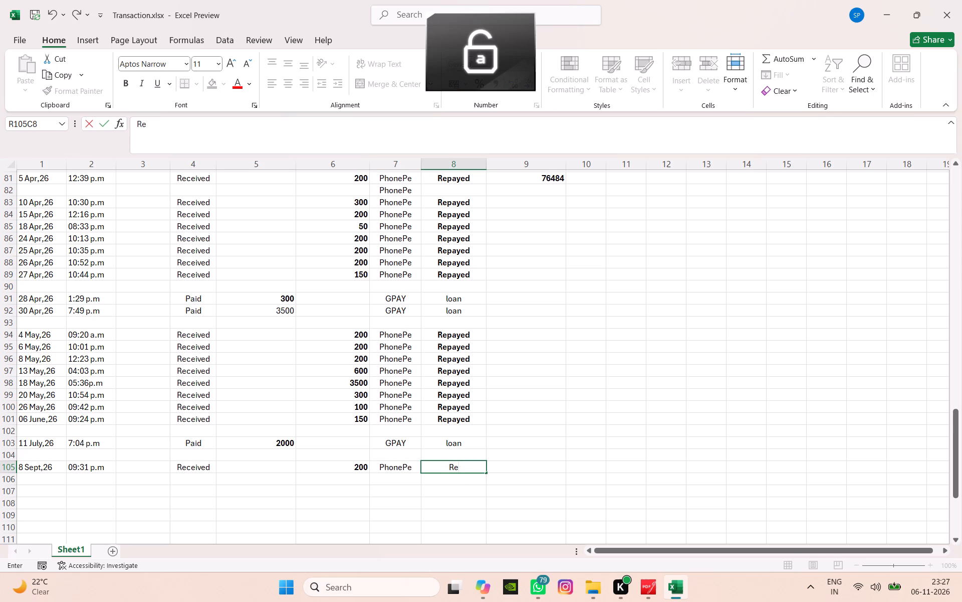
{"action": "type", "text": "payed"}
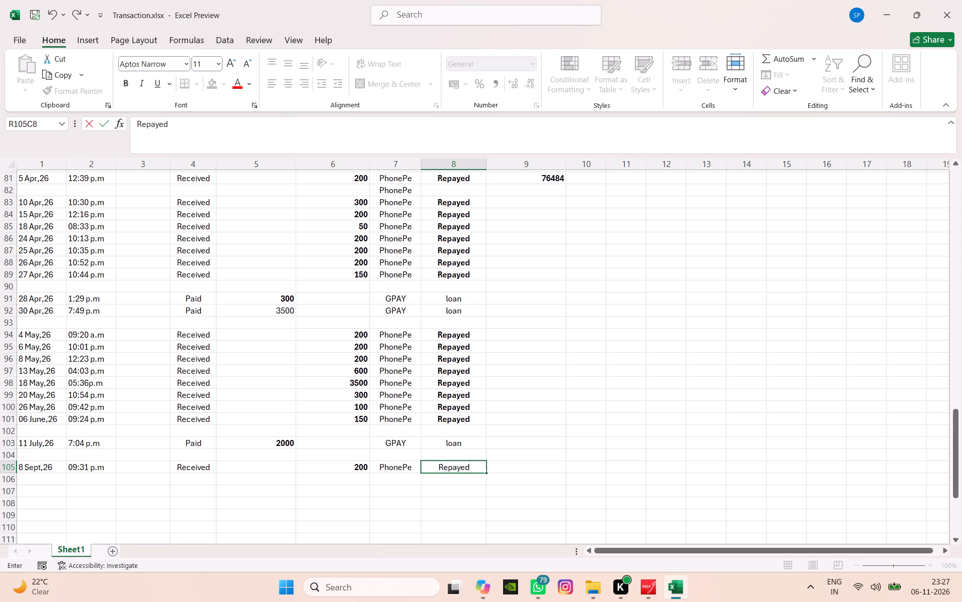
{"action": "left_click", "coordinate": [439, 479]}
{"action": "left_click", "coordinate": [437, 473]}
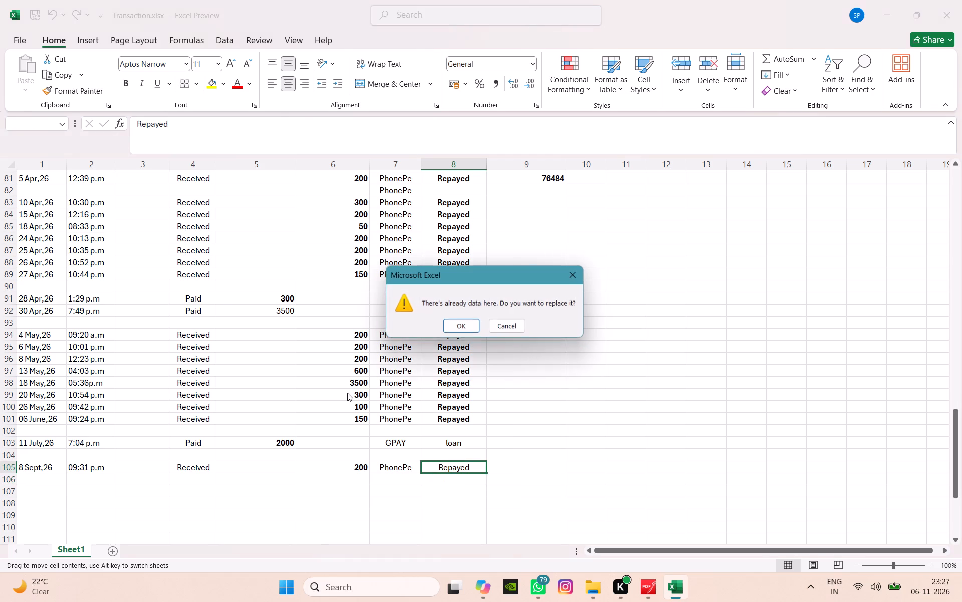
{"action": "left_click", "coordinate": [570, 272]}
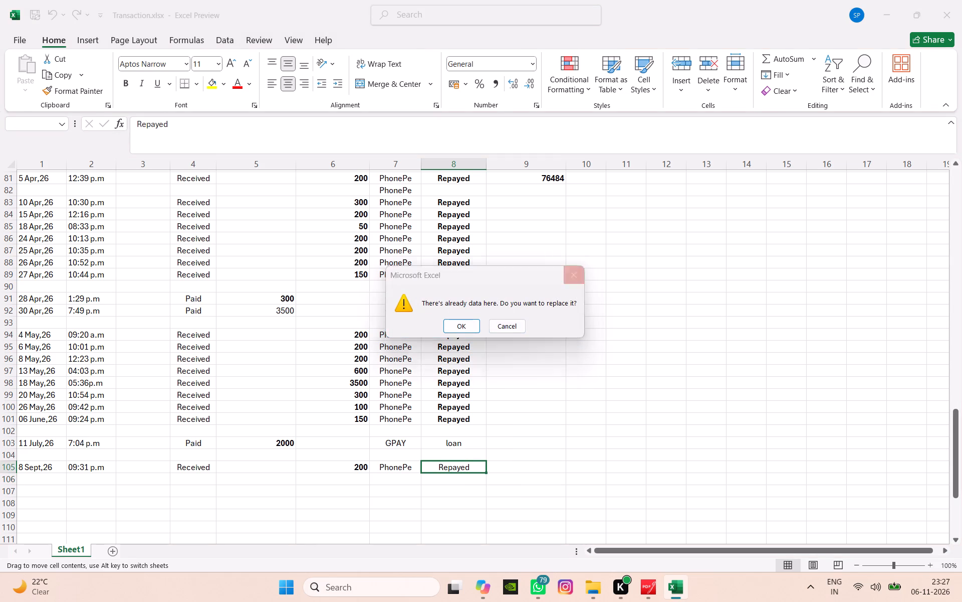
{"action": "left_click", "coordinate": [453, 465]}
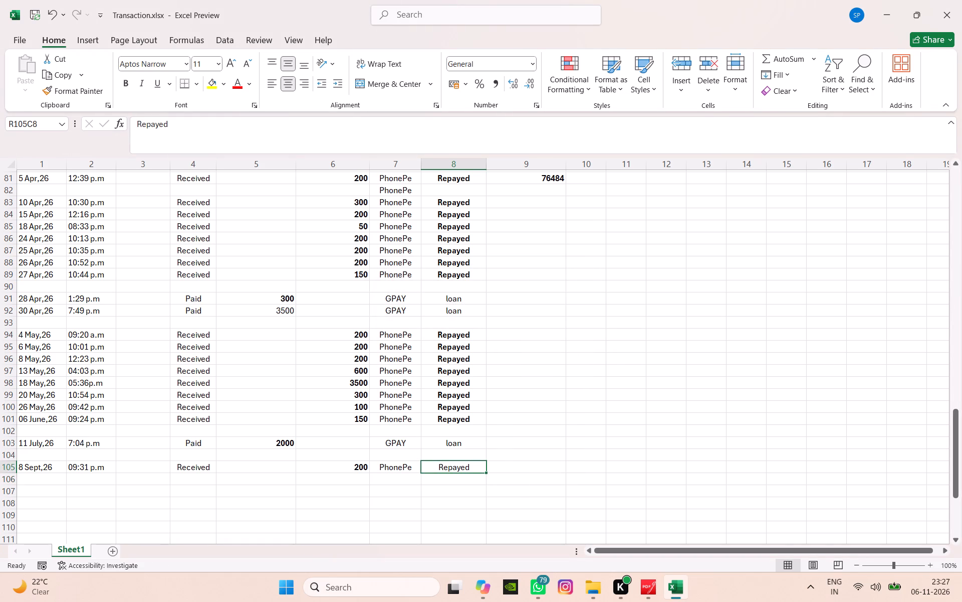
{"action": "left_click", "coordinate": [128, 82]}
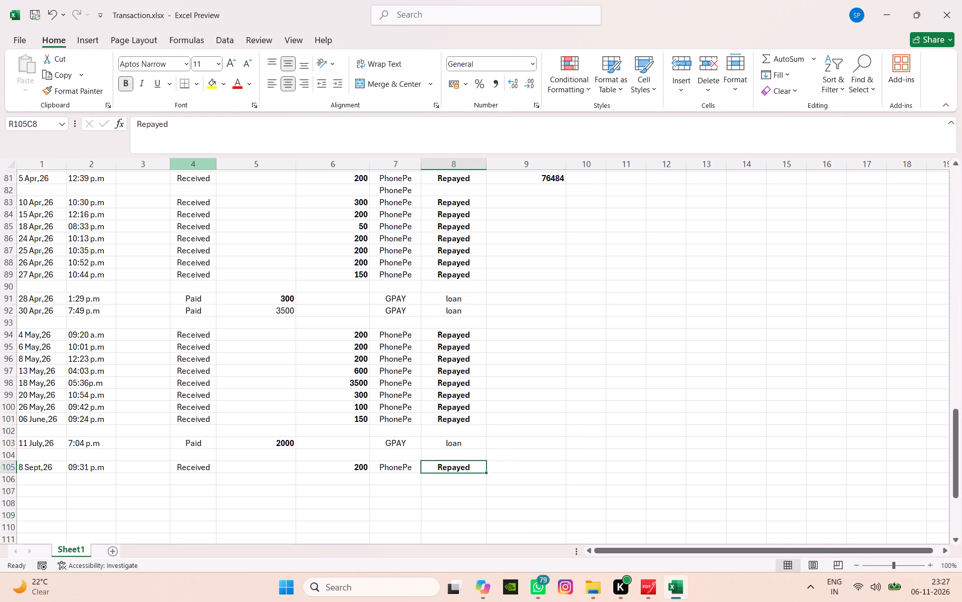
Add a row in row 106 dated 21 Sept,26 at 10:33 p.m with 1000 in column 6.
{"action": "left_click", "coordinate": [49, 483]}
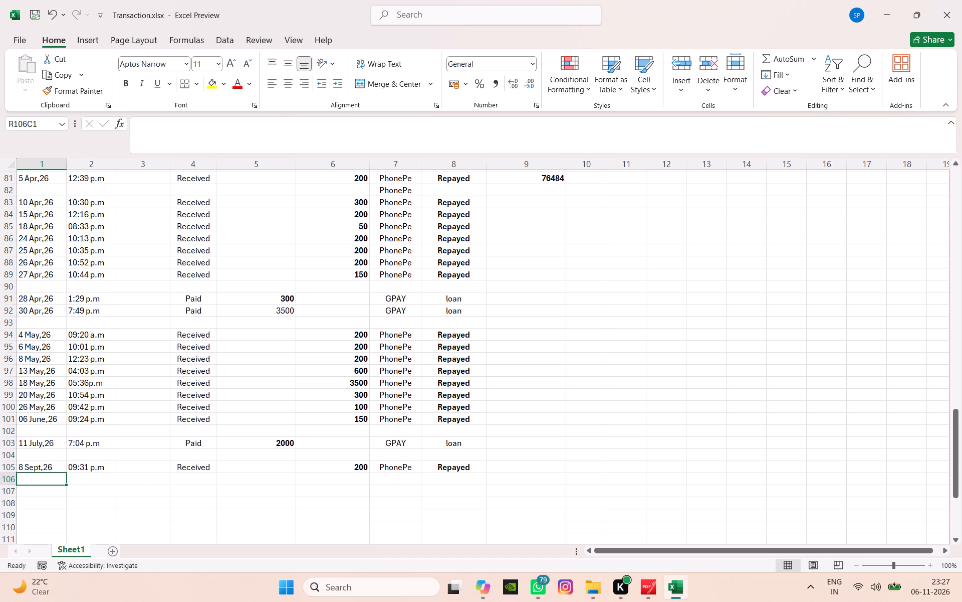
{"action": "type", "text": "21"}
{"action": "key", "text": "space"}
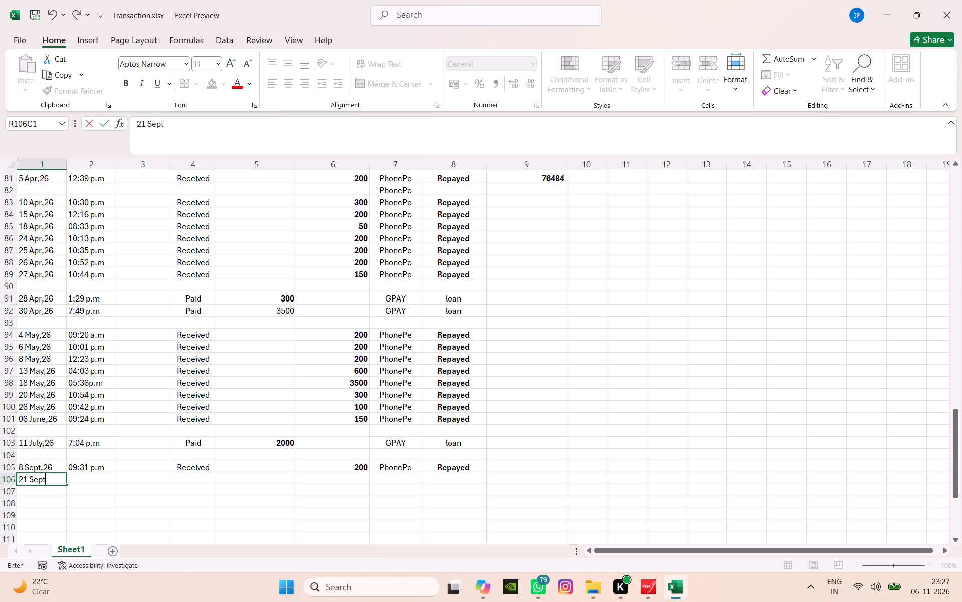
{"action": "type", "text": ",26"}
{"action": "left_click", "coordinate": [77, 479]}
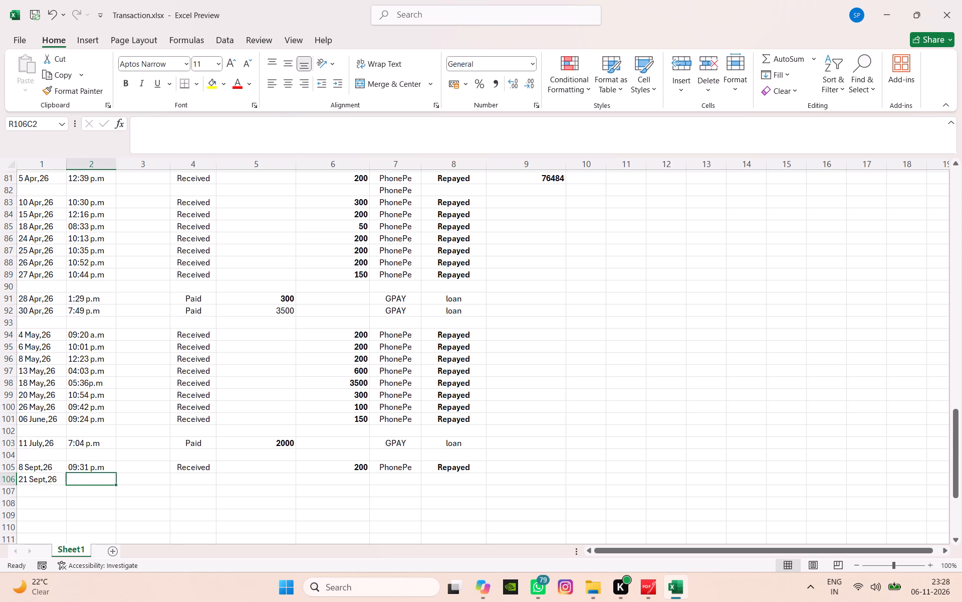
{"action": "type", "text": "10"}
{"action": "key", "text": "shift+colon"}
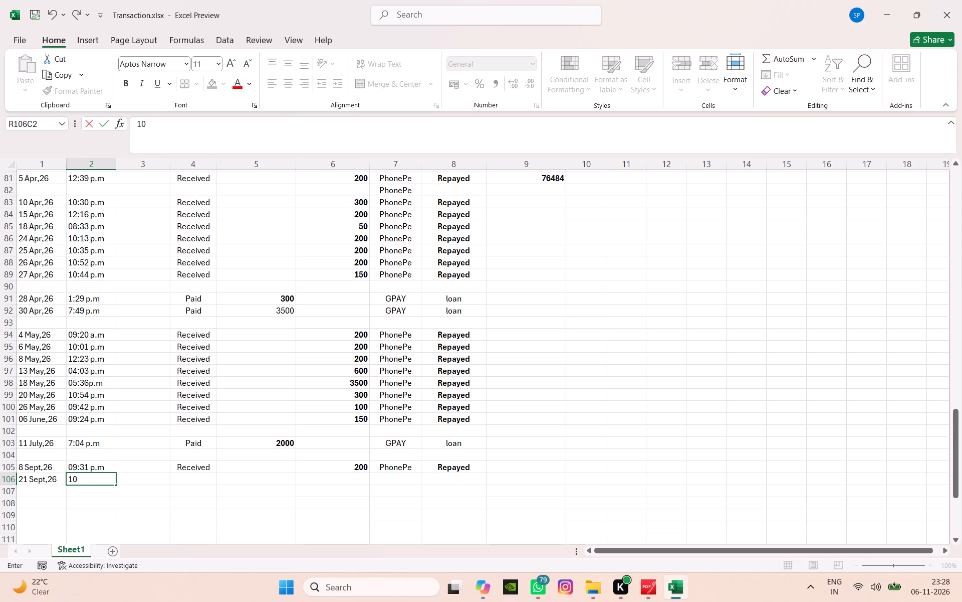
{"action": "type", "text": "33"}
{"action": "key", "text": "space"}
{"action": "type", "text": "p.m"}
{"action": "left_click", "coordinate": [208, 482]}
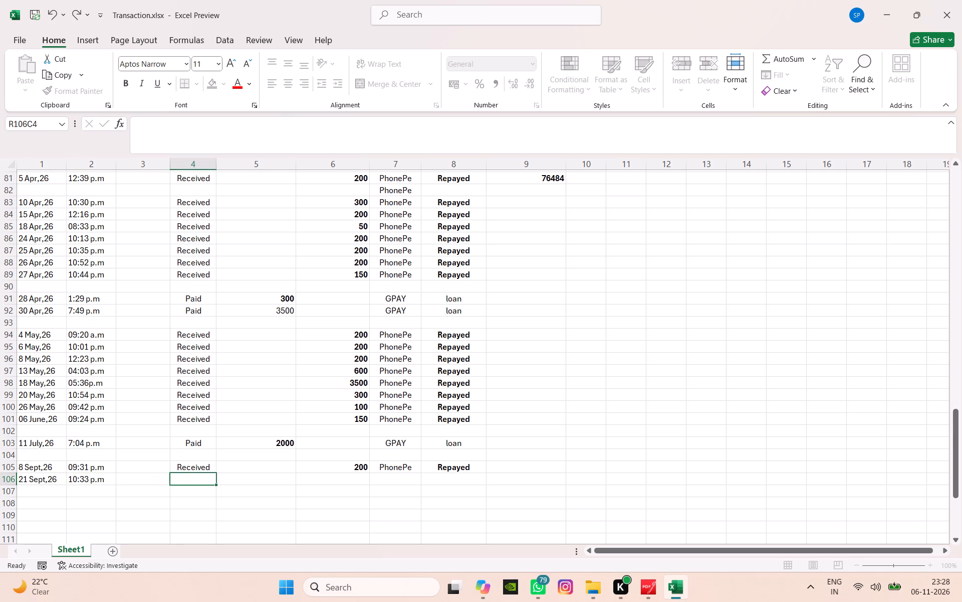
{"action": "left_click", "coordinate": [325, 483]}
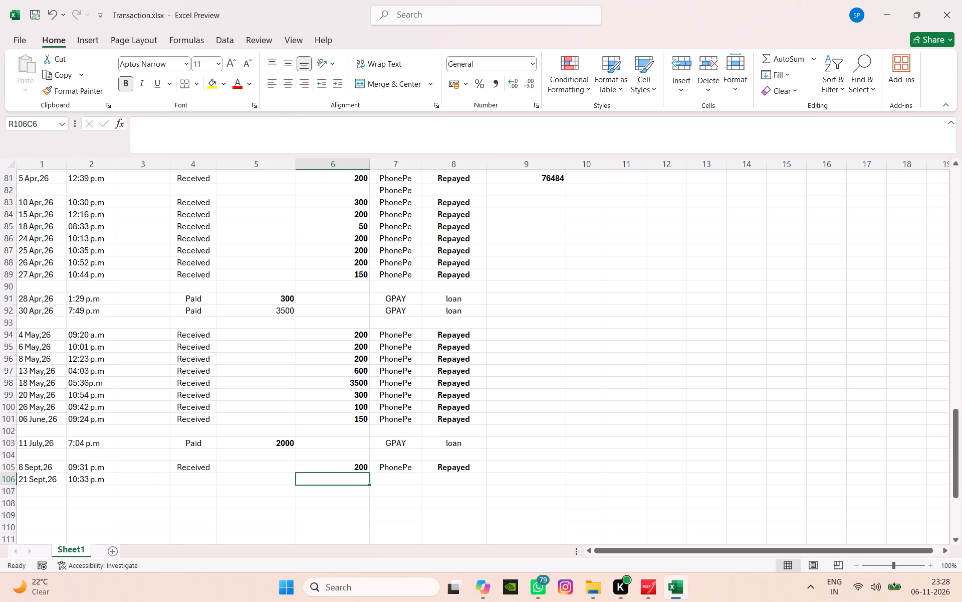
{"action": "type", "text": "1000"}
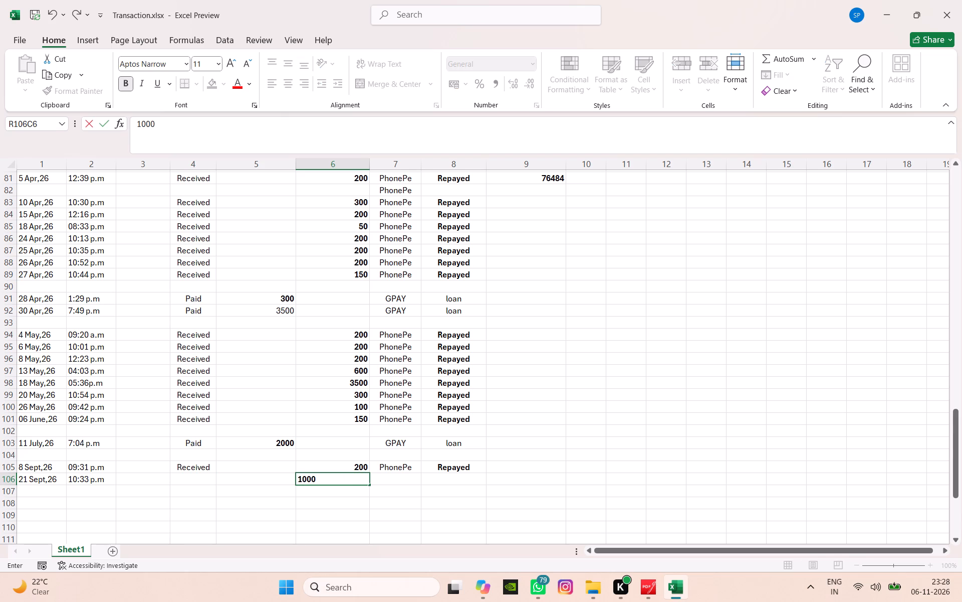
Add a row in row 107 dated 27 Sept,26 at 10:03 p.m with 500 in column 6.
{"action": "left_click", "coordinate": [41, 490]}
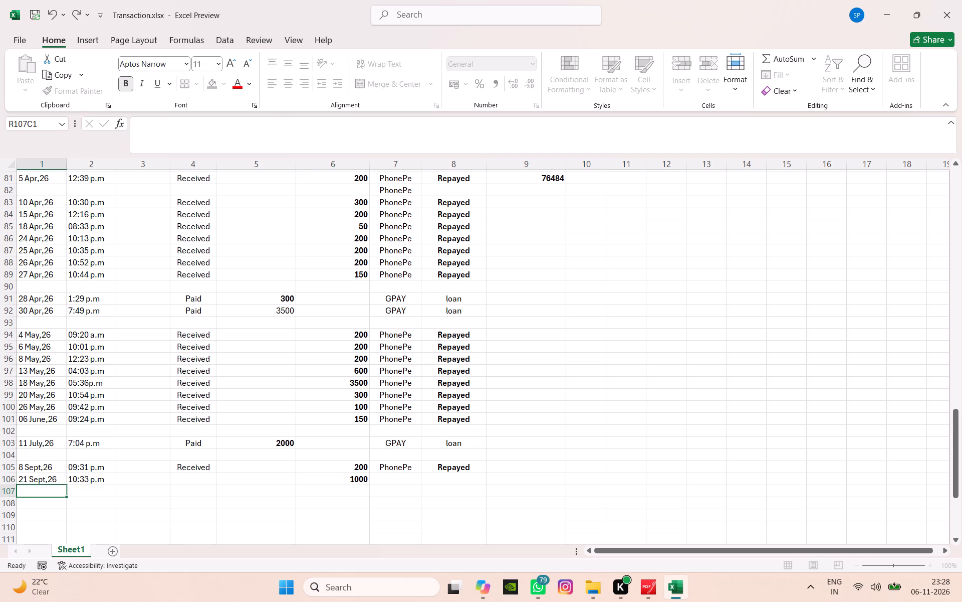
{"action": "type", "text": "27"}
{"action": "key", "text": "space"}
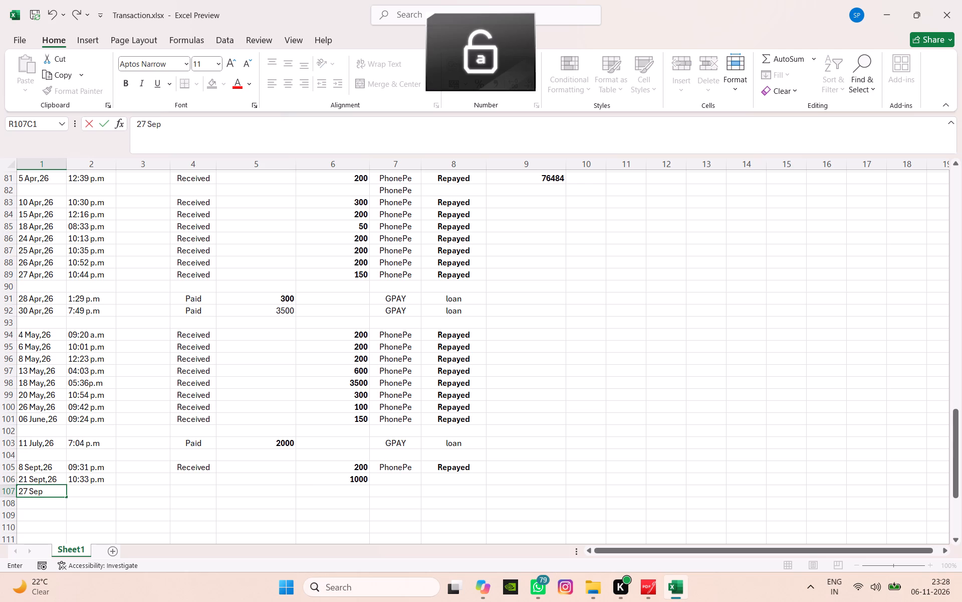
{"action": "type", "text": ",26"}
{"action": "left_click", "coordinate": [77, 493]}
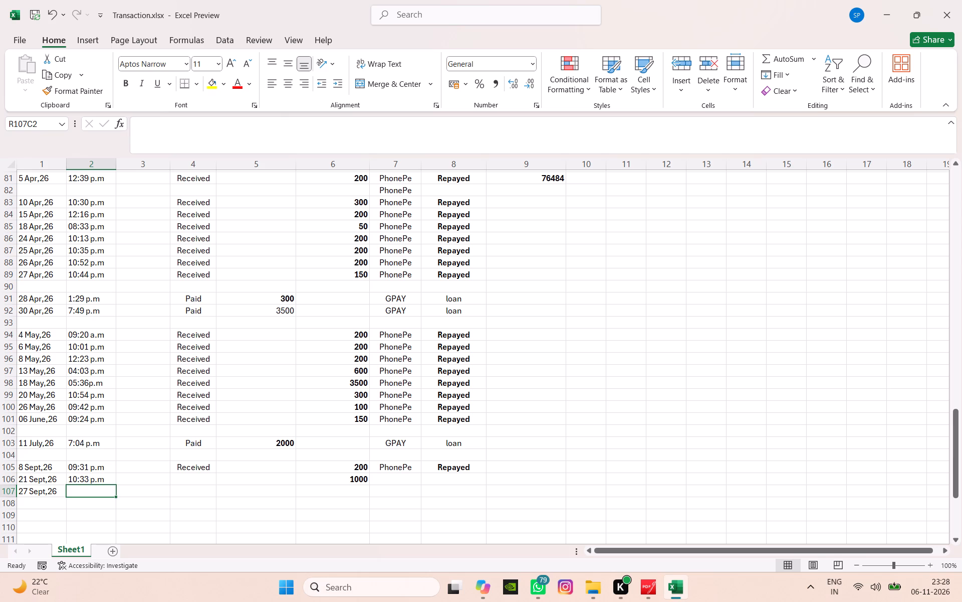
{"action": "type", "text": "10\""}
{"action": "key", "text": "BackSpace"}
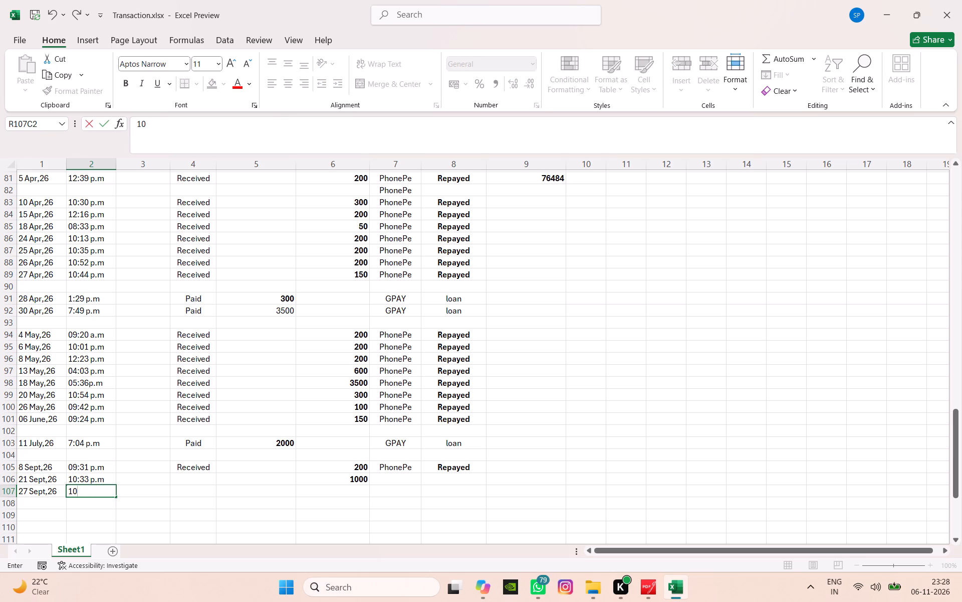
{"action": "type", "text": ":0"}
{"action": "type", "text": "3 p.m"}
{"action": "left_click", "coordinate": [307, 495]}
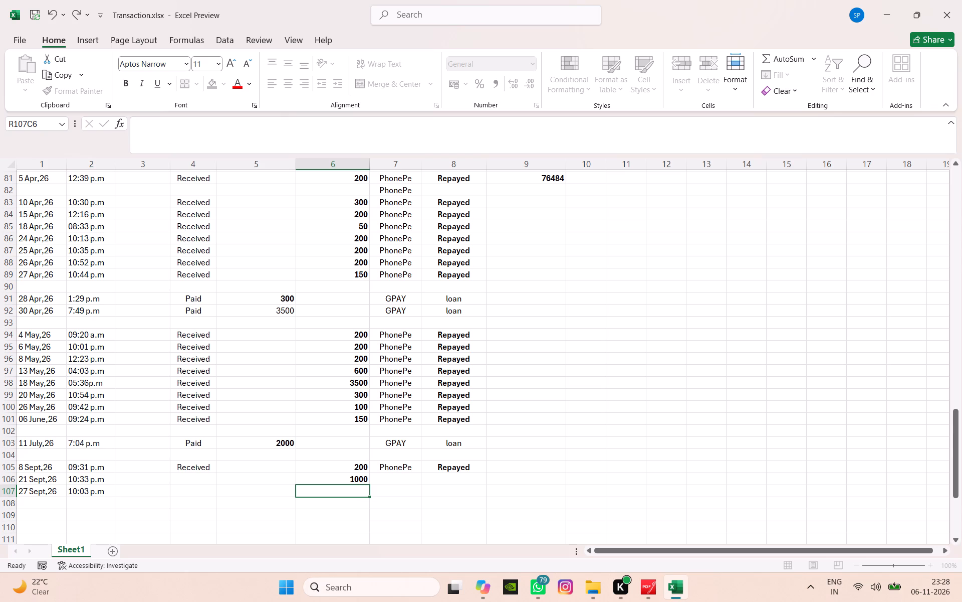
{"action": "type", "text": "500"}
Add a row in row 108 dated 08 Oct,26 at 12:03 p.m with 200 in column 6.
{"action": "left_click", "coordinate": [33, 503]}
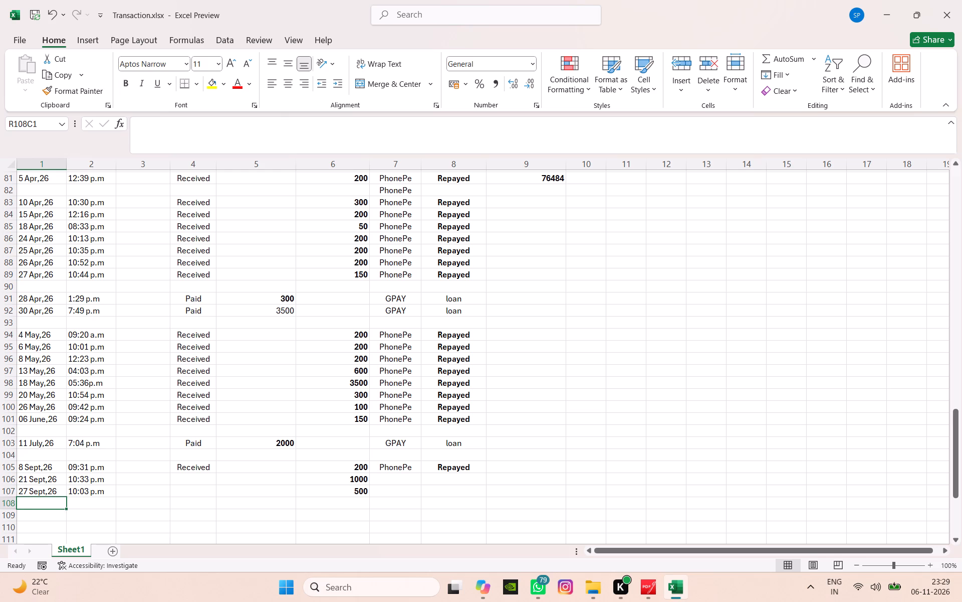
{"action": "type", "text": "08"}
{"action": "key", "text": "space"}
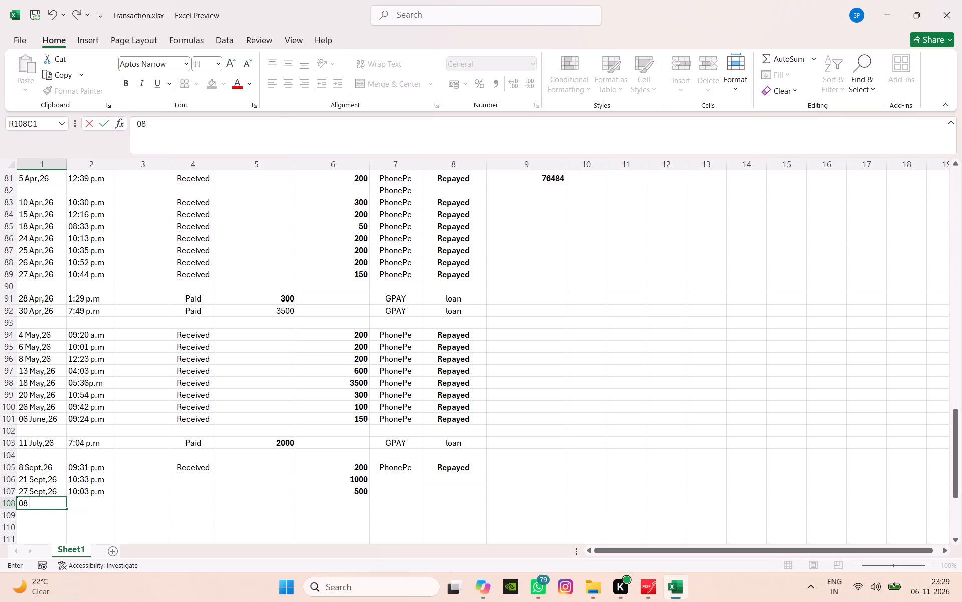
{"action": "type", "text": "ct"}
{"action": "type", "text": ",26"}
{"action": "left_click", "coordinate": [82, 506]}
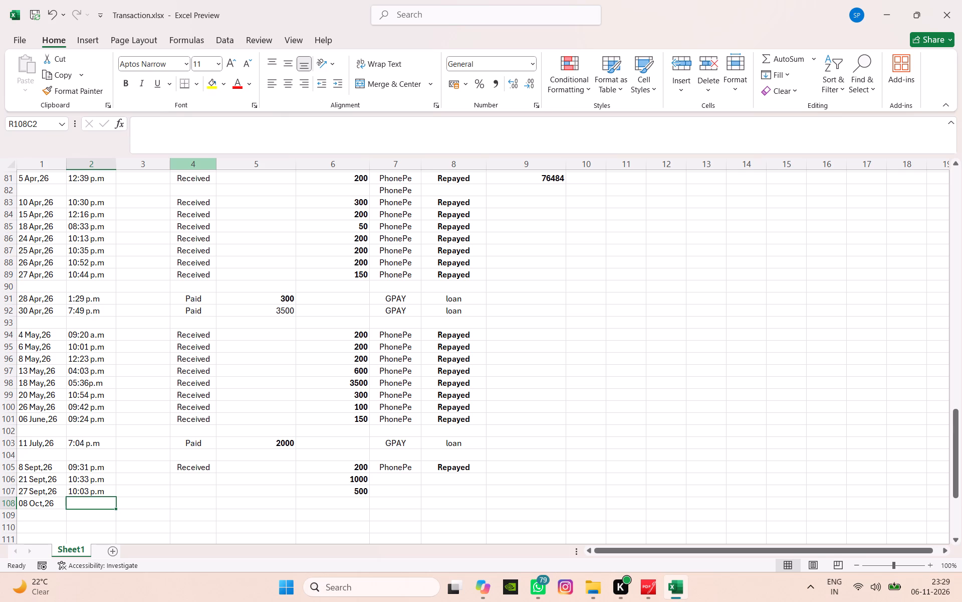
{"action": "type", "text": "12"}
{"action": "key", "text": "shift+colon"}
{"action": "key", "text": "0"}
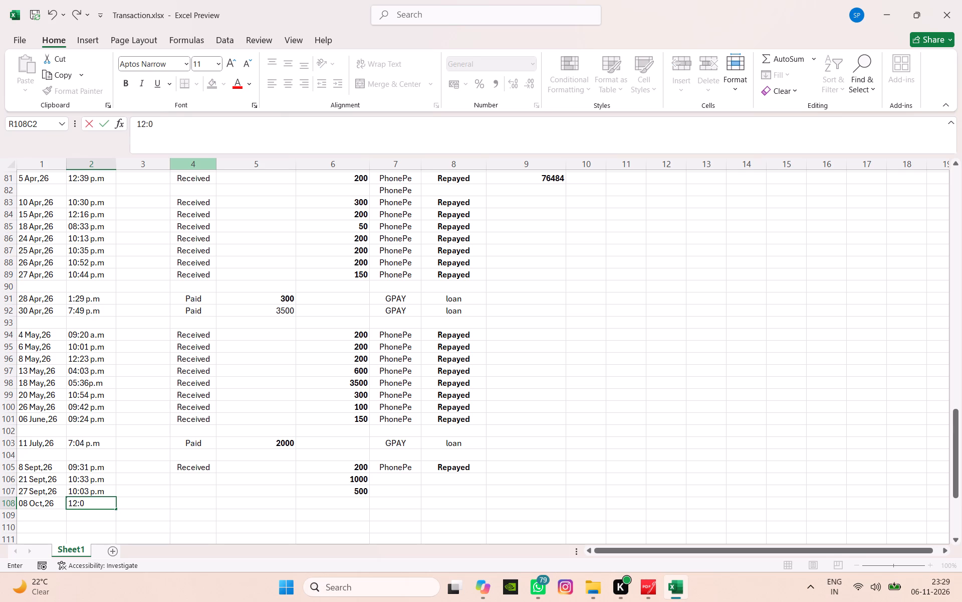
{"action": "key", "text": "3"}
{"action": "key", "text": "space"}
{"action": "type", "text": "p.m"}
{"action": "left_click", "coordinate": [334, 503]}
{"action": "type", "text": "200"}
Add a row in row 109 dated 12 Oct,26 at 11:31 a.m with 500 in column 6.
{"action": "left_click", "coordinate": [32, 512]}
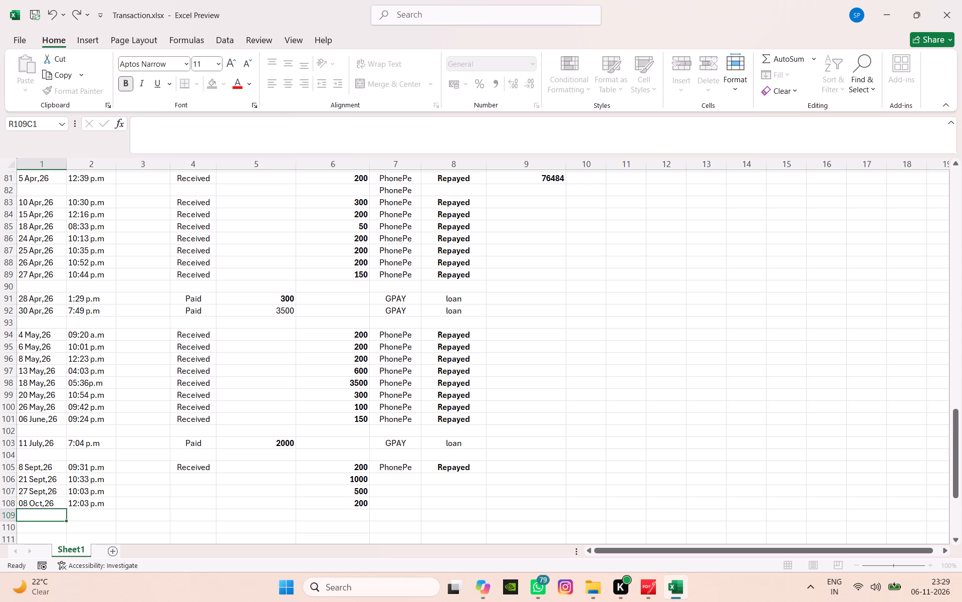
{"action": "type", "text": "12"}
{"action": "key", "text": "space"}
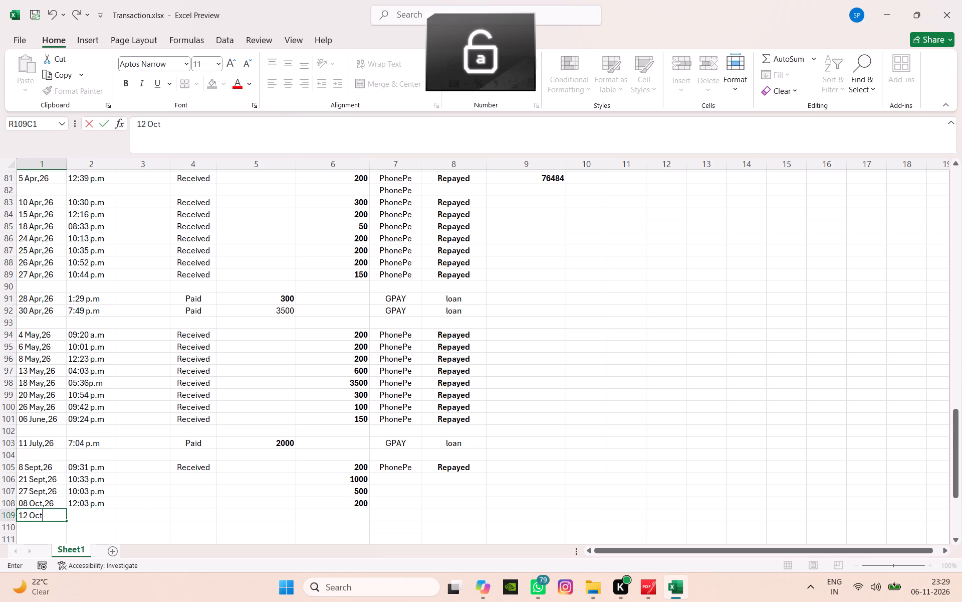
{"action": "type", "text": ",26"}
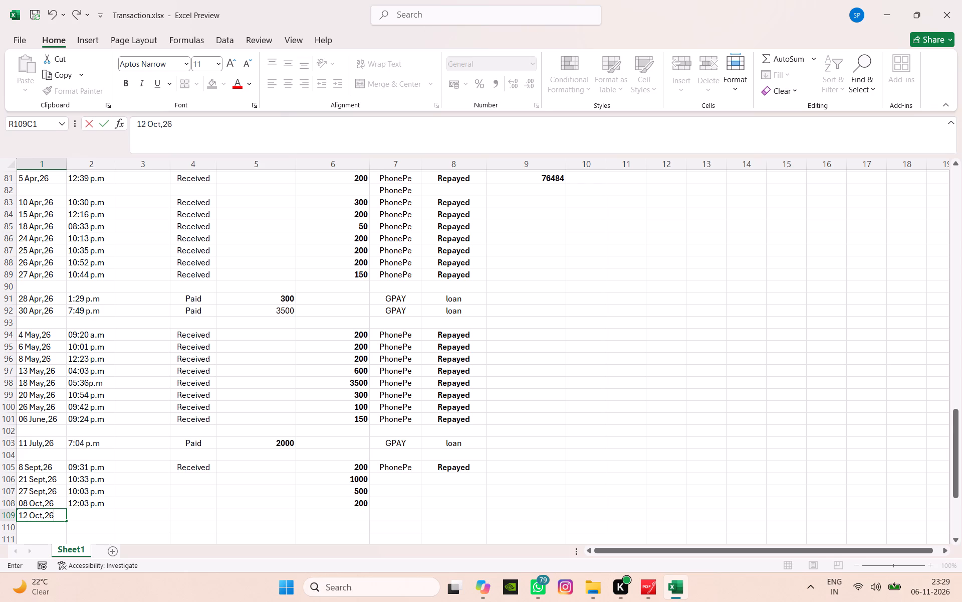
{"action": "left_click", "coordinate": [86, 519]}
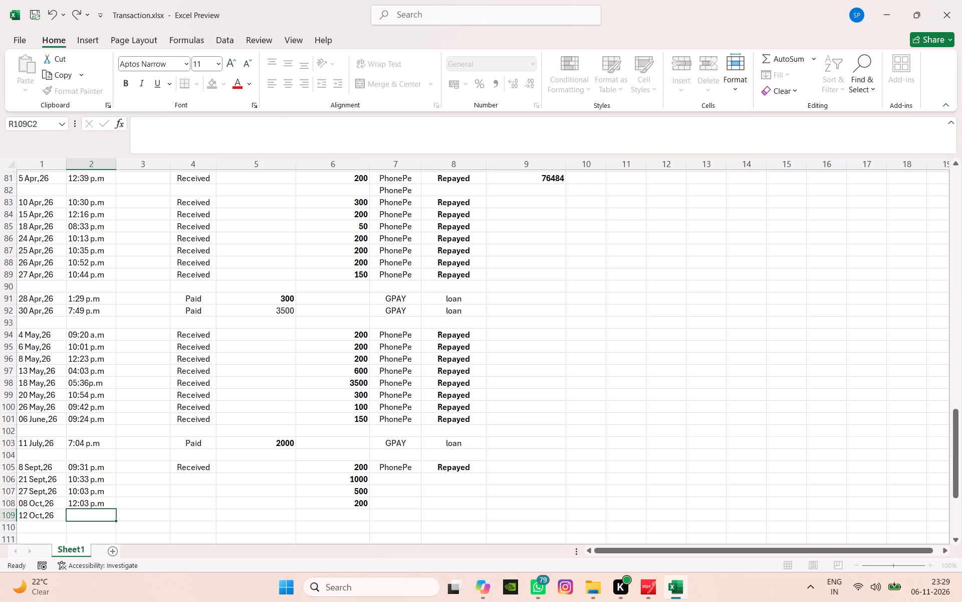
{"action": "type", "text": "11"}
{"action": "key", "text": "shift+colon"}
{"action": "type", "text": "31"}
{"action": "key", "text": "space"}
{"action": "type", "text": "a.m"}
{"action": "left_click", "coordinate": [358, 514]}
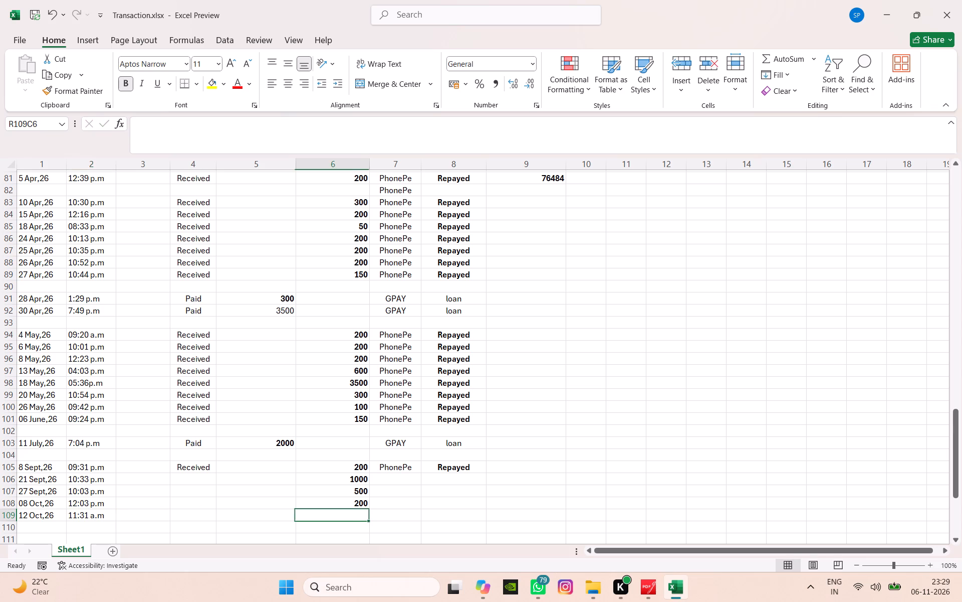
{"action": "type", "text": "500"}
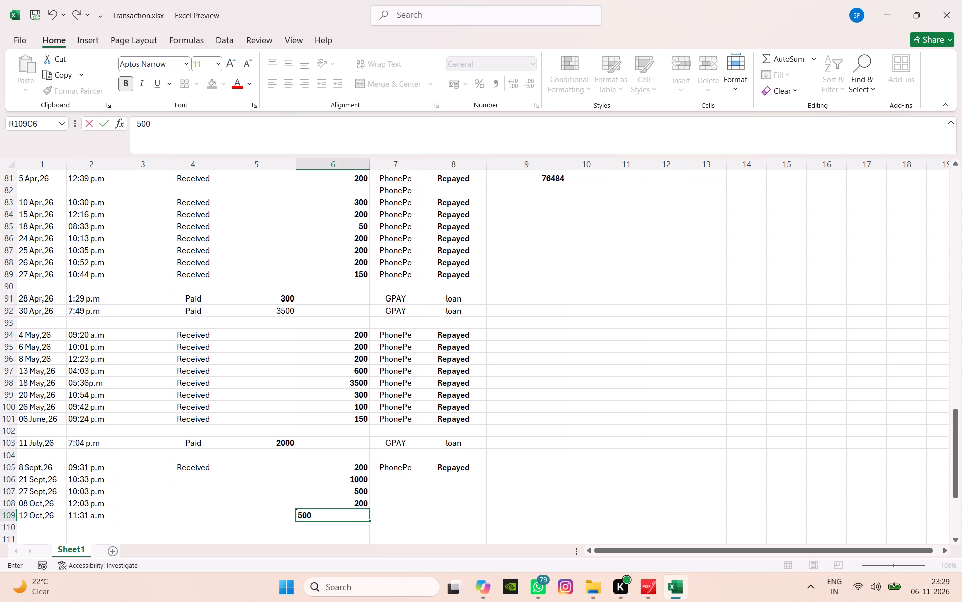
Start a row in row 110 with the date 19 Oct,26.
{"action": "left_click", "coordinate": [35, 528]}
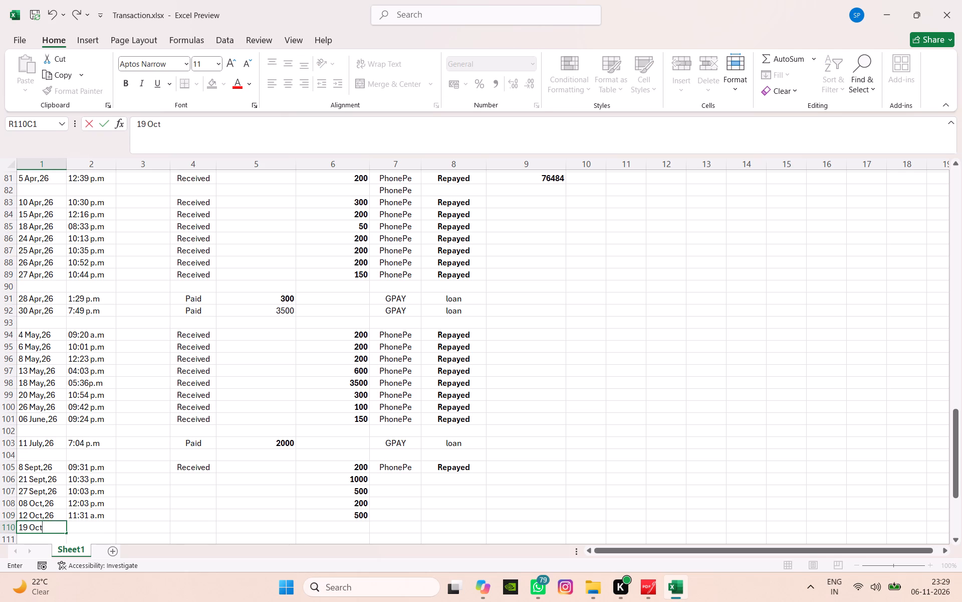
{"action": "type", "text": ",26"}
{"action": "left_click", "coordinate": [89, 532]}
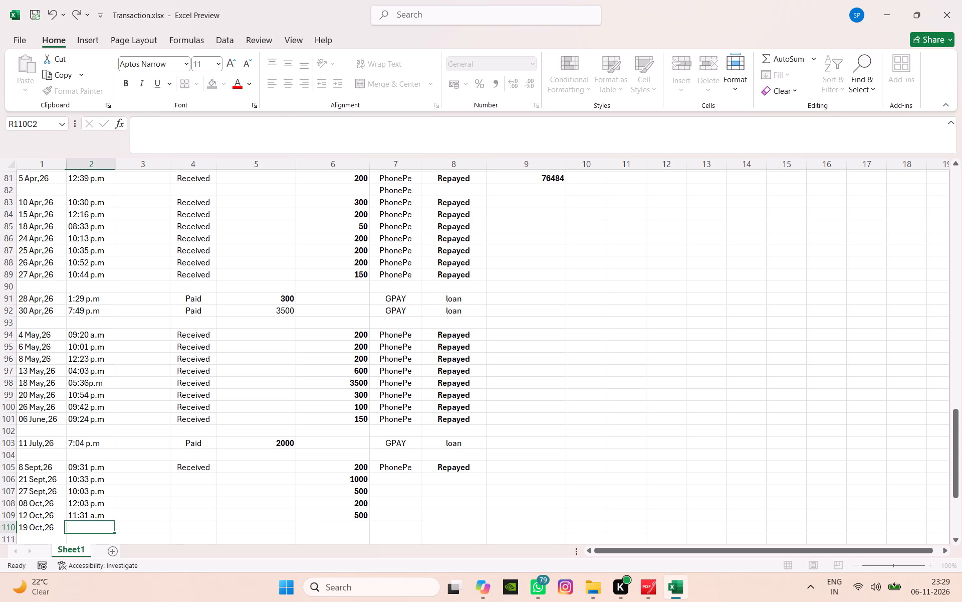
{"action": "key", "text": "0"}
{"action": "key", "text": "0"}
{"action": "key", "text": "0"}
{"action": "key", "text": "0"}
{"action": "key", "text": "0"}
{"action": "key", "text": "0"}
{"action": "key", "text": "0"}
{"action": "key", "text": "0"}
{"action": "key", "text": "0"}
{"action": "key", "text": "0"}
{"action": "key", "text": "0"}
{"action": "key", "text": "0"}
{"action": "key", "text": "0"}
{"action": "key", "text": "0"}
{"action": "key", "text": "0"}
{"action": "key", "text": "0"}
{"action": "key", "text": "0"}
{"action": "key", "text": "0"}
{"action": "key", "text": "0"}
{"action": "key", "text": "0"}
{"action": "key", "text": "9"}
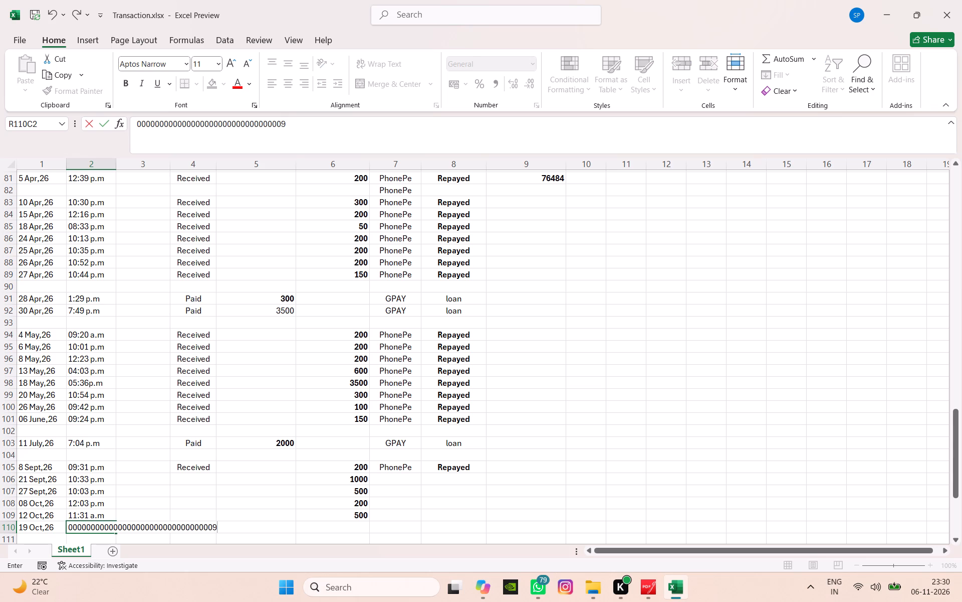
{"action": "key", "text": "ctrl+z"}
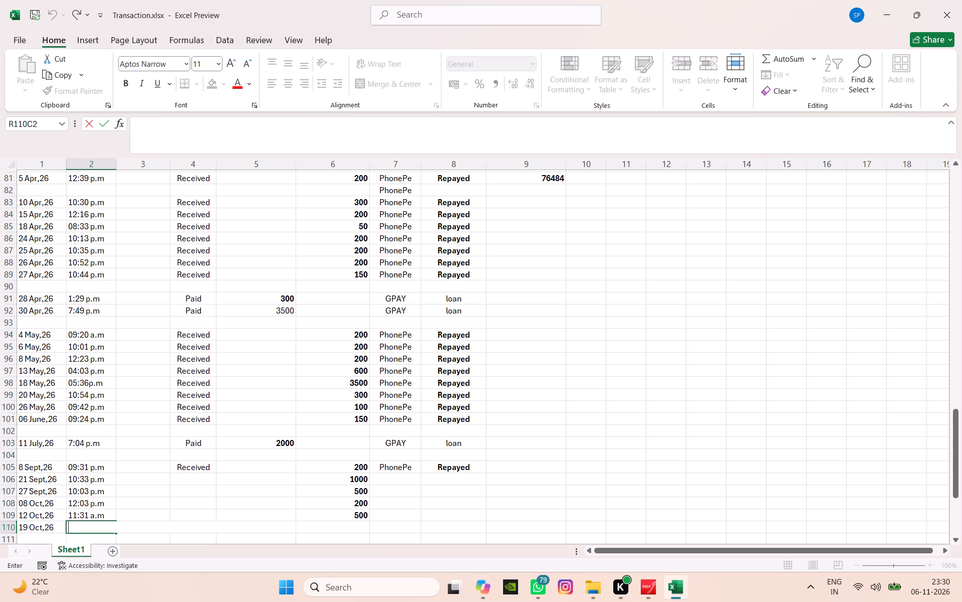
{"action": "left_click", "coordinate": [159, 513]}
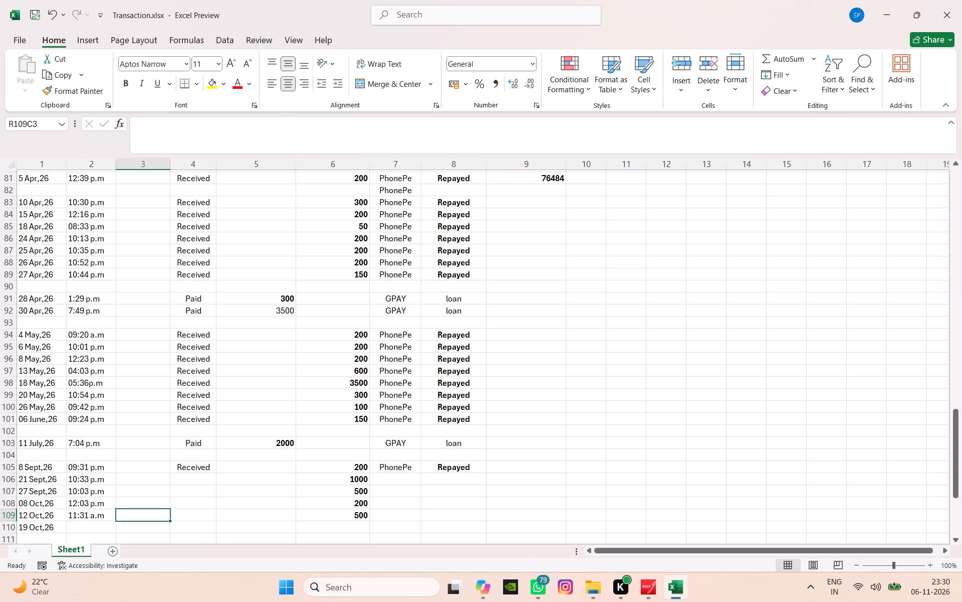
Complete the 19 Oct,26 row's time as 09:32 p.m and enter 200 in column 6.
{"action": "left_click", "coordinate": [77, 531]}
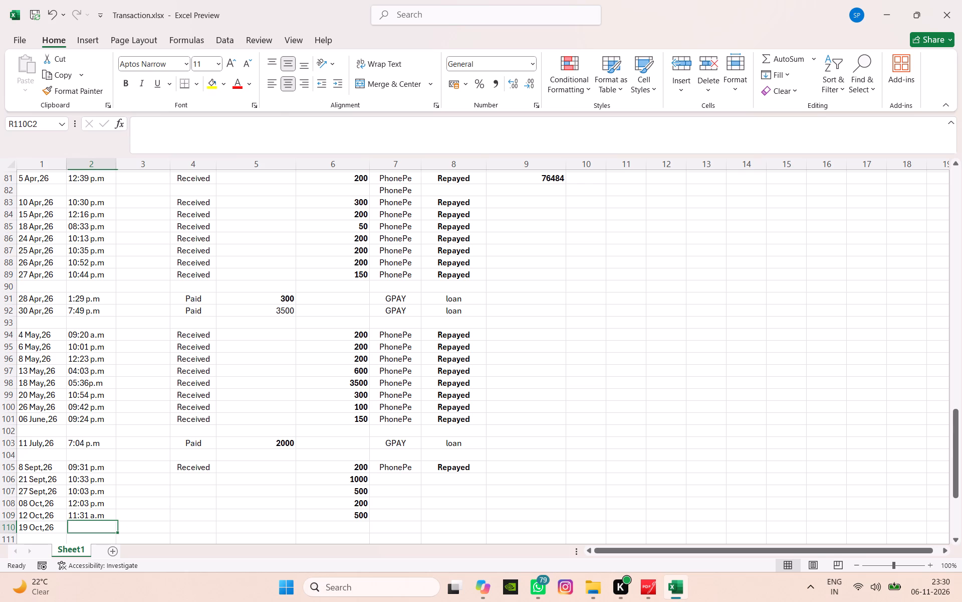
{"action": "type", "text": "09"}
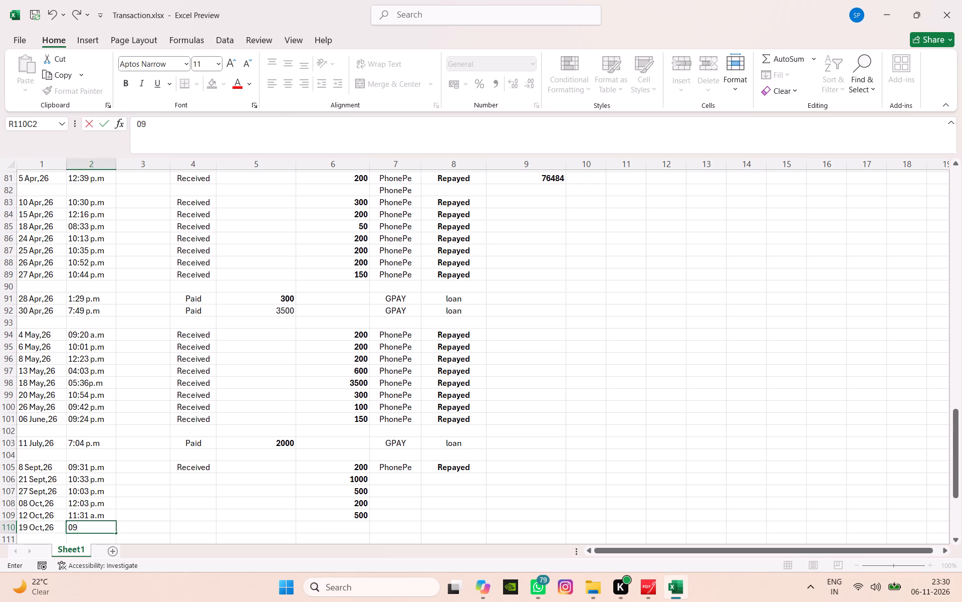
{"action": "key", "text": "shift+colon"}
{"action": "type", "text": "32"}
{"action": "key", "text": "space"}
{"action": "type", "text": "p.m"}
{"action": "left_click", "coordinate": [312, 529]}
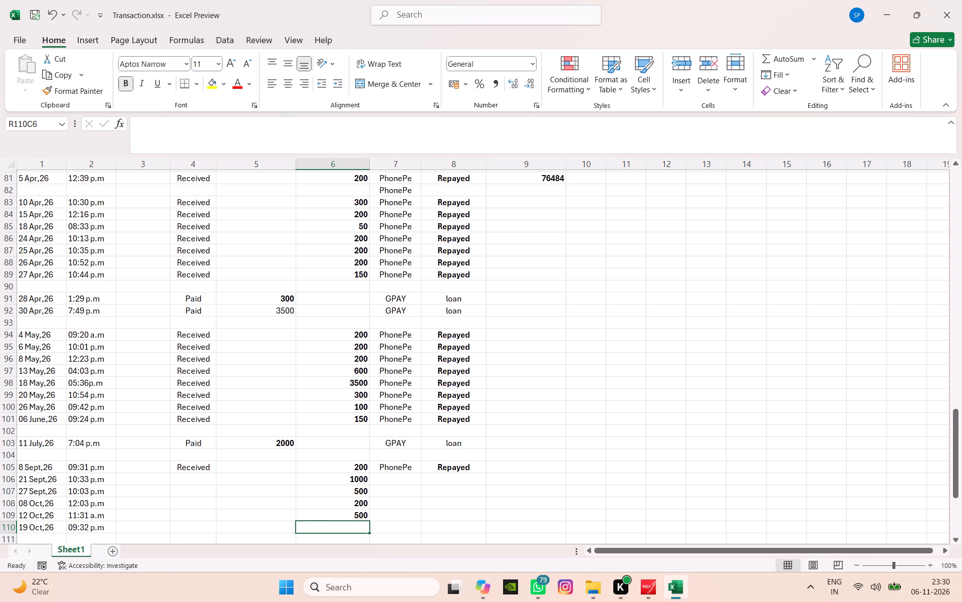
{"action": "type", "text": "200"}
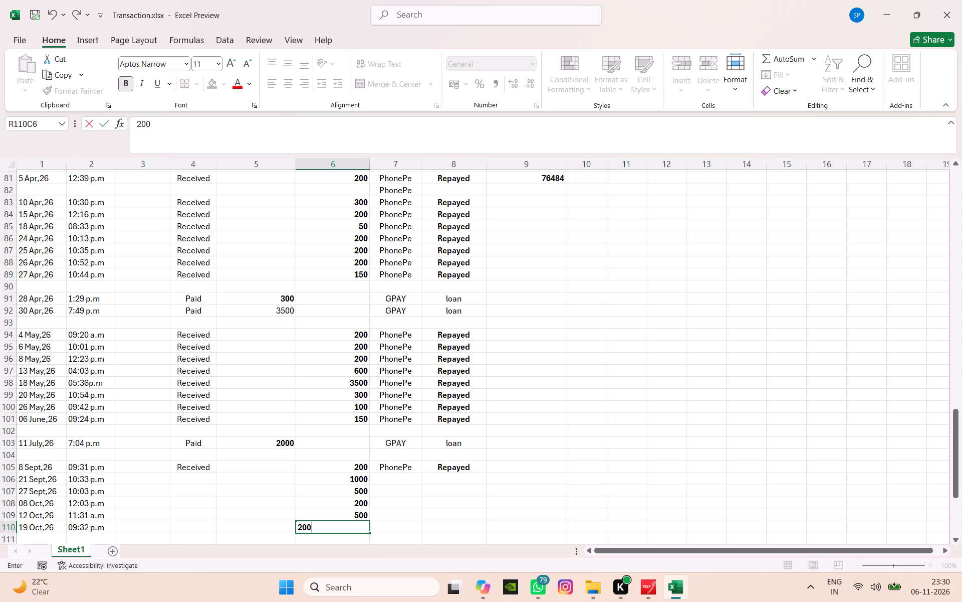
Fill the type Received, payment mode PhonePe and bold Repayed description from row 105 down through row 110.
{"action": "left_click", "coordinate": [199, 470]}
{"action": "left_click_drag", "start_coordinate": [215, 474], "coordinate": [218, 532]}
{"action": "left_click", "coordinate": [401, 469]}
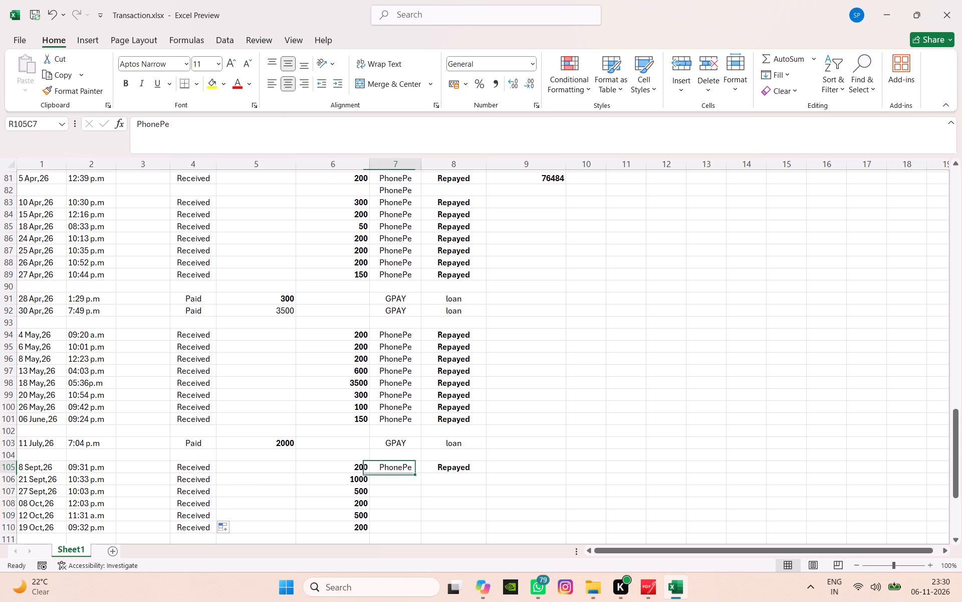
{"action": "left_click_drag", "start_coordinate": [419, 473], "coordinate": [424, 531]}
{"action": "left_click", "coordinate": [456, 470]}
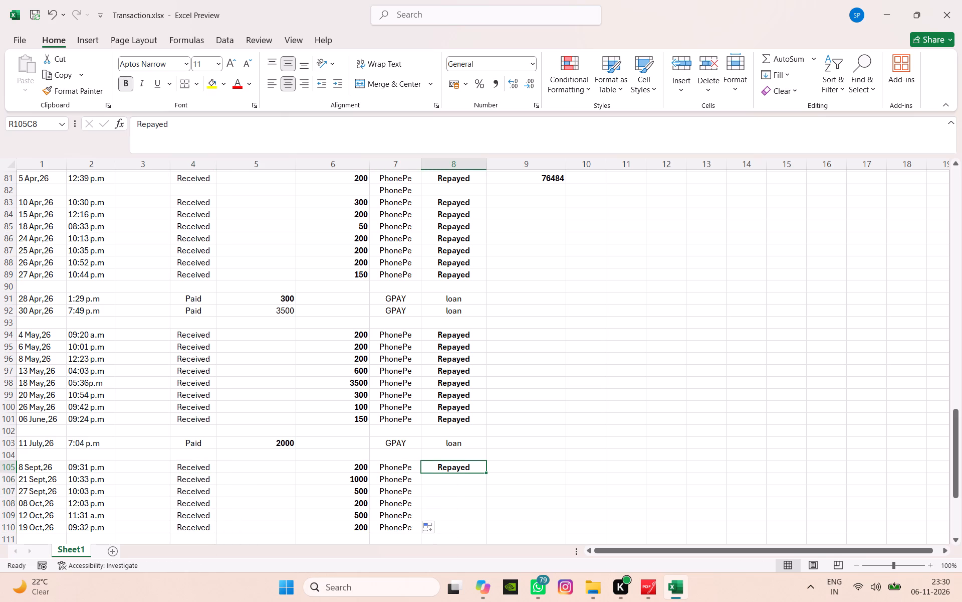
{"action": "left_click_drag", "start_coordinate": [486, 473], "coordinate": [484, 530]}
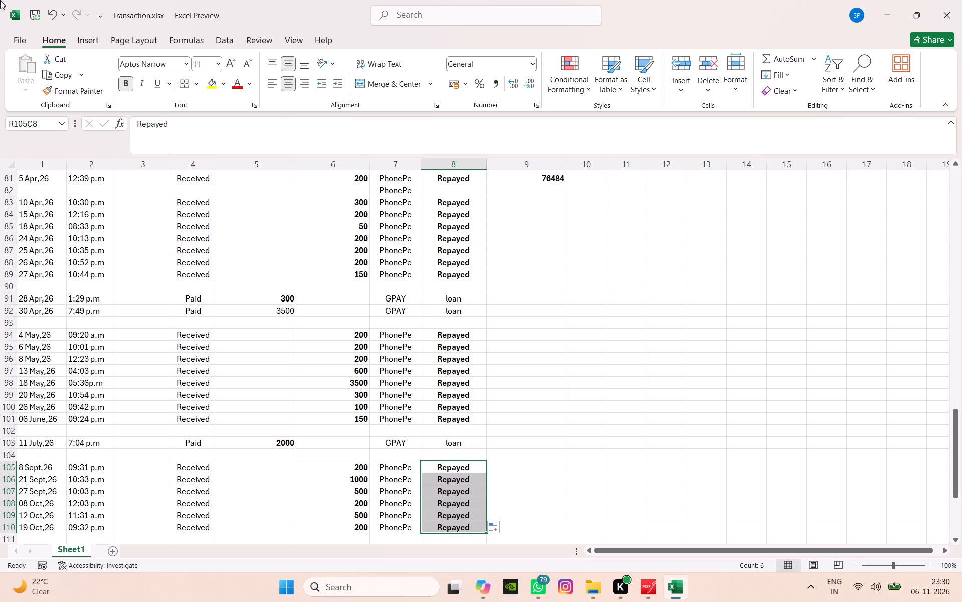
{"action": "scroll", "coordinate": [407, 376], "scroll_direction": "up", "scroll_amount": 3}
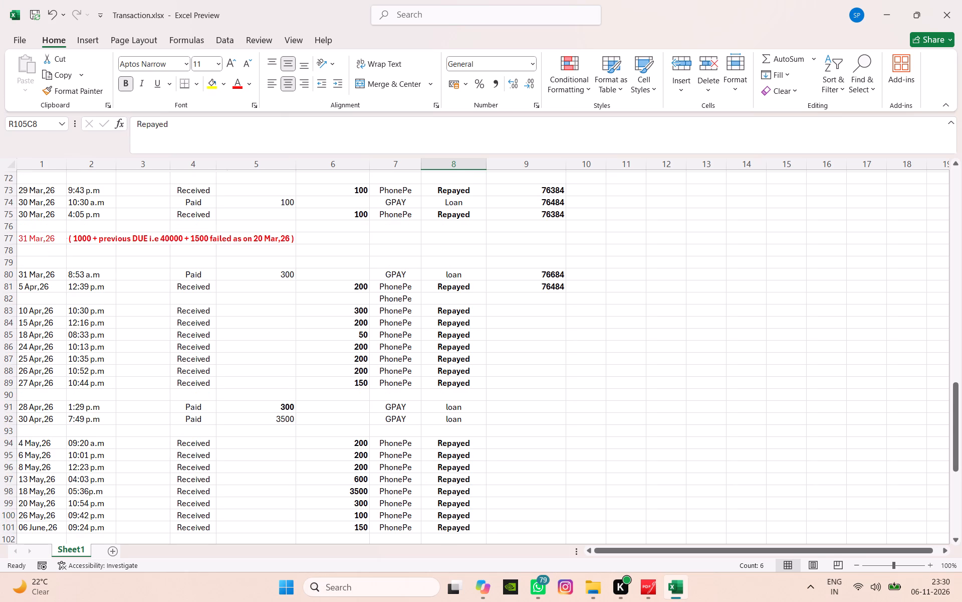
Clear the stray PhonePe entry from column 7 of the otherwise blank row 82.
{"action": "scroll", "coordinate": [459, 316], "scroll_direction": "down", "scroll_amount": 2}
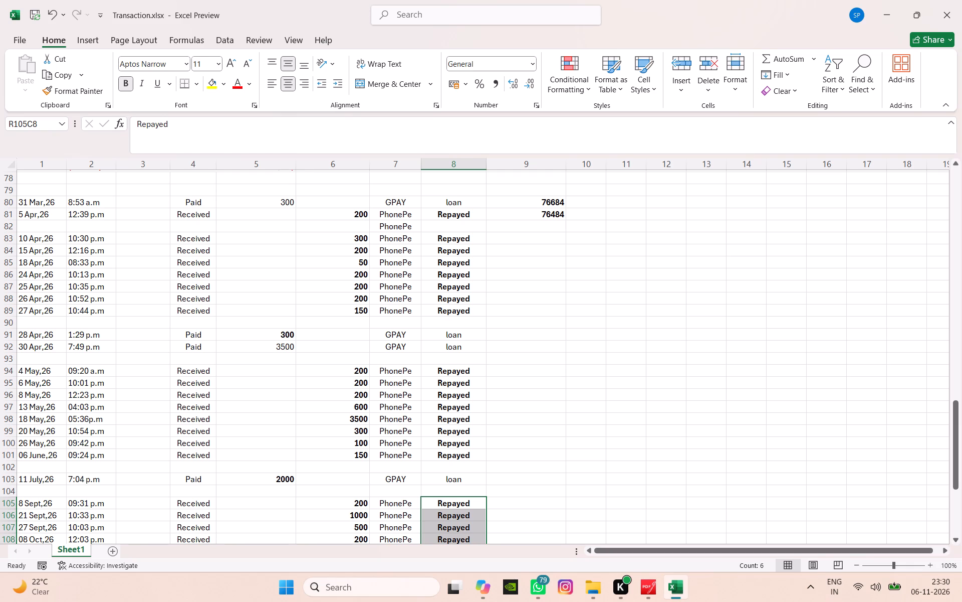
{"action": "left_click", "coordinate": [443, 226]}
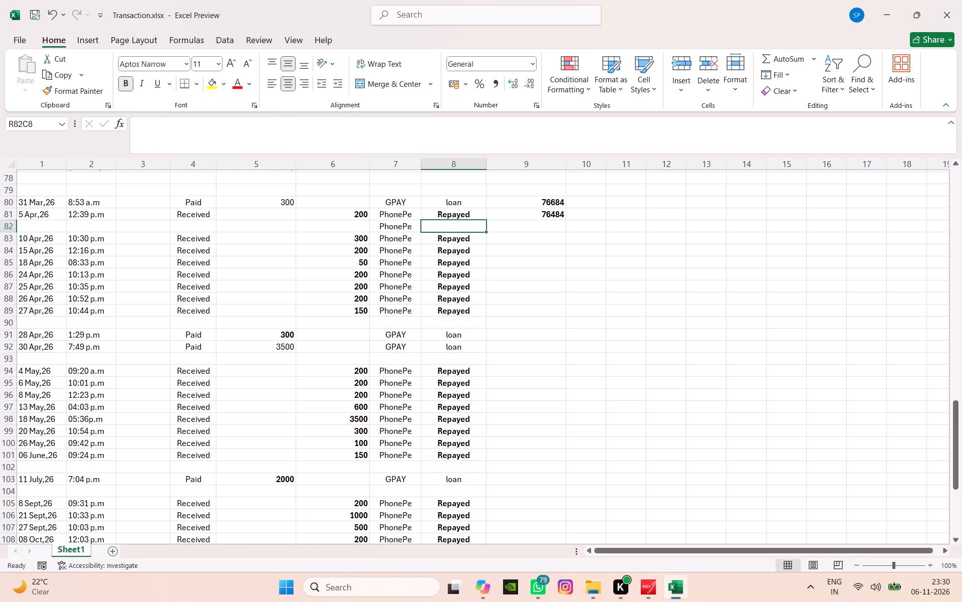
{"action": "left_click", "coordinate": [400, 230]}
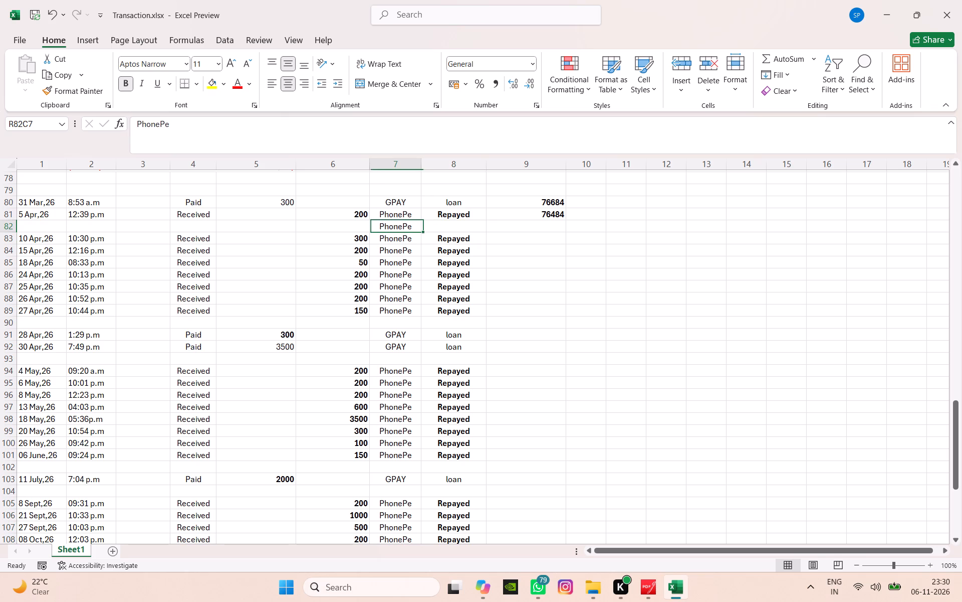
{"action": "key", "text": "Delete"}
Enter the running balances 76184, 75984 and 75934 in column 9 for rows 83 to 85.
{"action": "left_click", "coordinate": [511, 239]}
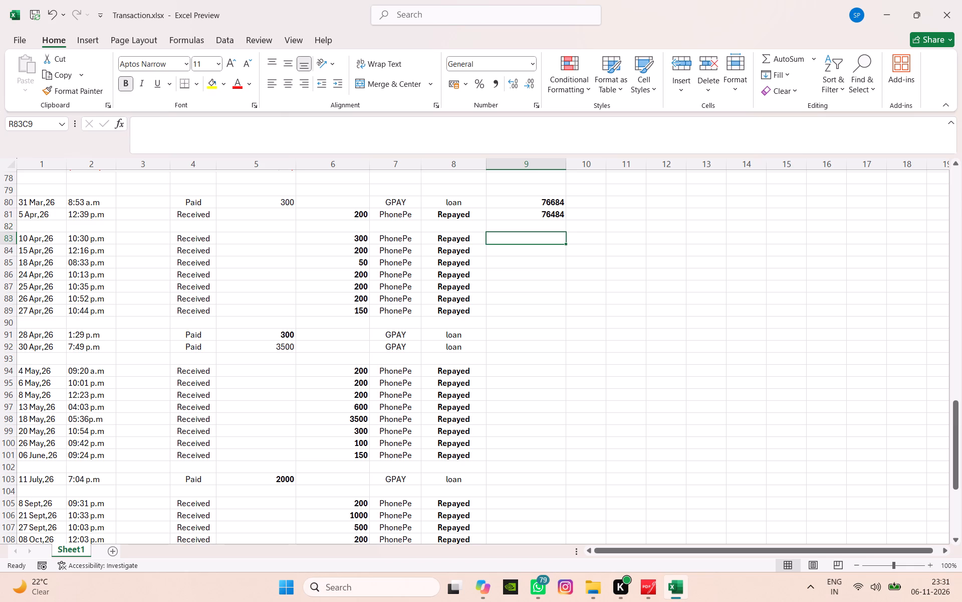
{"action": "scroll", "coordinate": [511, 239], "scroll_direction": "down", "scroll_amount": 1}
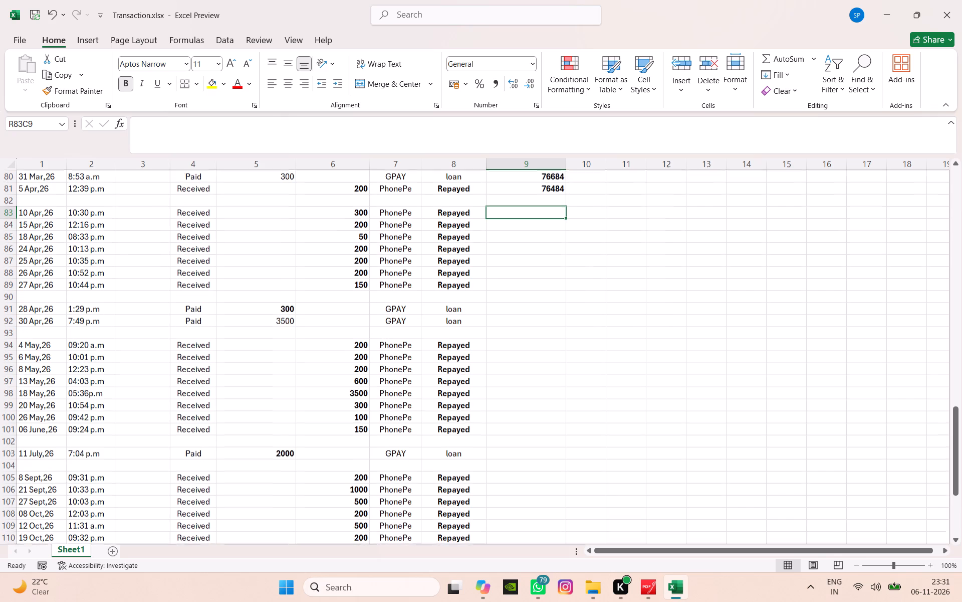
{"action": "scroll", "coordinate": [512, 217], "scroll_direction": "up", "scroll_amount": 1}
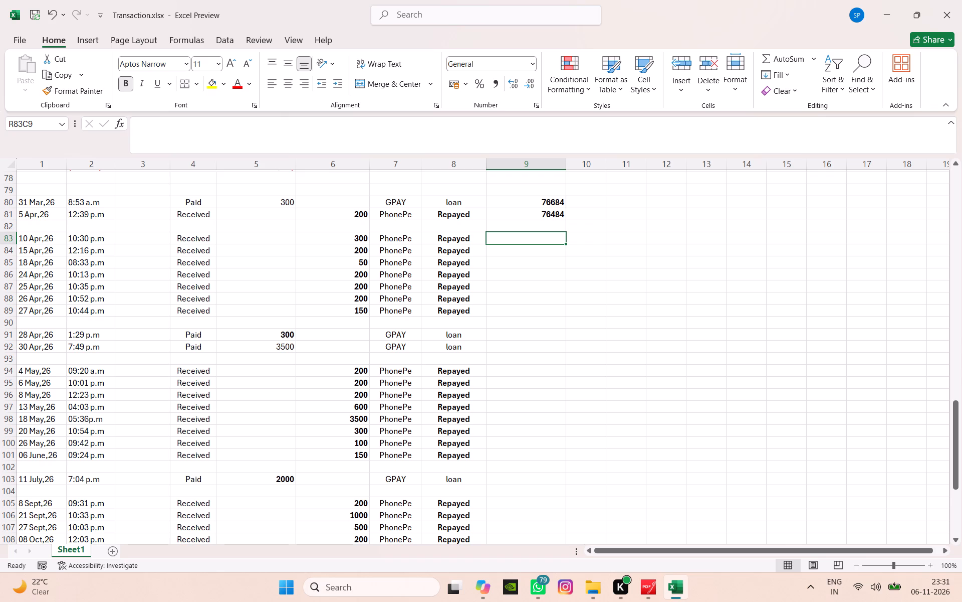
{"action": "key", "text": "7"}
{"action": "key", "text": "6"}
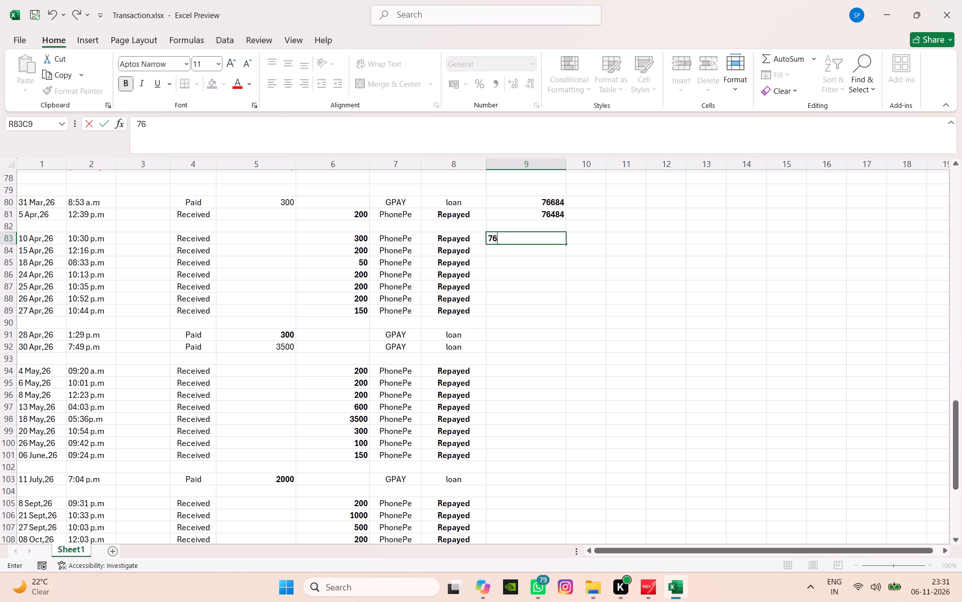
{"action": "type", "text": "184"}
{"action": "left_click", "coordinate": [519, 251]}
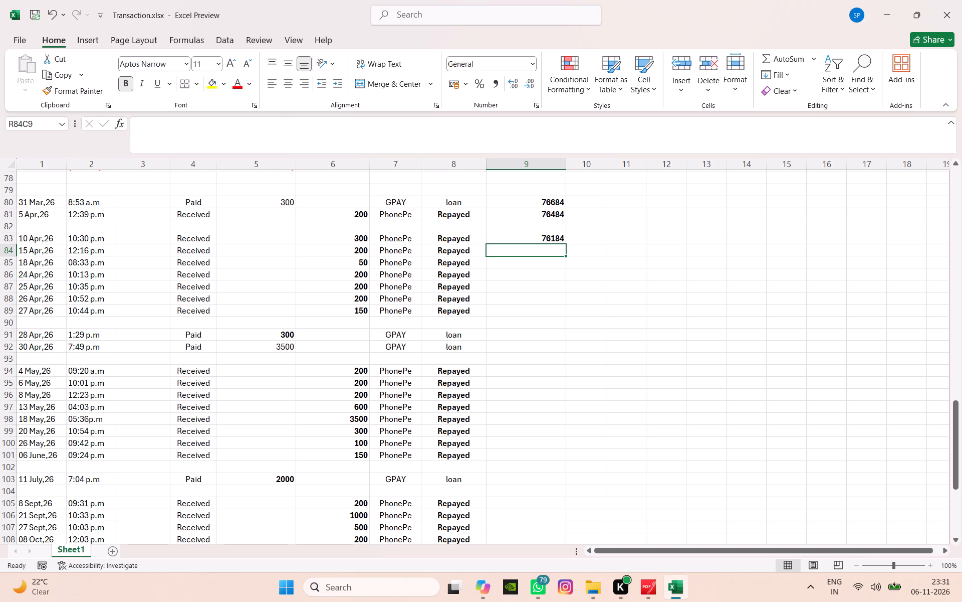
{"action": "type", "text": "75"}
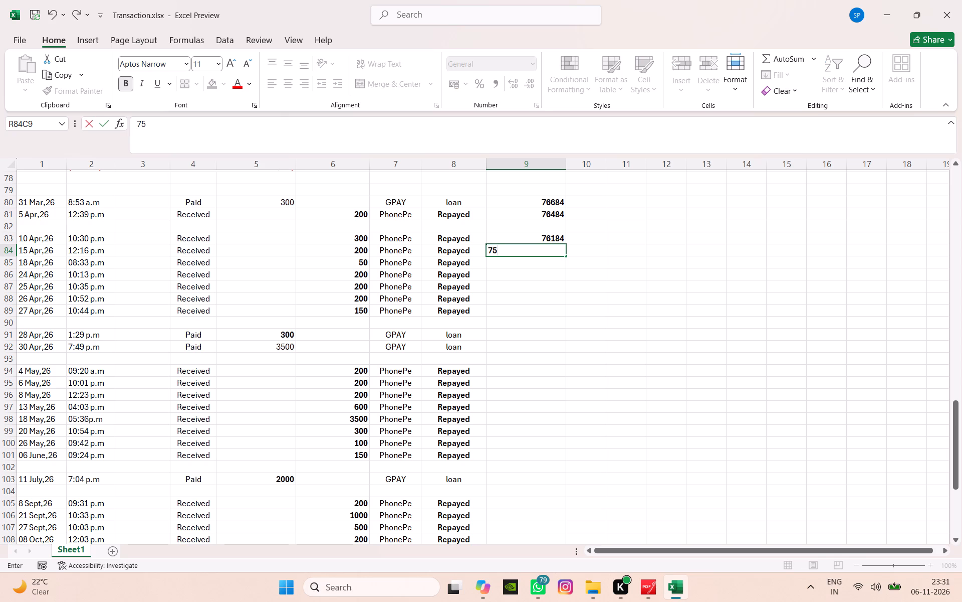
{"action": "type", "text": "984"}
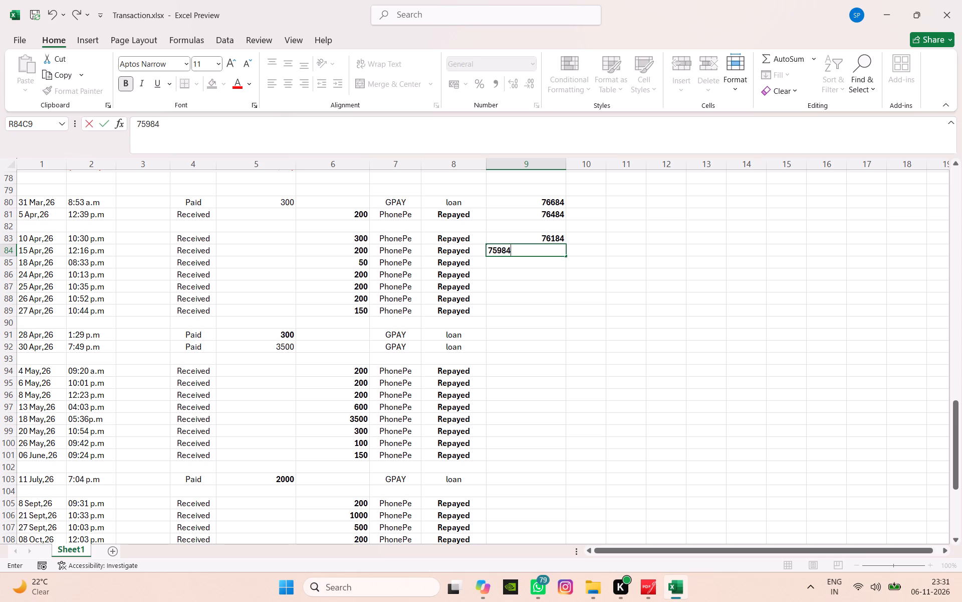
{"action": "left_click", "coordinate": [512, 263]}
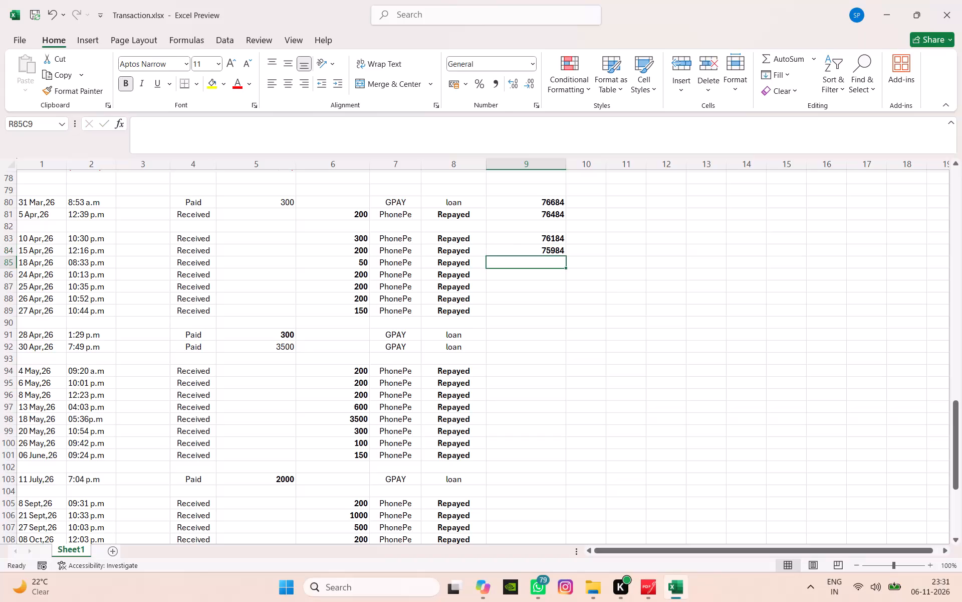
{"action": "type", "text": "75"}
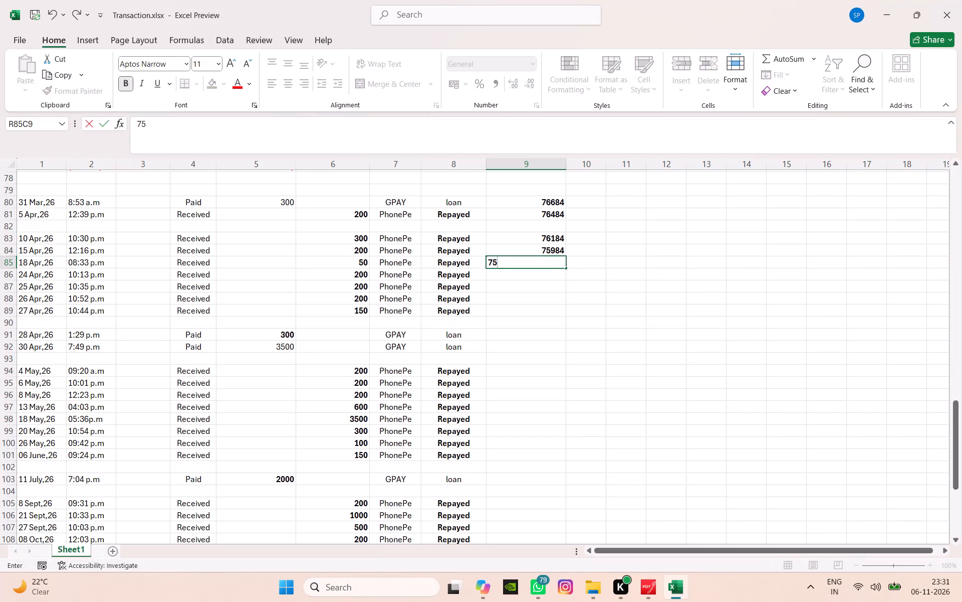
{"action": "type", "text": "934"}
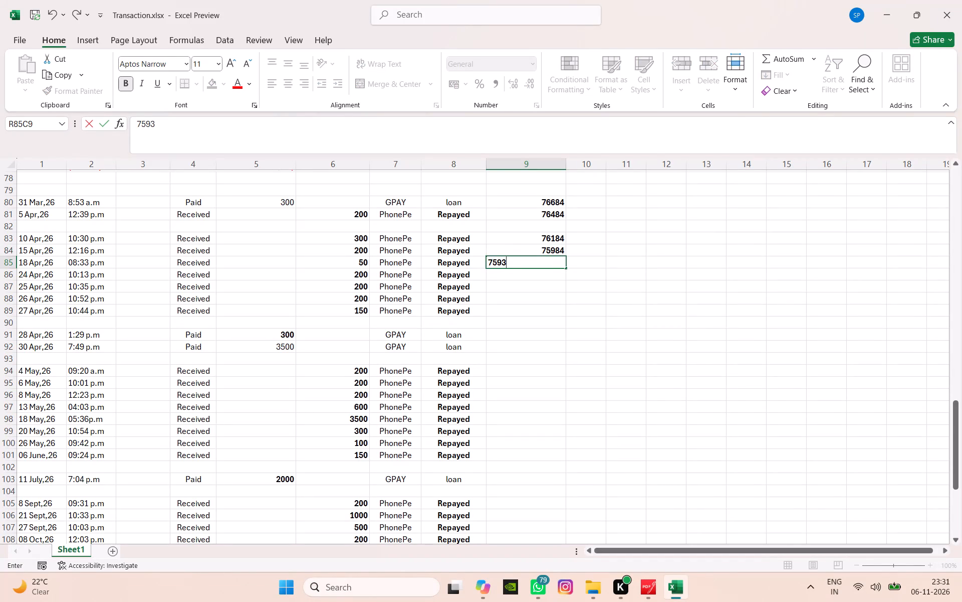
Enter the running balances 75734, 75534, 75334 and 75184 in column 9 for rows 86 to 89.
{"action": "left_click", "coordinate": [515, 275]}
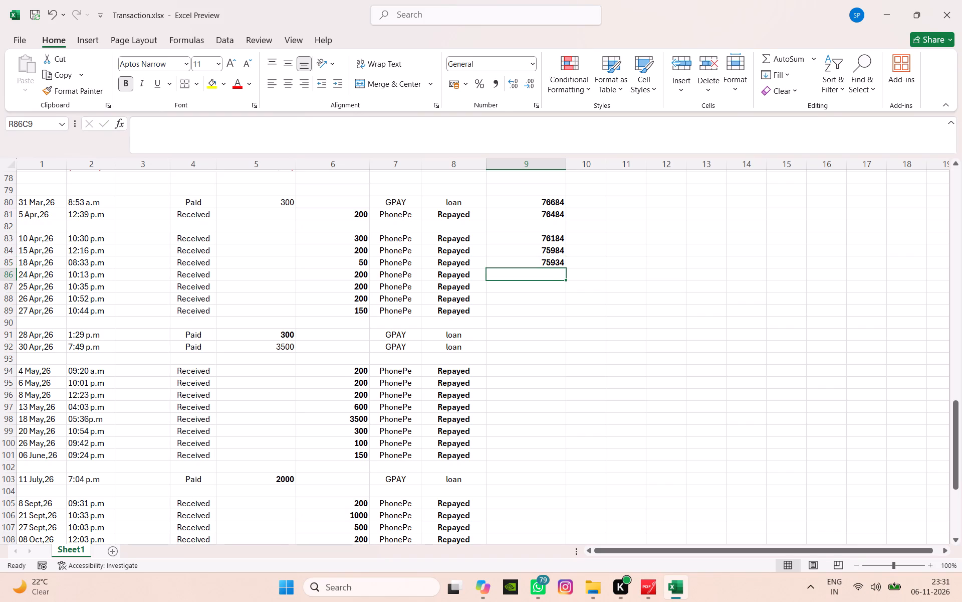
{"action": "type", "text": "75"}
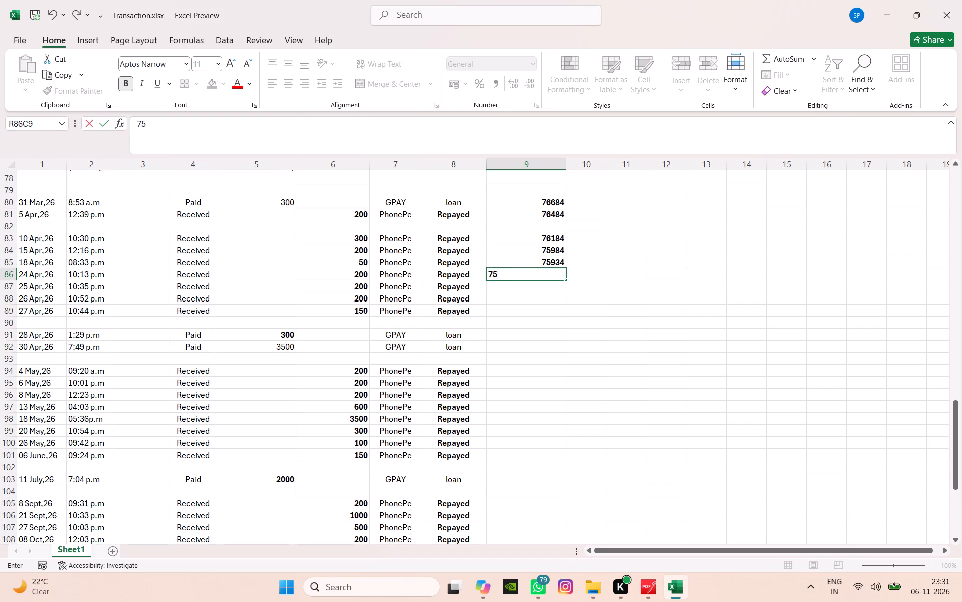
{"action": "key", "text": "7"}
{"action": "type", "text": "34"}
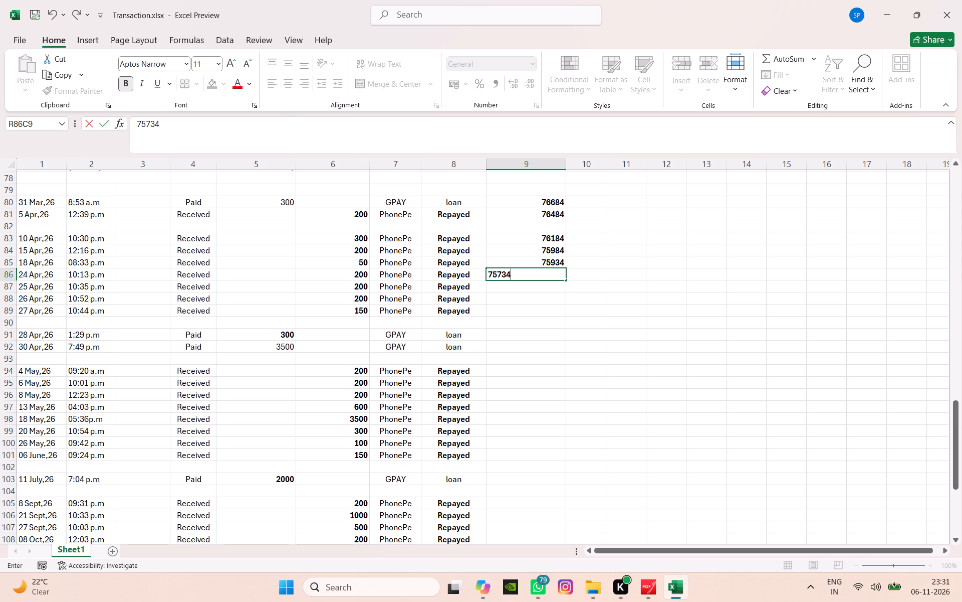
{"action": "left_click", "coordinate": [514, 286]}
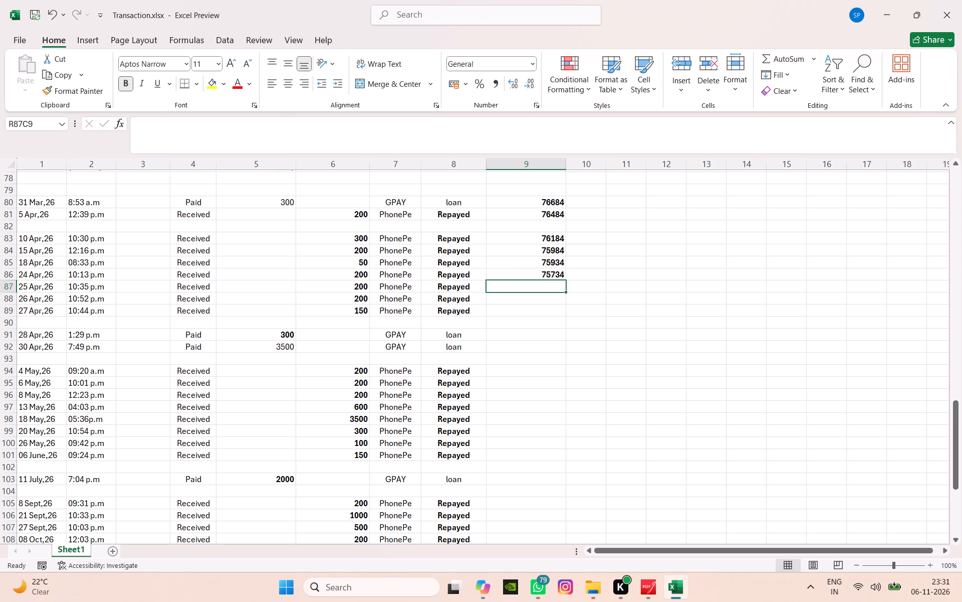
{"action": "type", "text": "75534"}
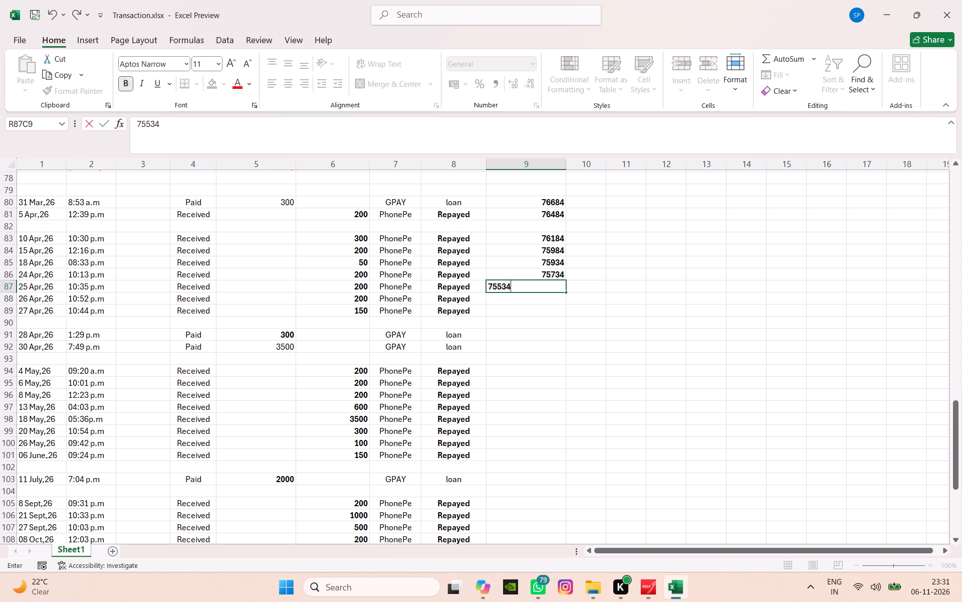
{"action": "left_click", "coordinate": [517, 302]}
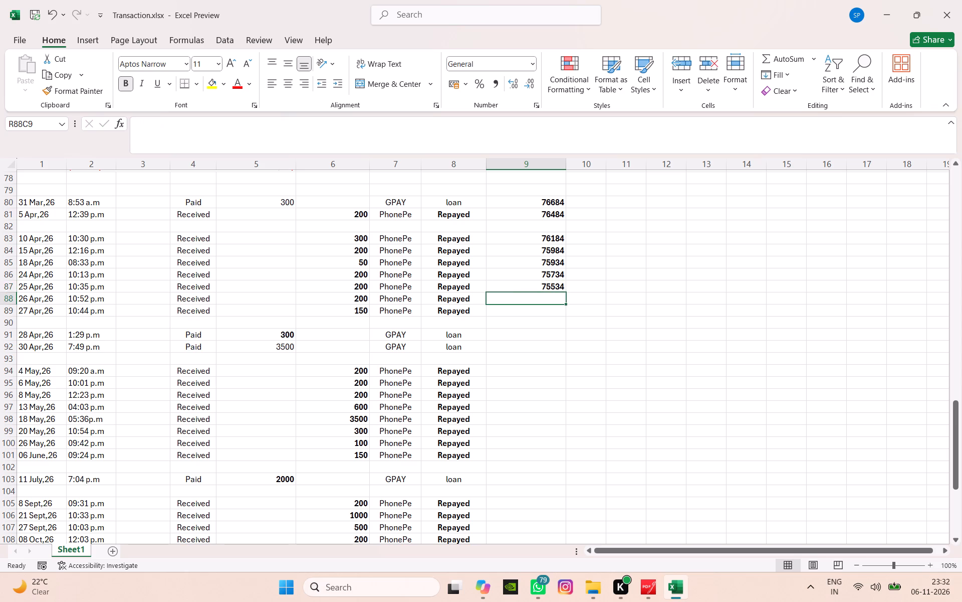
{"action": "type", "text": "75334"}
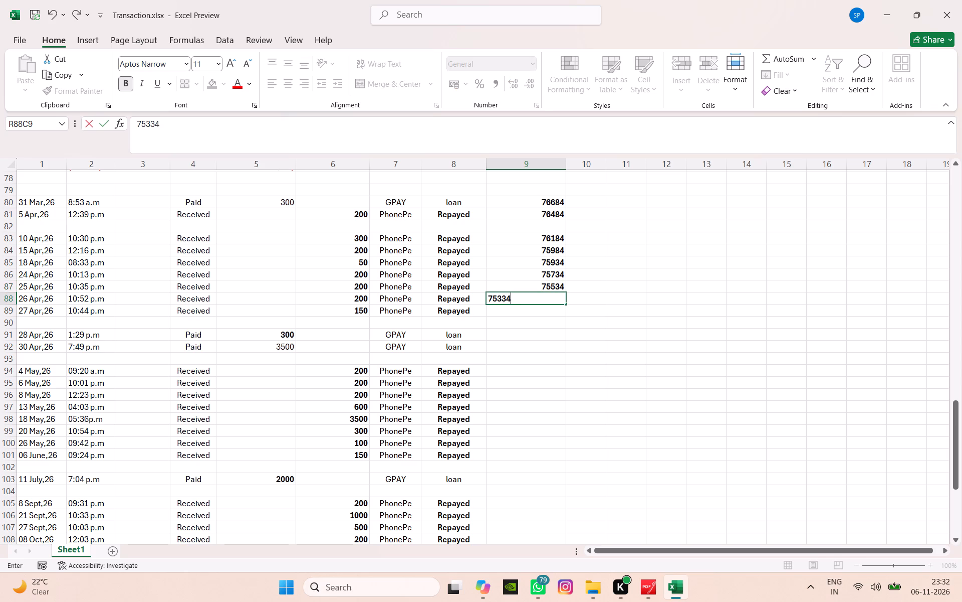
{"action": "left_click", "coordinate": [522, 312]}
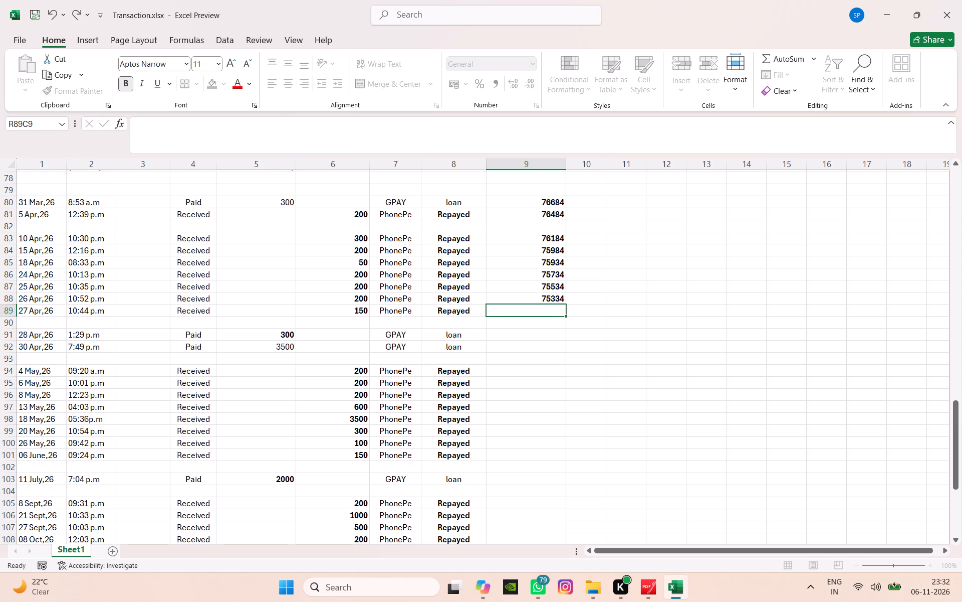
{"action": "type", "text": "75184"}
Enter the balances 75484 and 78984 in column 9 for the two Paid loan rows, 91 and 92.
{"action": "left_click", "coordinate": [526, 335]}
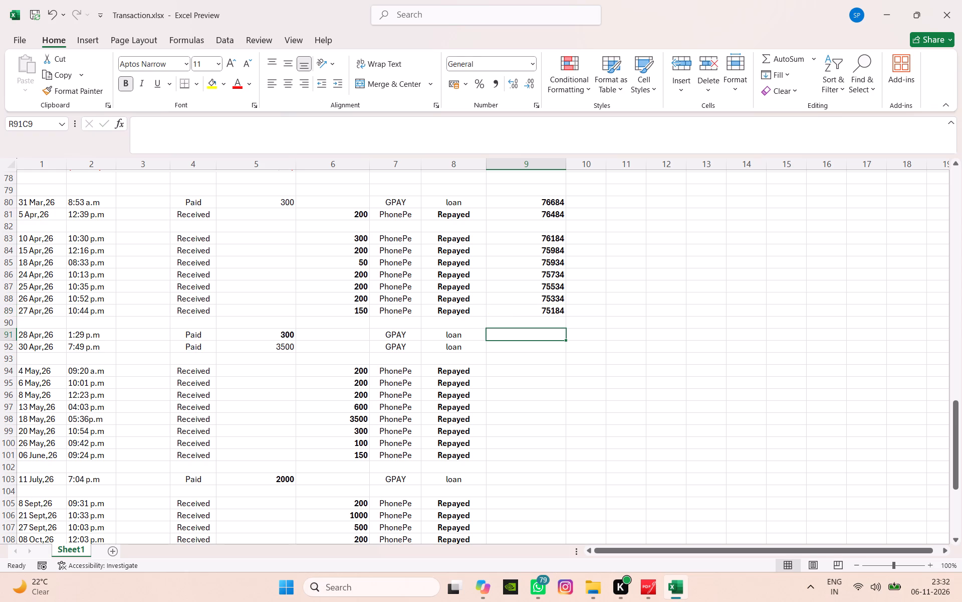
{"action": "type", "text": "75"}
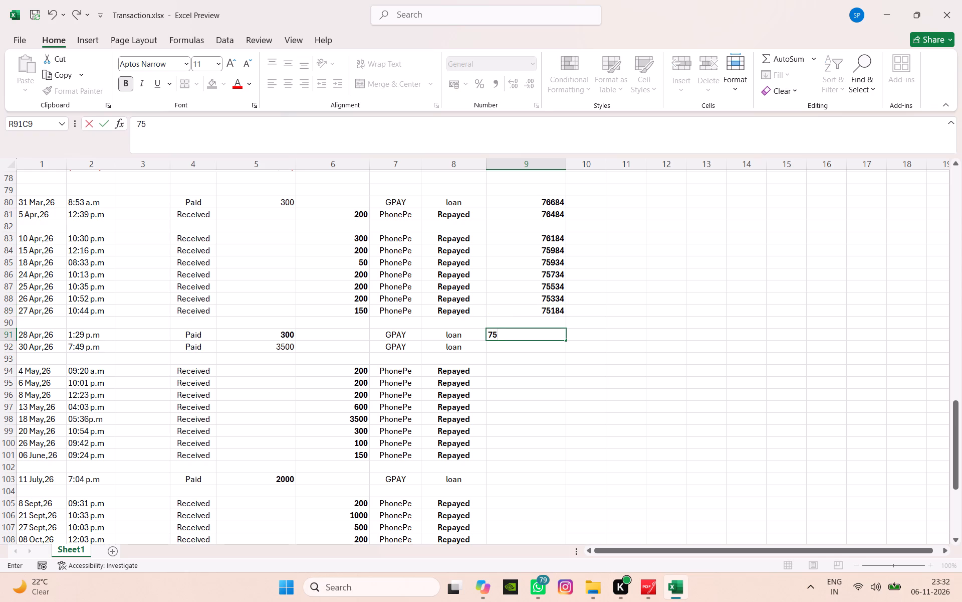
{"action": "type", "text": "484"}
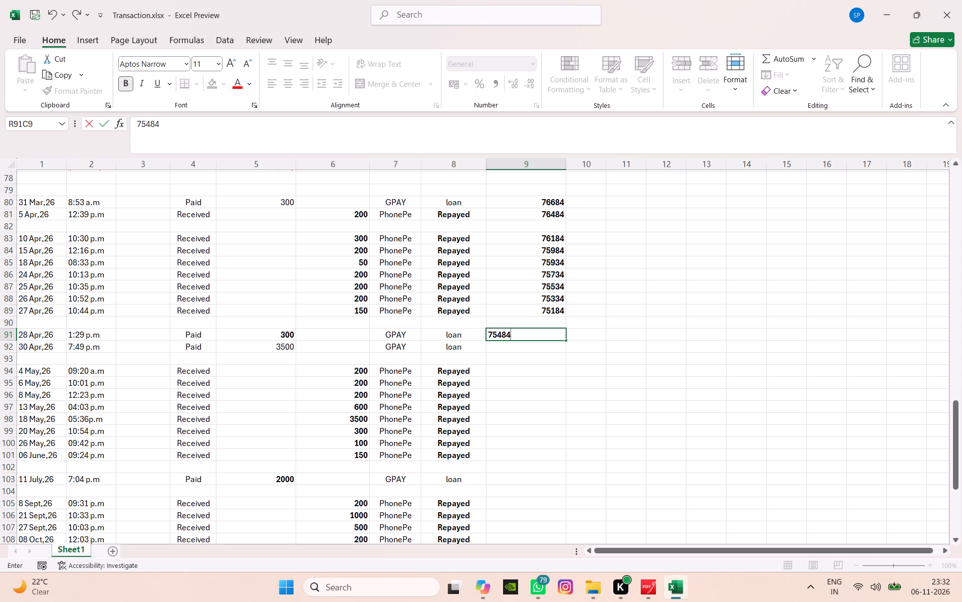
{"action": "left_click", "coordinate": [527, 348]}
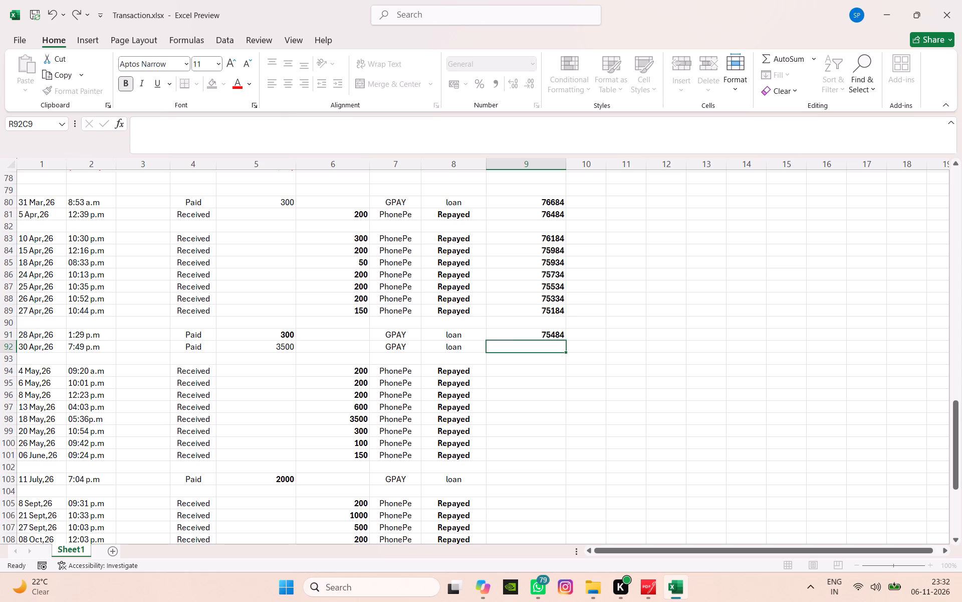
{"action": "type", "text": "78"}
{"action": "type", "text": "984"}
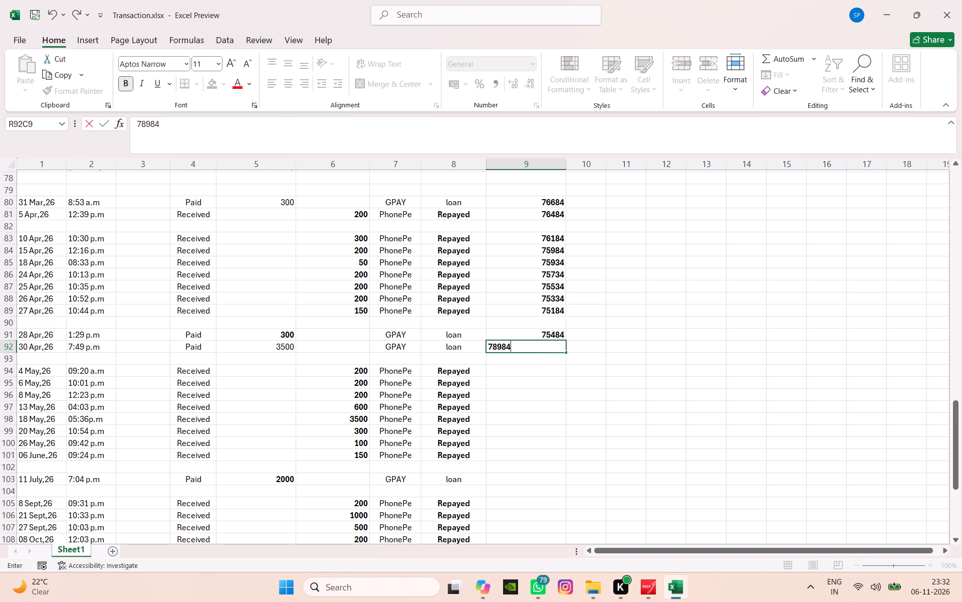
Enter the running balances 78784, 78584, 78384 and 77784 in column 9 for the May repayments in rows 94 to 97.
{"action": "left_click", "coordinate": [526, 372]}
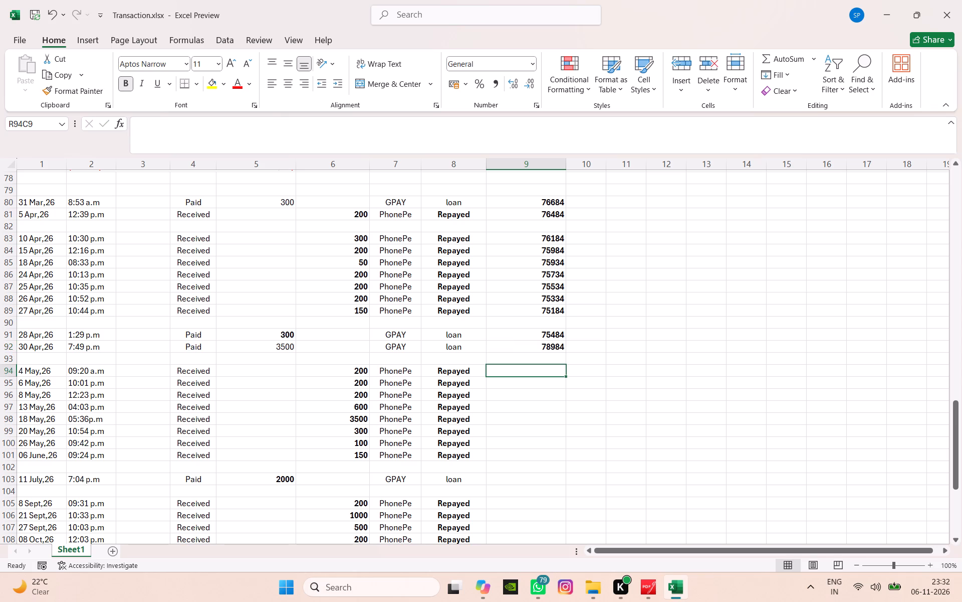
{"action": "type", "text": "78"}
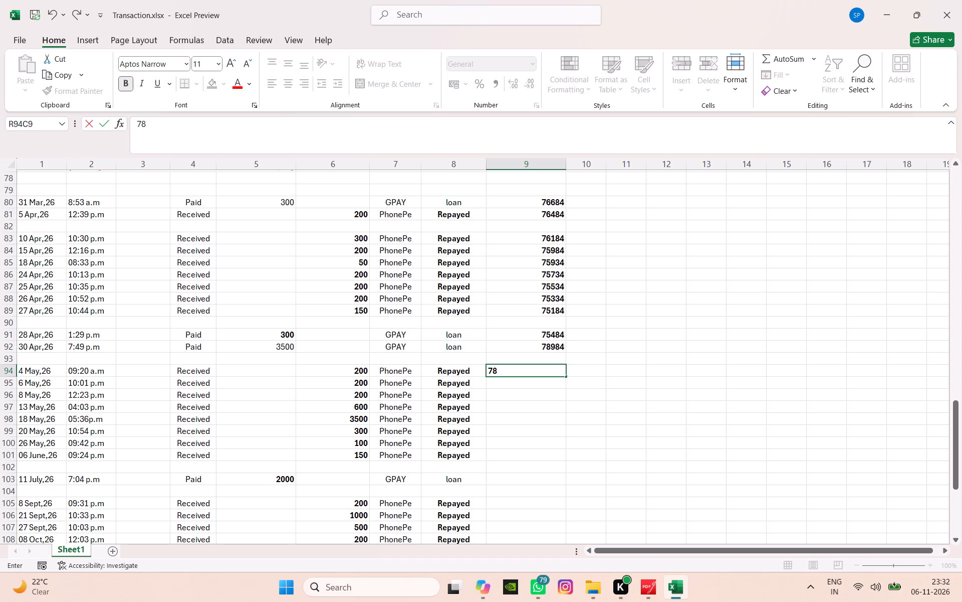
{"action": "type", "text": "784"}
{"action": "left_click", "coordinate": [532, 387]}
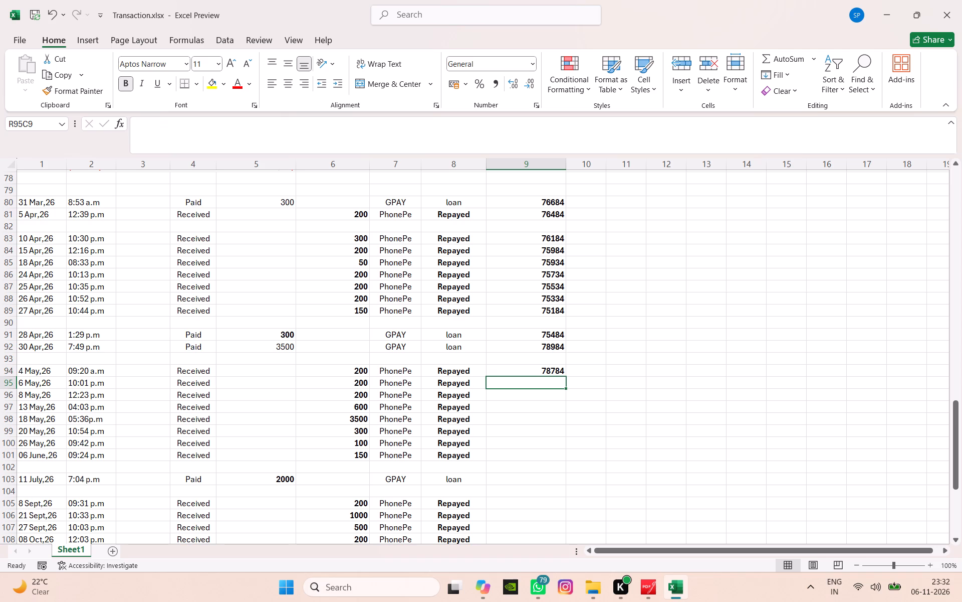
{"action": "type", "text": "785"}
{"action": "type", "text": "84"}
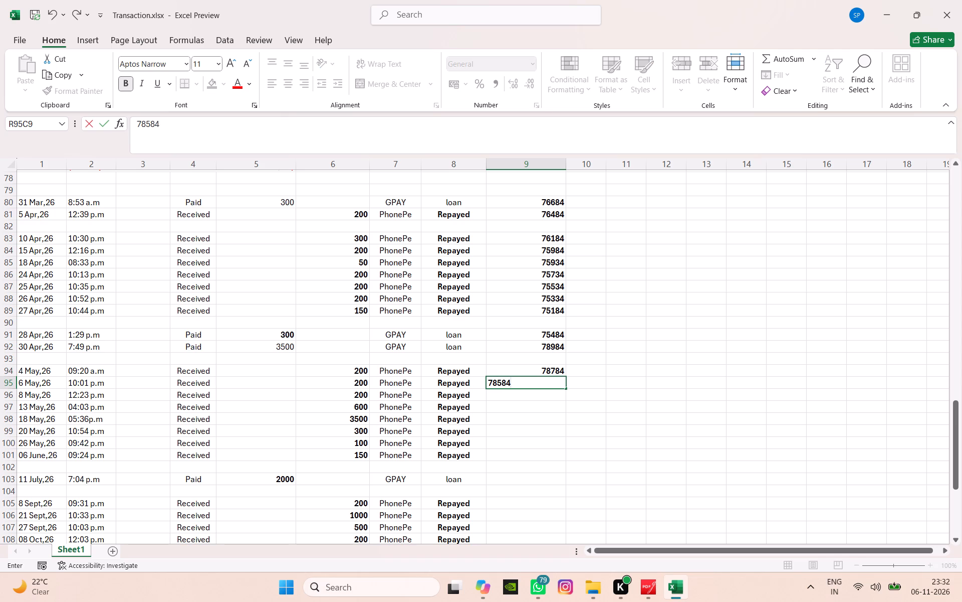
{"action": "left_click", "coordinate": [531, 394]}
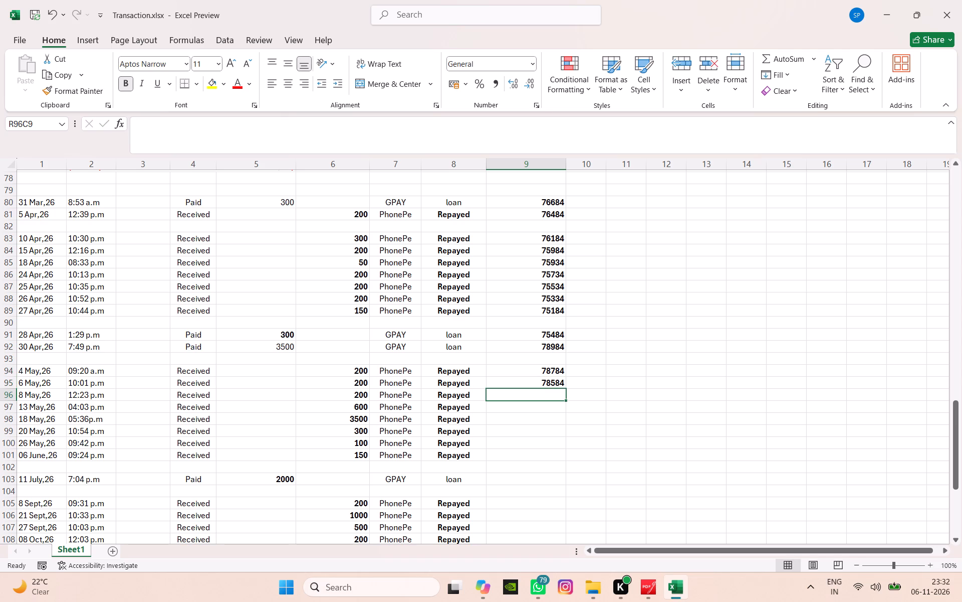
{"action": "type", "text": "78"}
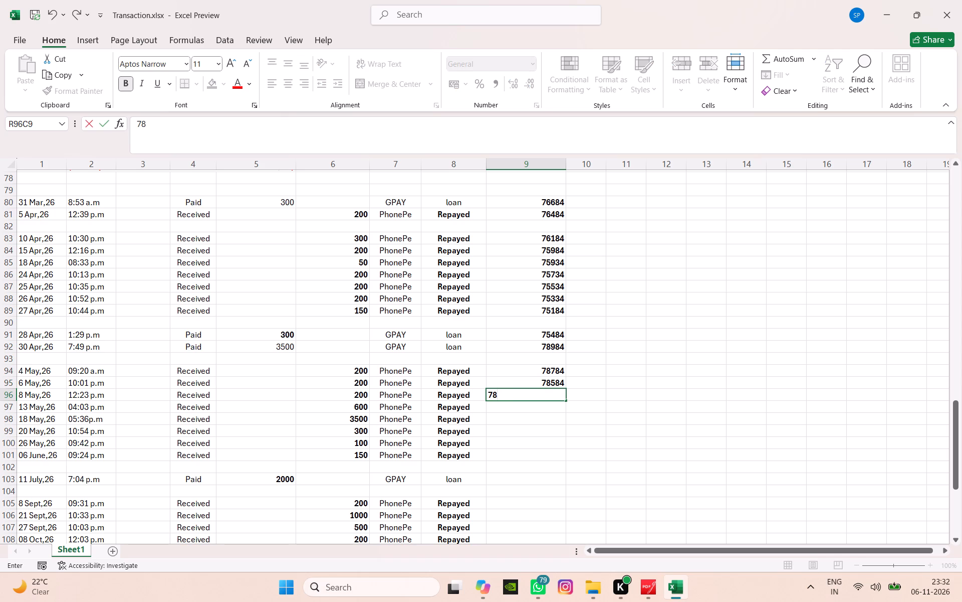
{"action": "type", "text": "384"}
{"action": "left_click", "coordinate": [529, 408]}
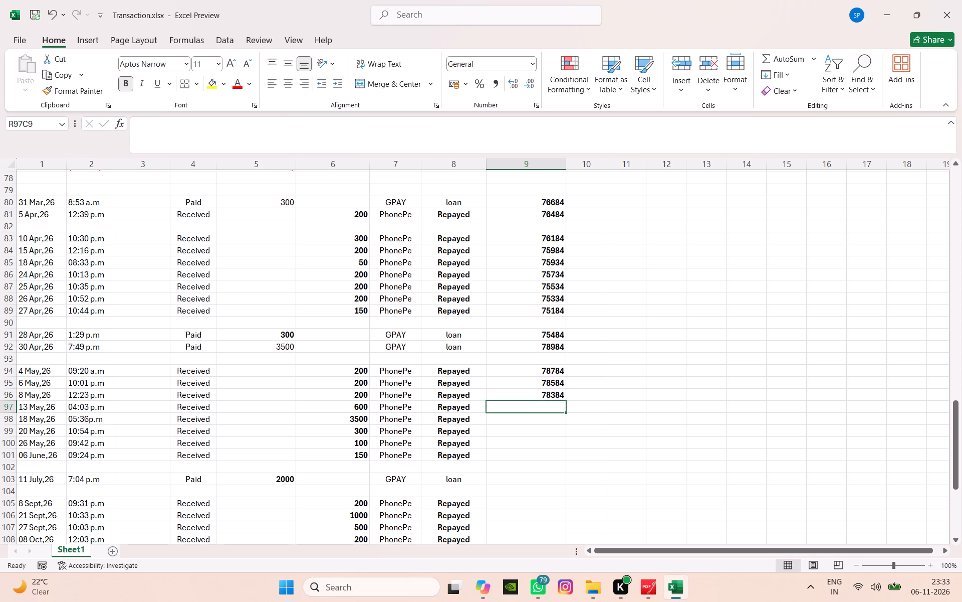
{"action": "type", "text": "77"}
{"action": "key", "text": "7"}
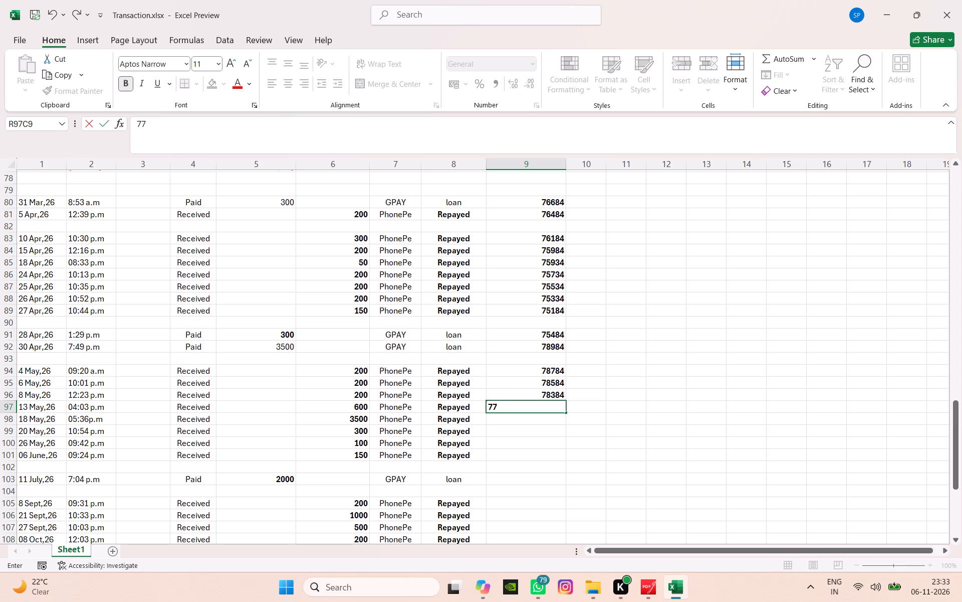
{"action": "type", "text": "84"}
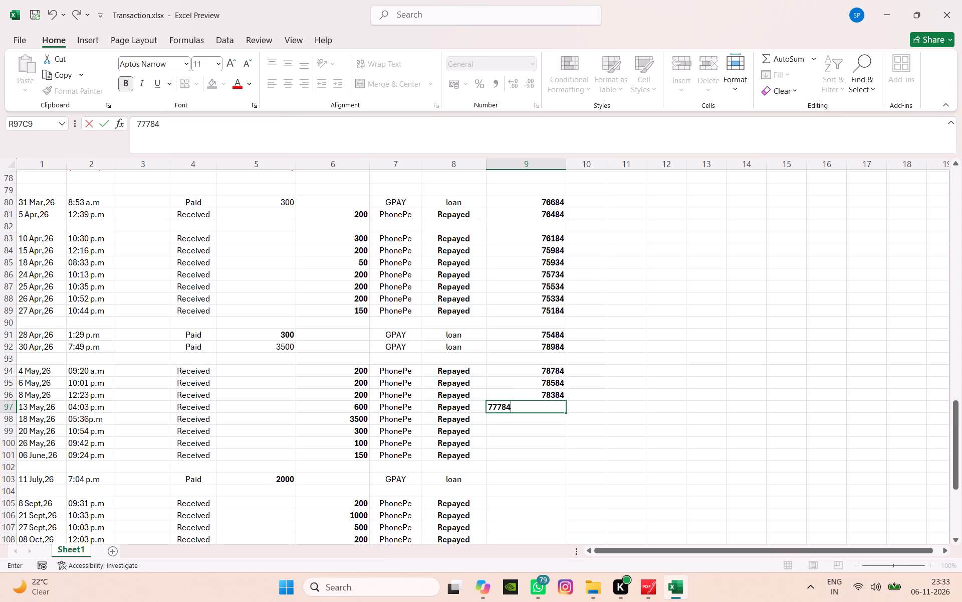
Enter the running balances 74284 and 73984 in column 9 for the 18 May and 20 May repayments, rows 98 and 99.
{"action": "left_click", "coordinate": [532, 420]}
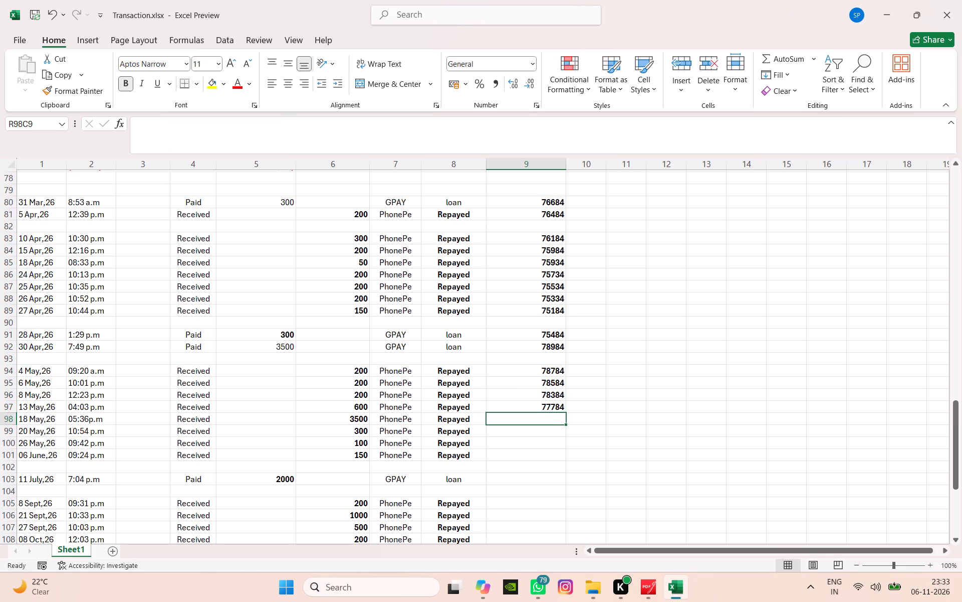
{"action": "type", "text": "74"}
{"action": "type", "text": "282"}
{"action": "key", "text": "BackSpace"}
{"action": "key", "text": "4"}
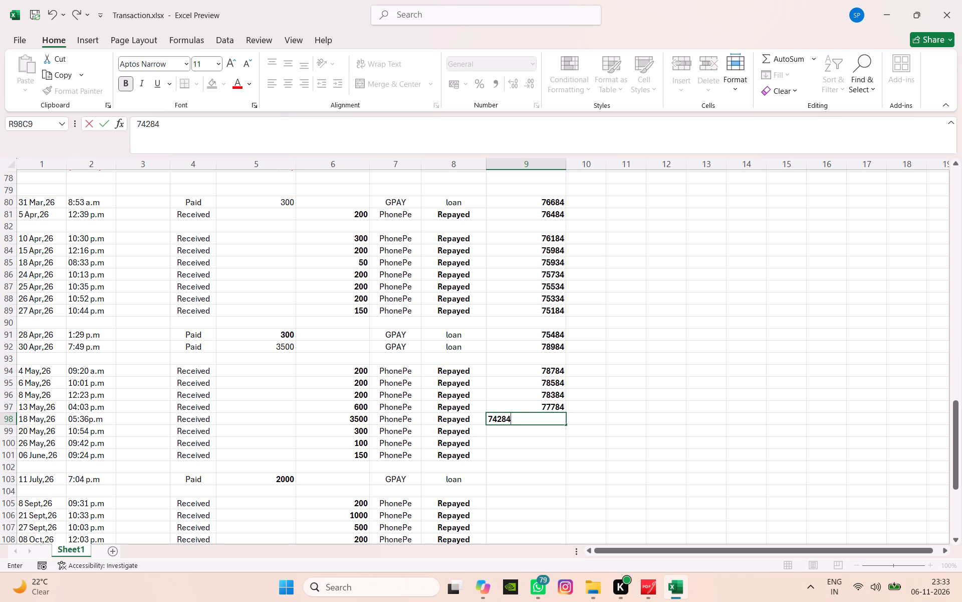
{"action": "left_click", "coordinate": [535, 432]}
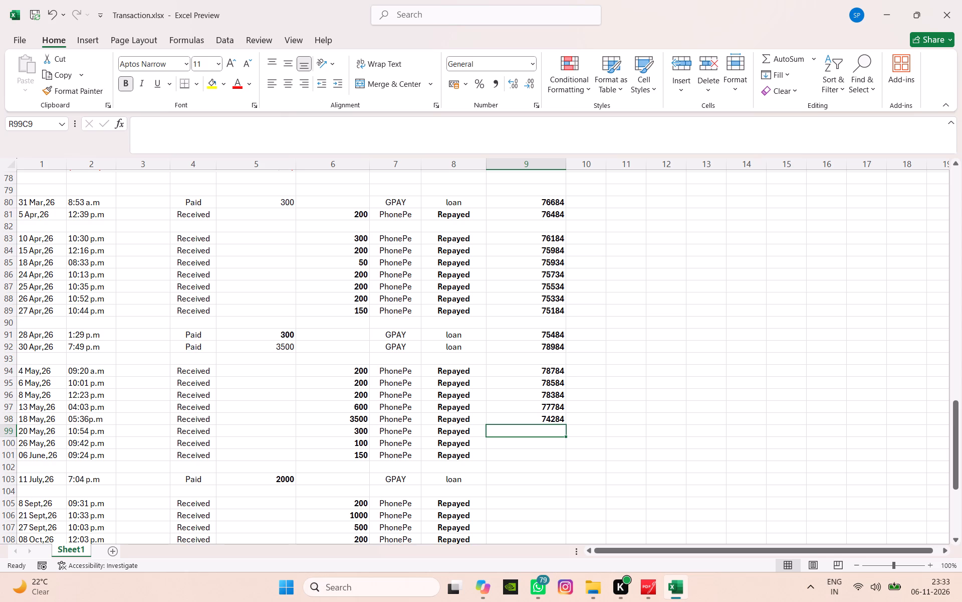
{"action": "type", "text": "73"}
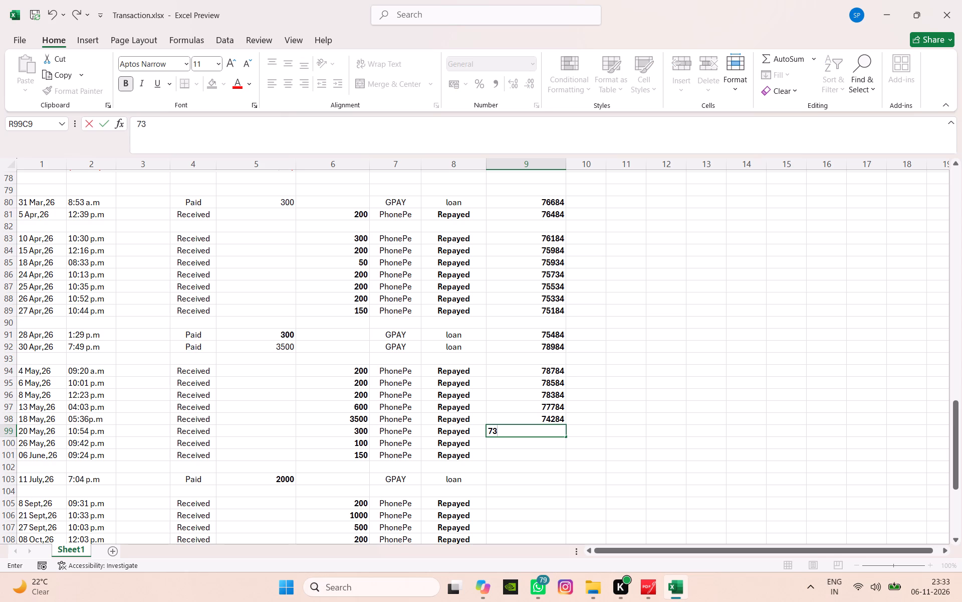
{"action": "key", "text": "9"}
{"action": "type", "text": "84"}
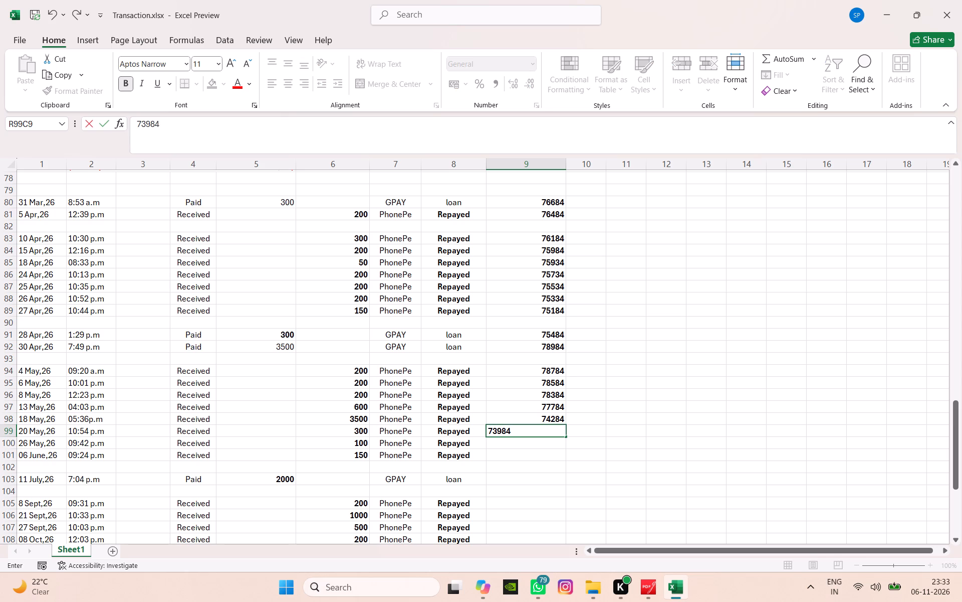
Enter the running balances 73884 and 73734 in column 9 for the 26 May and 06 June repayments, rows 100 and 101.
{"action": "left_click", "coordinate": [530, 443]}
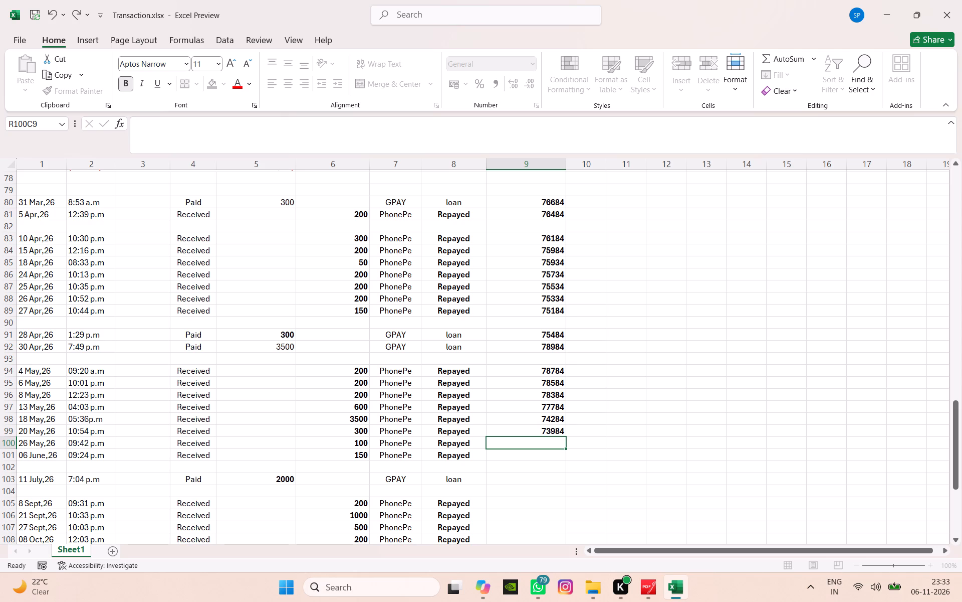
{"action": "key", "text": "7"}
{"action": "key", "text": "8"}
{"action": "key", "text": "BackSpace"}
{"action": "key", "text": "3"}
{"action": "type", "text": "884"}
{"action": "left_click", "coordinate": [535, 457]}
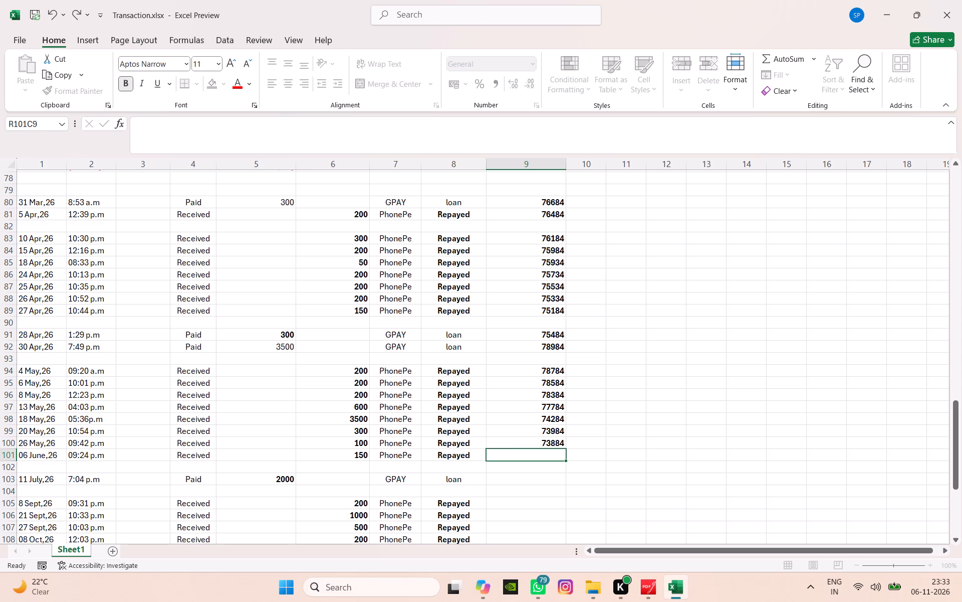
{"action": "key", "text": "7"}
{"action": "key", "text": "3"}
{"action": "key", "text": "7"}
{"action": "type", "text": "34"}
Enter the balance 75734 in column 9 for the 11 July Paid loan in row 103.
{"action": "left_click", "coordinate": [525, 479]}
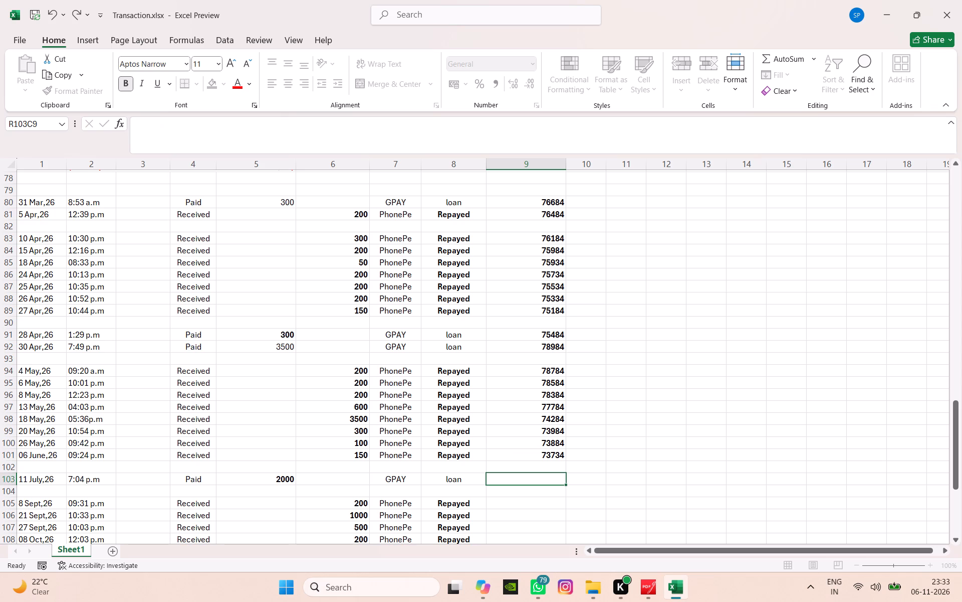
{"action": "type", "text": "75"}
{"action": "type", "text": "734"}
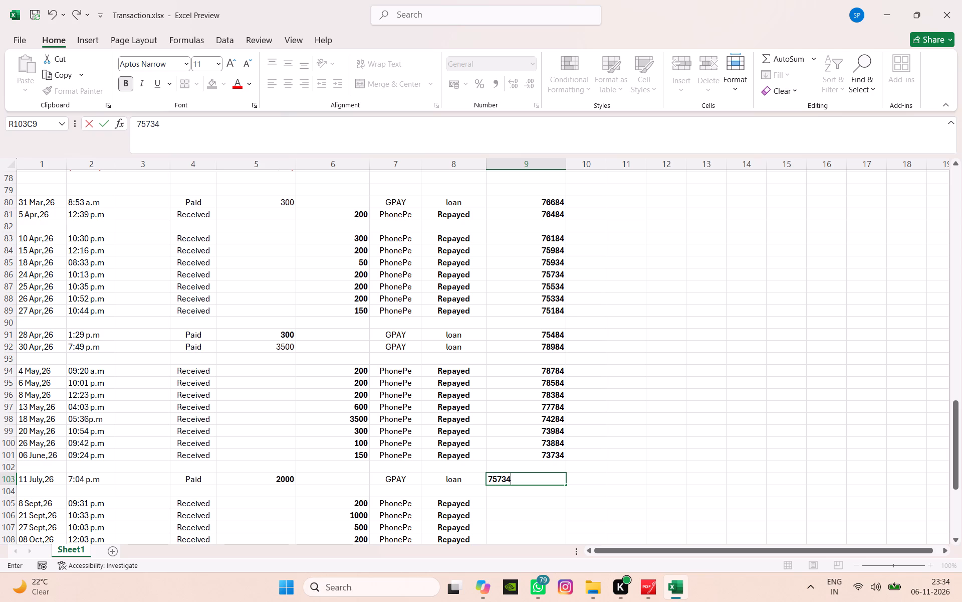
Enter the running balances 75534, 74534, 74034 and 73834 in column 9 for the September and October repayments in rows 105 to 108.
{"action": "left_click", "coordinate": [521, 502]}
{"action": "scroll", "coordinate": [509, 467], "scroll_direction": "down", "scroll_amount": 3}
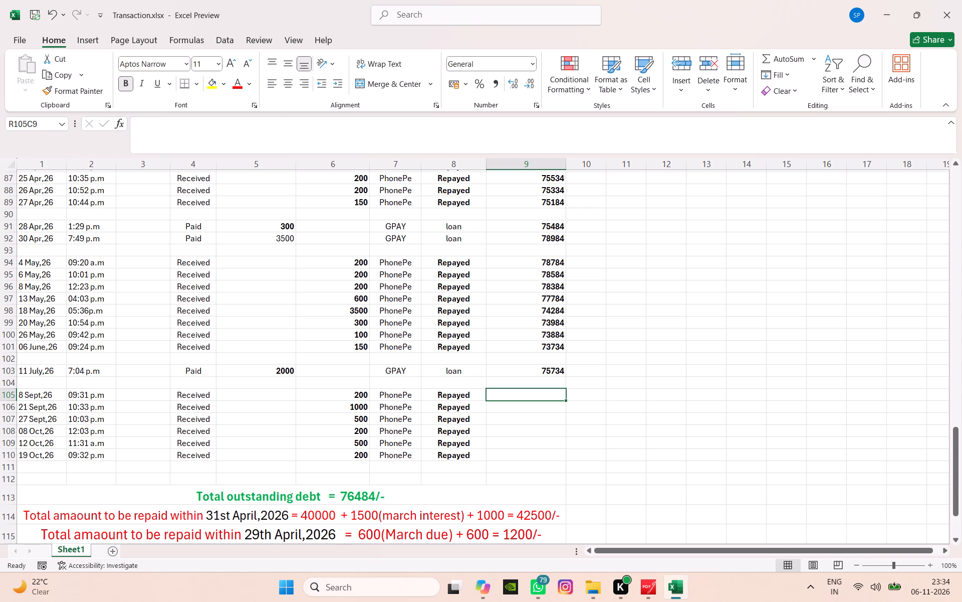
{"action": "type", "text": "75"}
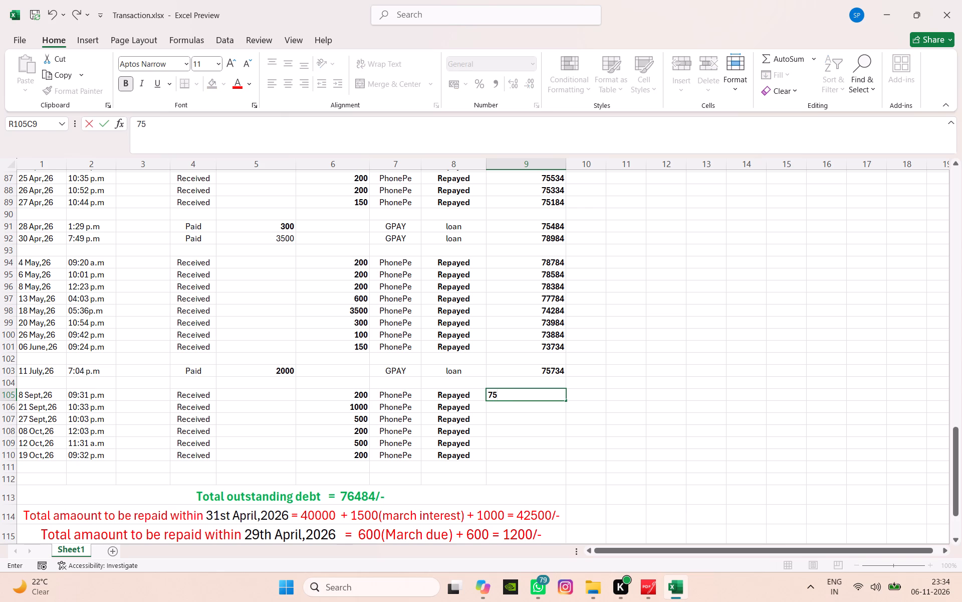
{"action": "key", "text": "5"}
{"action": "type", "text": "34"}
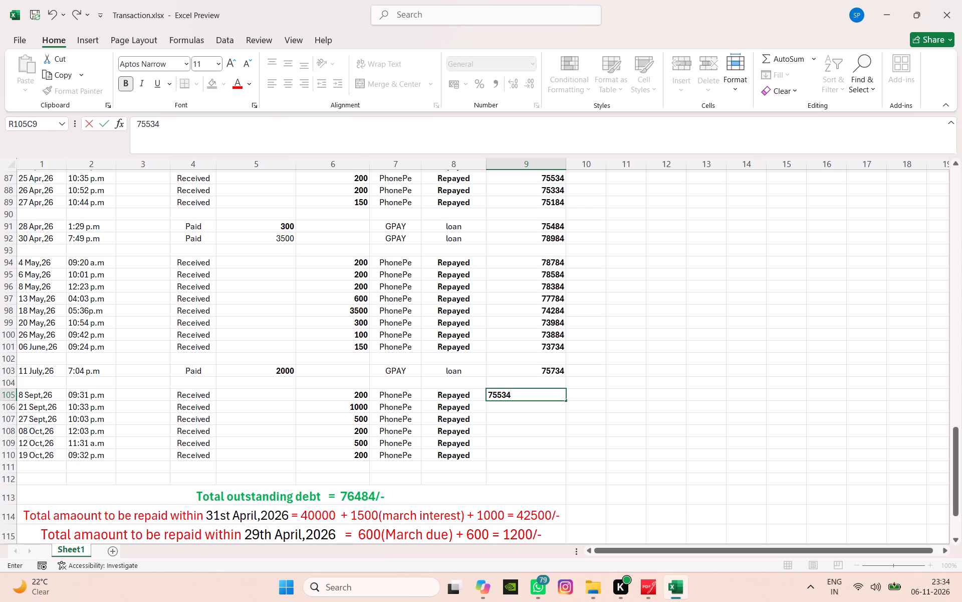
{"action": "left_click", "coordinate": [525, 407]}
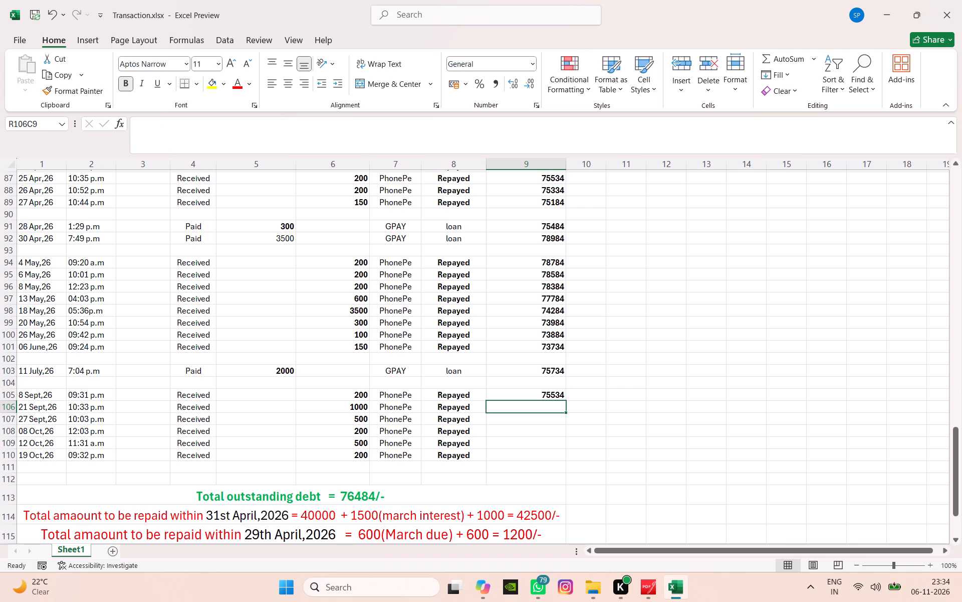
{"action": "type", "text": "74534"}
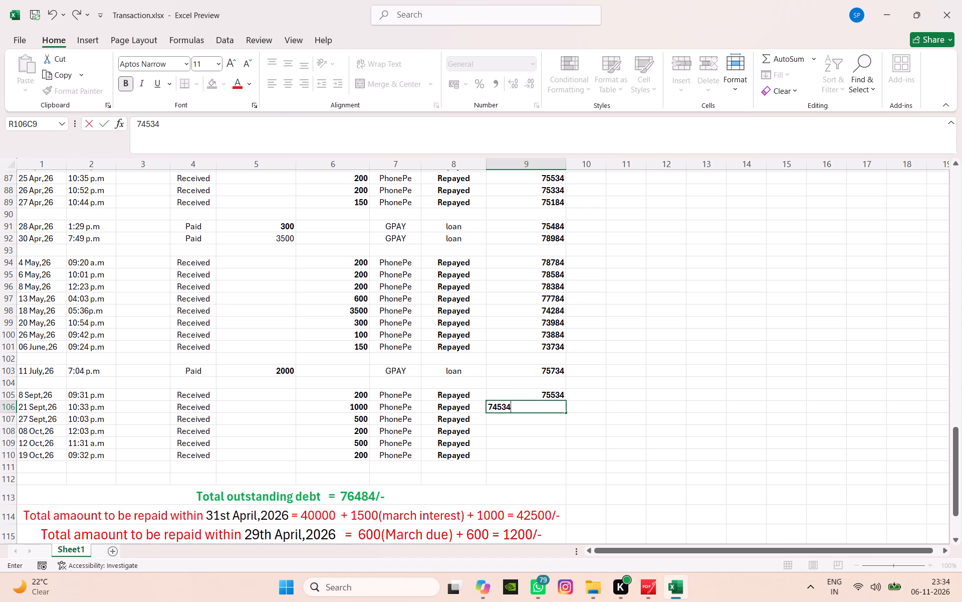
{"action": "left_click", "coordinate": [530, 419]}
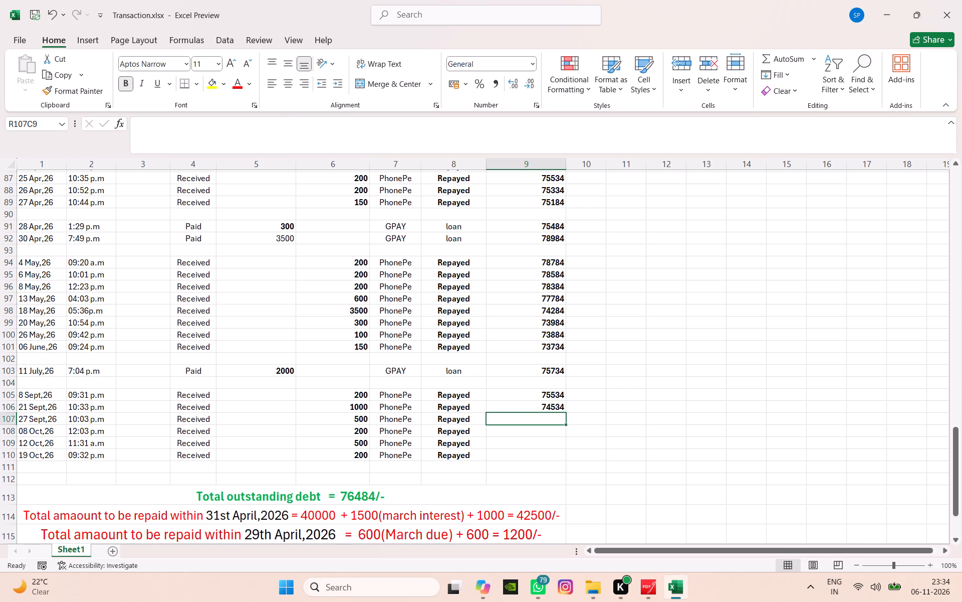
{"action": "type", "text": "74"}
{"action": "type", "text": "034"}
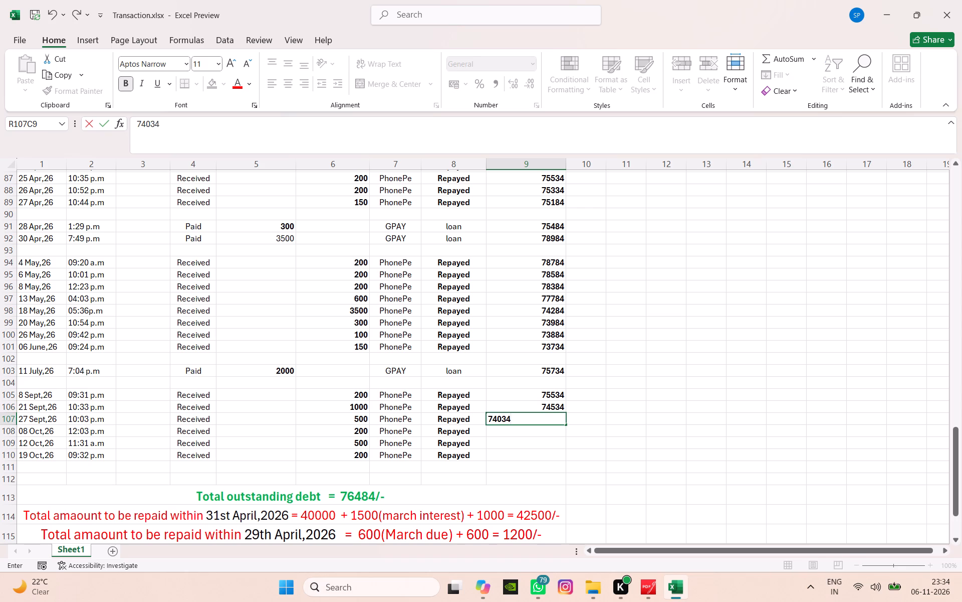
{"action": "left_click", "coordinate": [524, 433]}
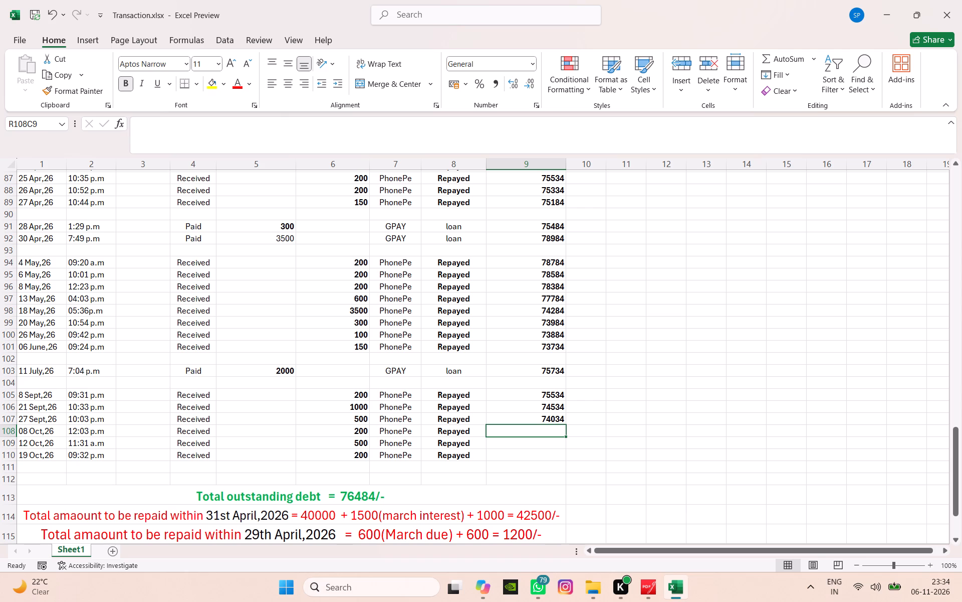
{"action": "type", "text": "73"}
{"action": "type", "text": "834"}
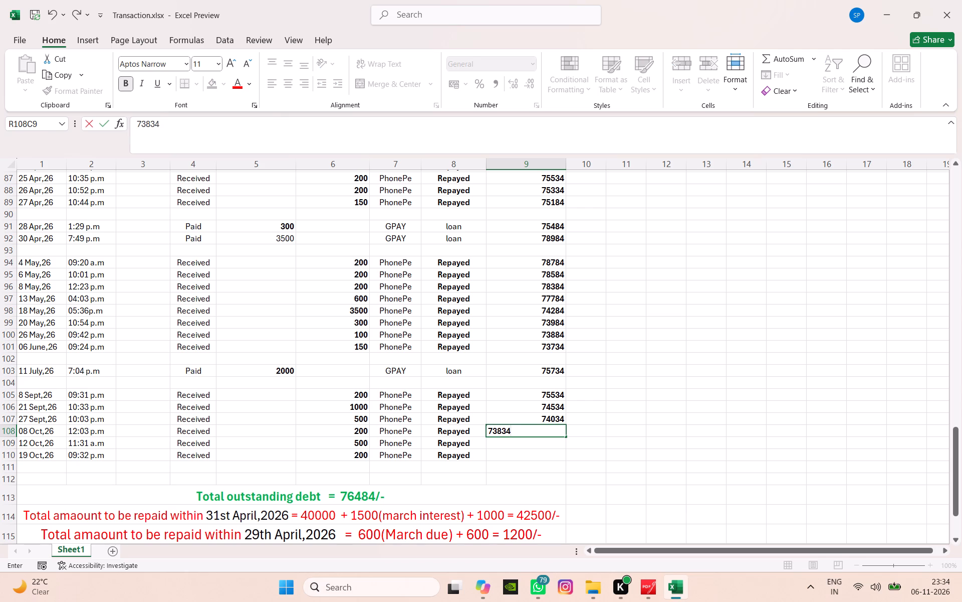
Enter the running balances 73334 and 73134 in column 9 for the 12 Oct and 19 Oct repayments, rows 109 and 110.
{"action": "left_click", "coordinate": [512, 444]}
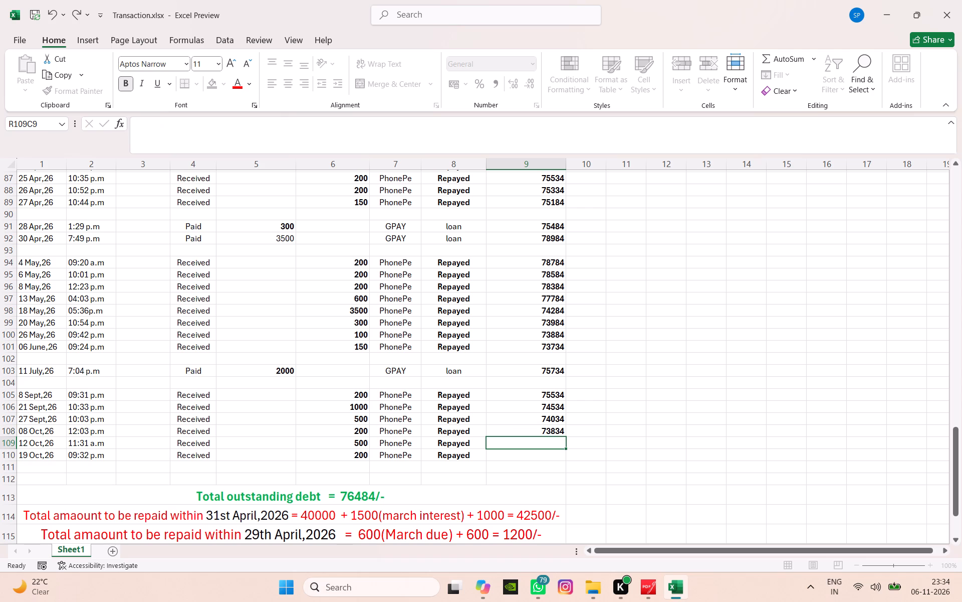
{"action": "type", "text": "733"}
{"action": "type", "text": "34"}
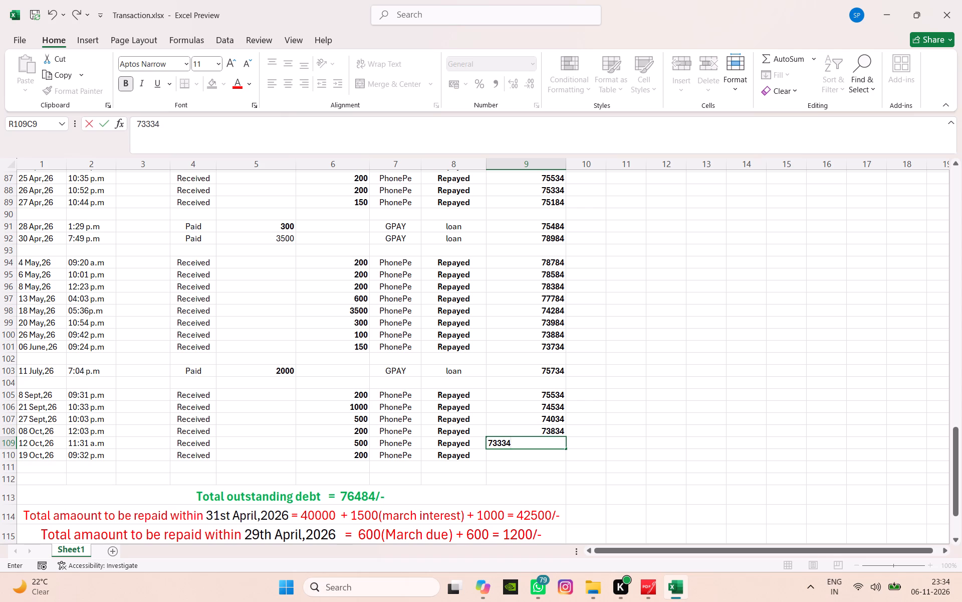
{"action": "left_click", "coordinate": [514, 457]}
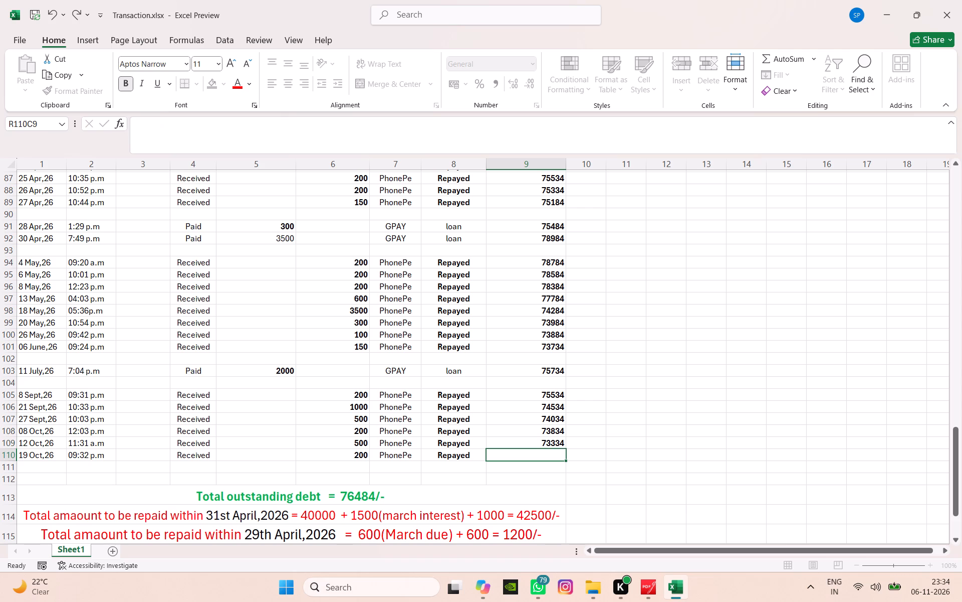
{"action": "type", "text": "73134"}
{"action": "left_click", "coordinate": [686, 492]}
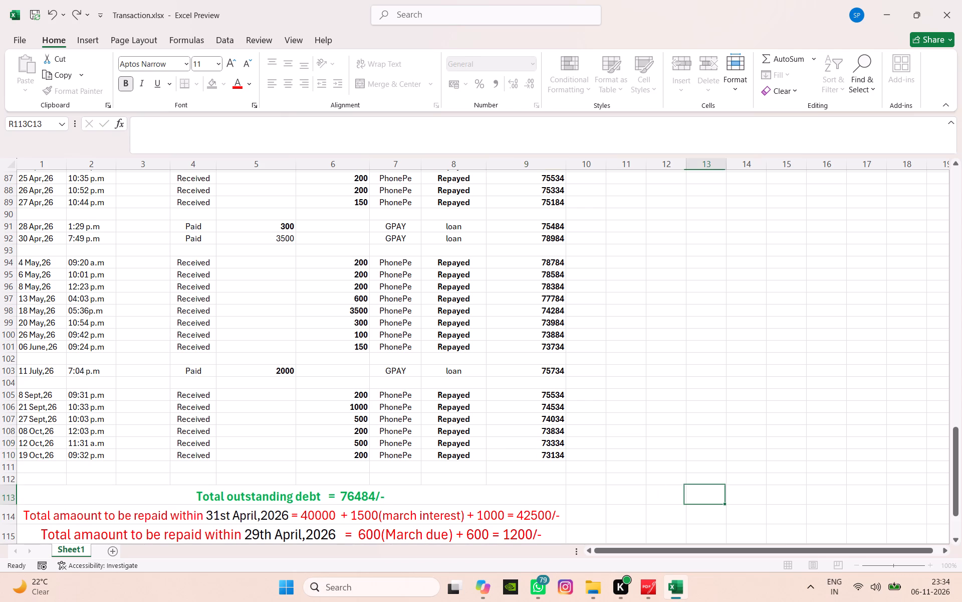
Set the amount in the Total outstanding debt line in row 113 to 73134/-.
{"action": "scroll", "coordinate": [502, 464], "scroll_direction": "down", "scroll_amount": 2}
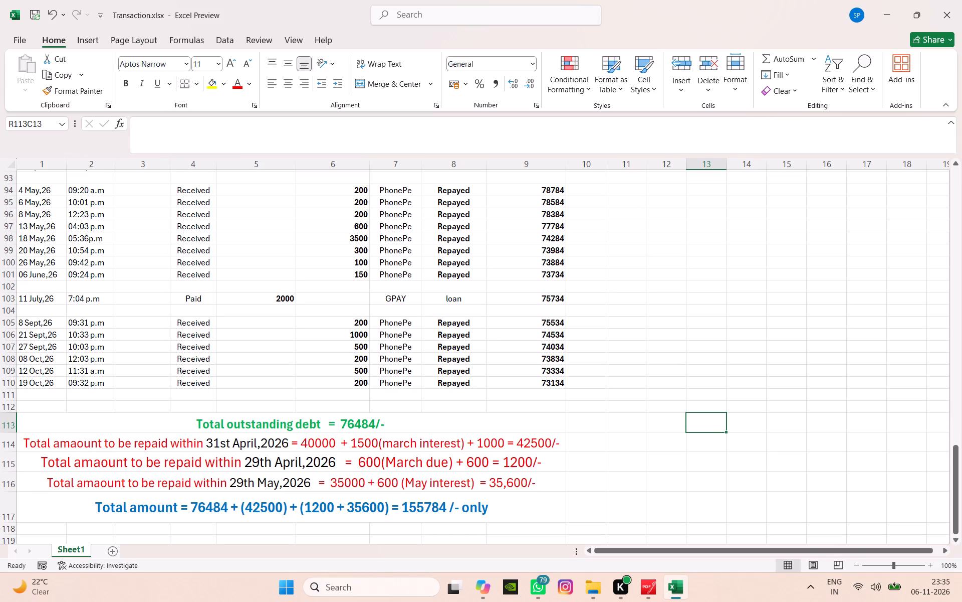
{"action": "left_click", "coordinate": [376, 425]}
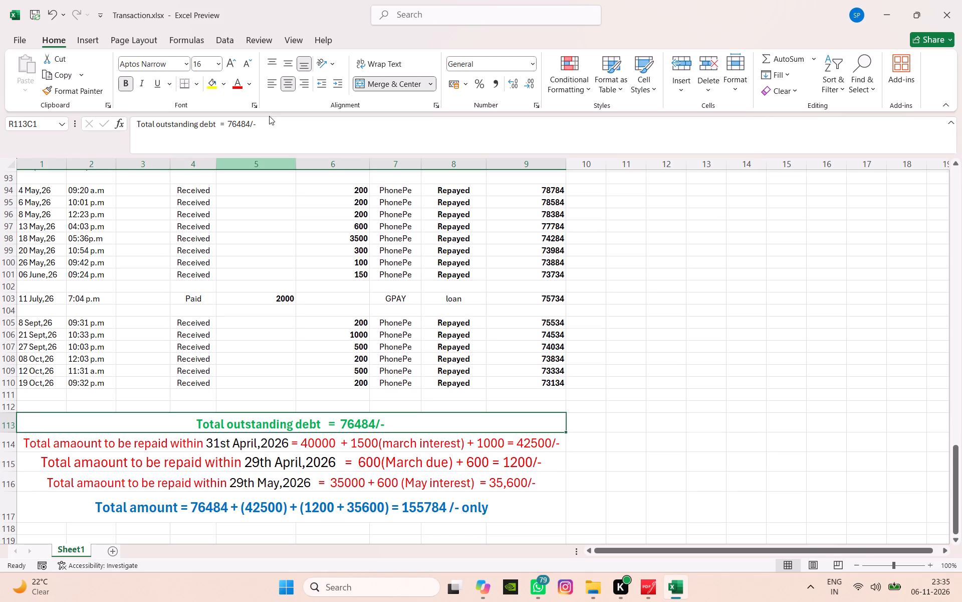
{"action": "left_click", "coordinate": [248, 124]}
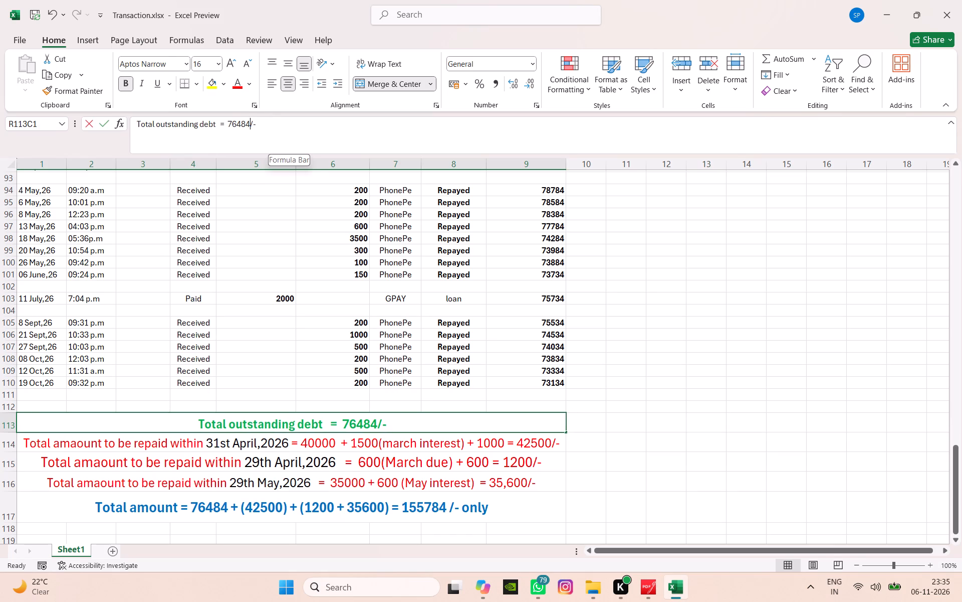
{"action": "left_click_drag", "start_coordinate": [249, 125], "coordinate": [228, 124]}
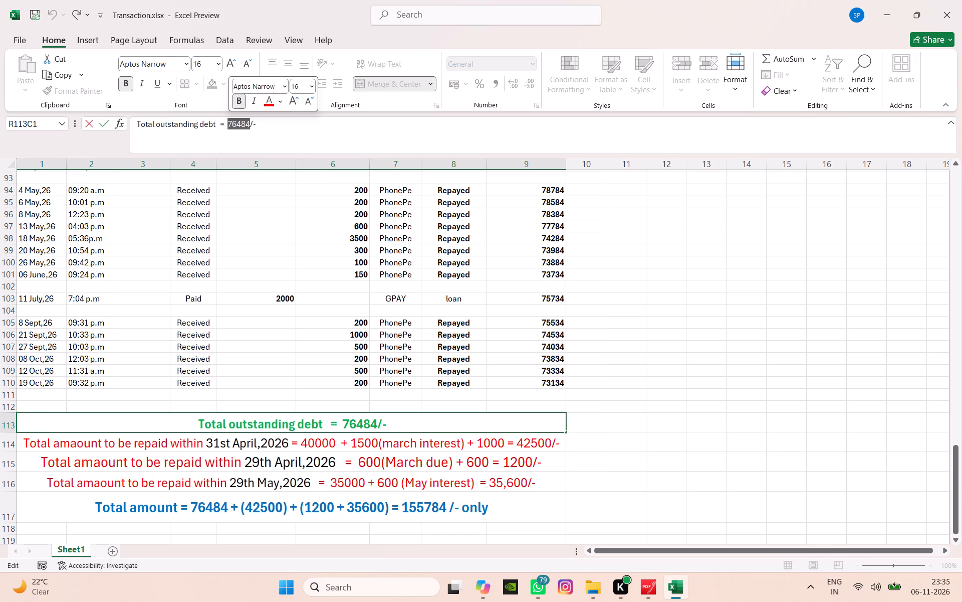
{"action": "type", "text": "73"}
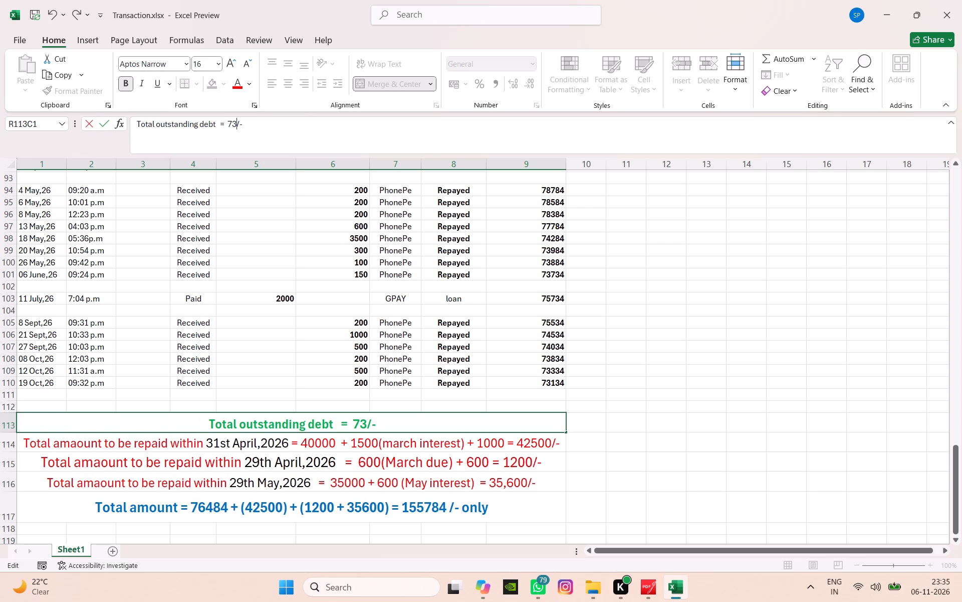
{"action": "type", "text": "134"}
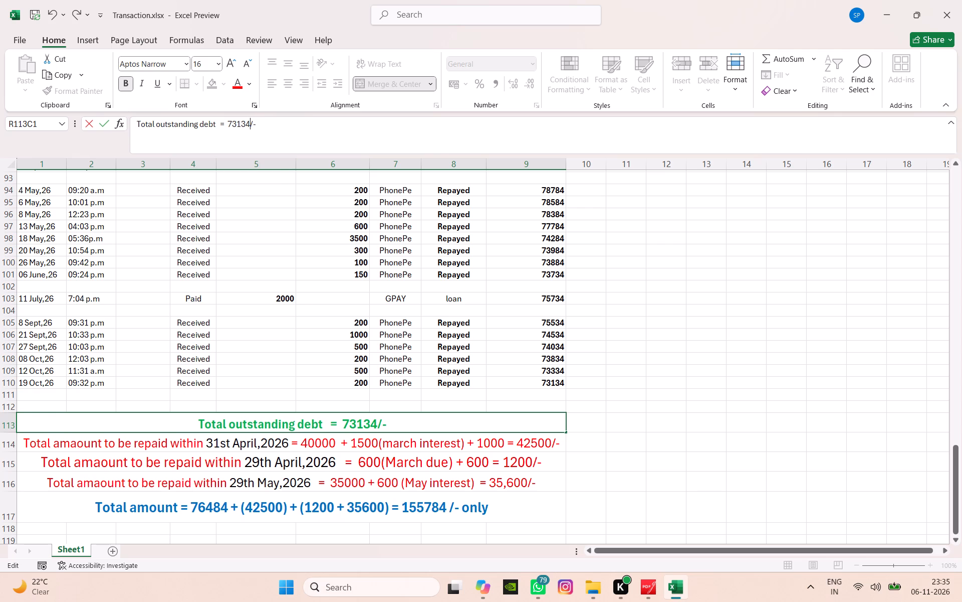
Replace "repaid within 31st April,2026" with "as of now" in the row 114 summary line, keeping its amounts.
{"action": "left_click", "coordinate": [216, 447]}
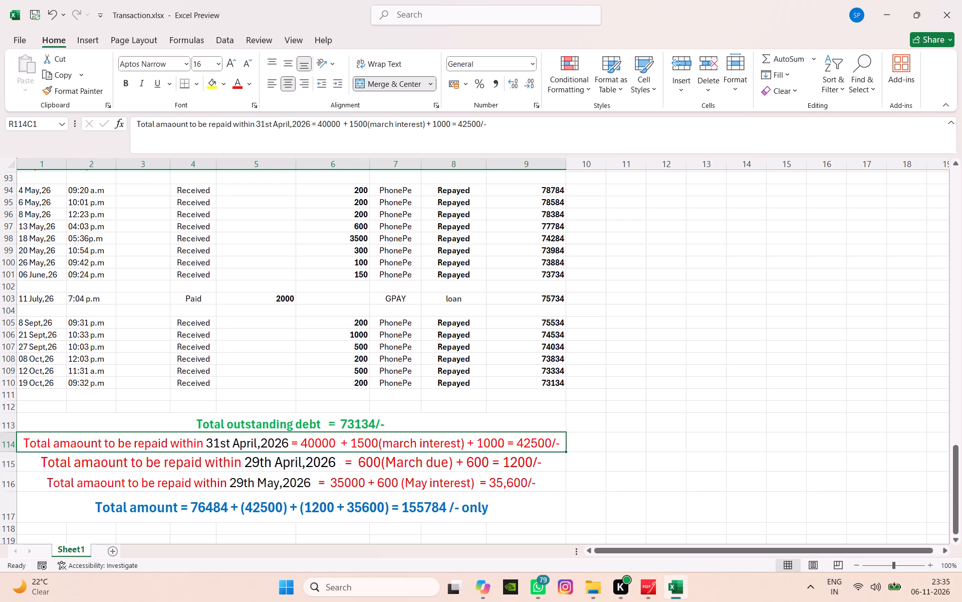
{"action": "left_click_drag", "start_coordinate": [257, 124], "coordinate": [292, 128]}
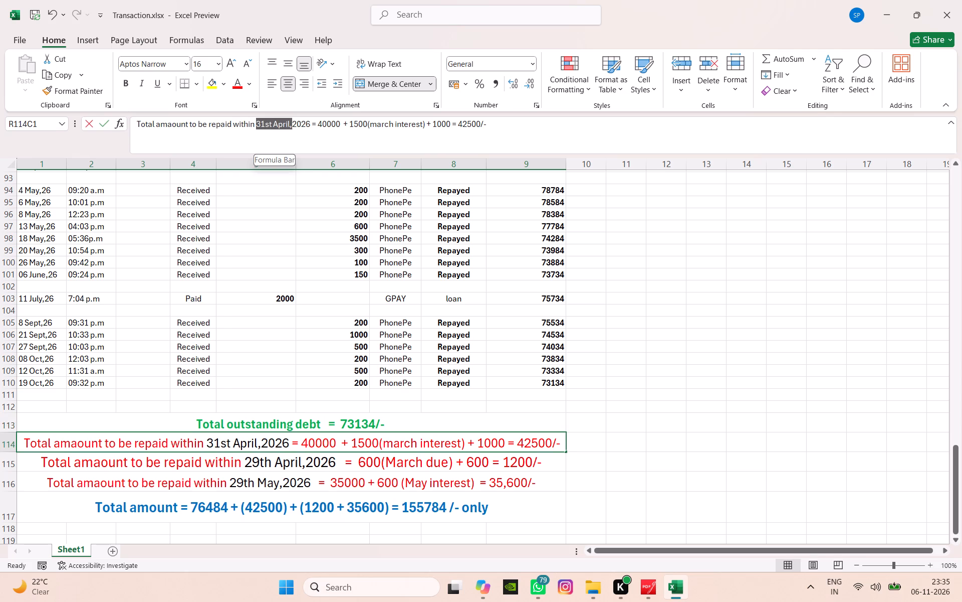
{"action": "left_click_drag", "start_coordinate": [292, 128], "coordinate": [309, 129]}
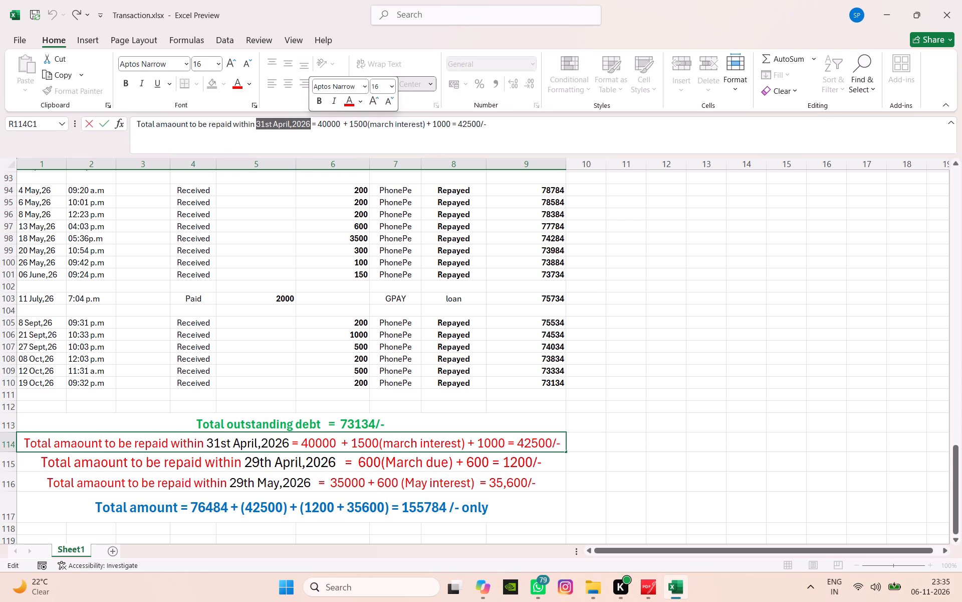
{"action": "key", "text": "BackSpace"}
{"action": "key", "text": "BackSpace"}
{"action": "key", "text": "BackSpace"}
{"action": "key", "text": "BackSpace"}
{"action": "key", "text": "BackSpace"}
{"action": "key", "text": "BackSpace"}
{"action": "key", "text": "BackSpace"}
{"action": "key", "text": "BackSpace"}
{"action": "key", "text": "BackSpace"}
{"action": "key", "text": "BackSpace"}
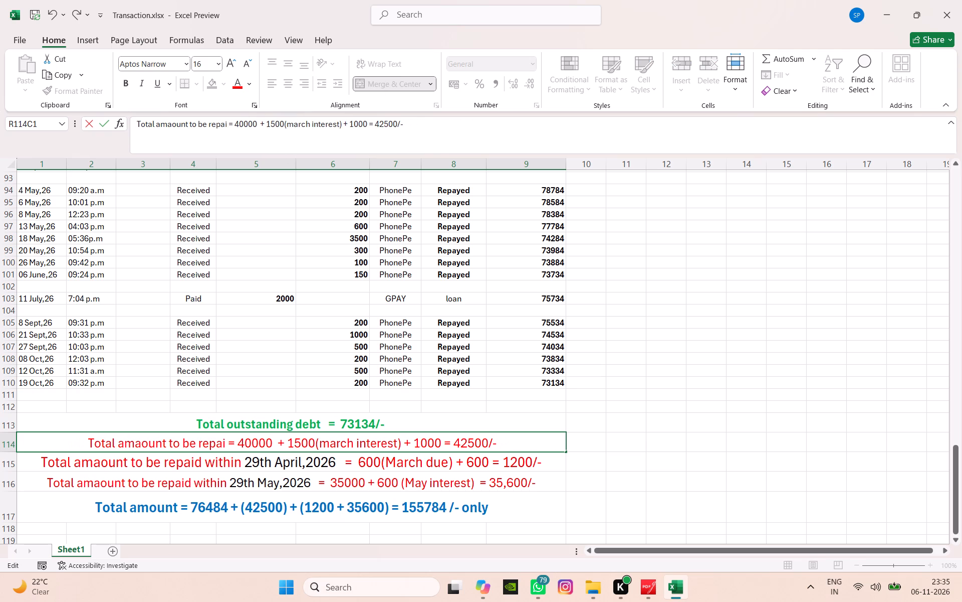
{"action": "key", "text": "BackSpace"}
{"action": "key", "text": "BackSpace"}
{"action": "key", "text": "BackSpace"}
{"action": "key", "text": "BackSpace"}
{"action": "key", "text": "BackSpace"}
{"action": "type", "text": "as of"}
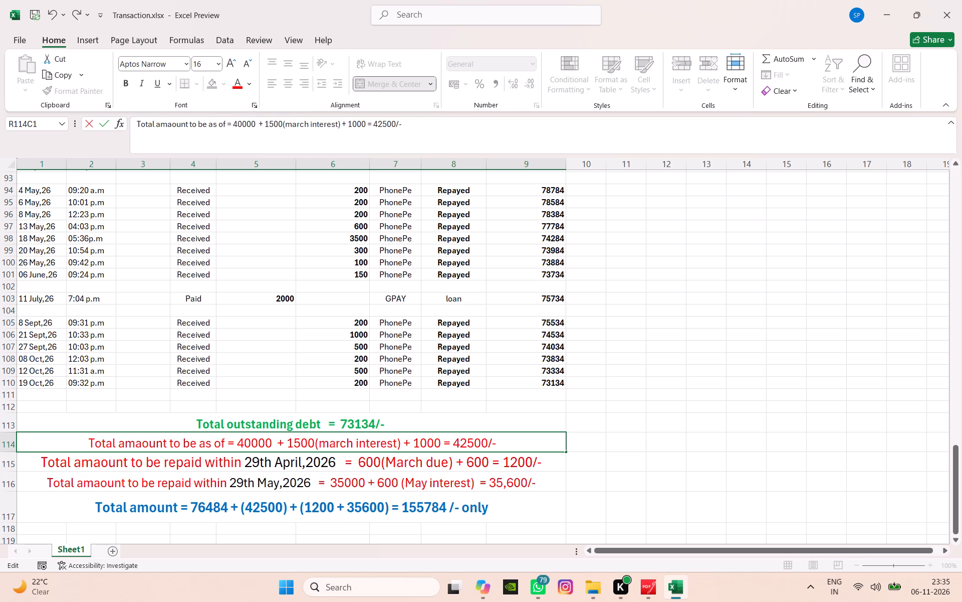
{"action": "key", "text": "space"}
{"action": "type", "text": "now"}
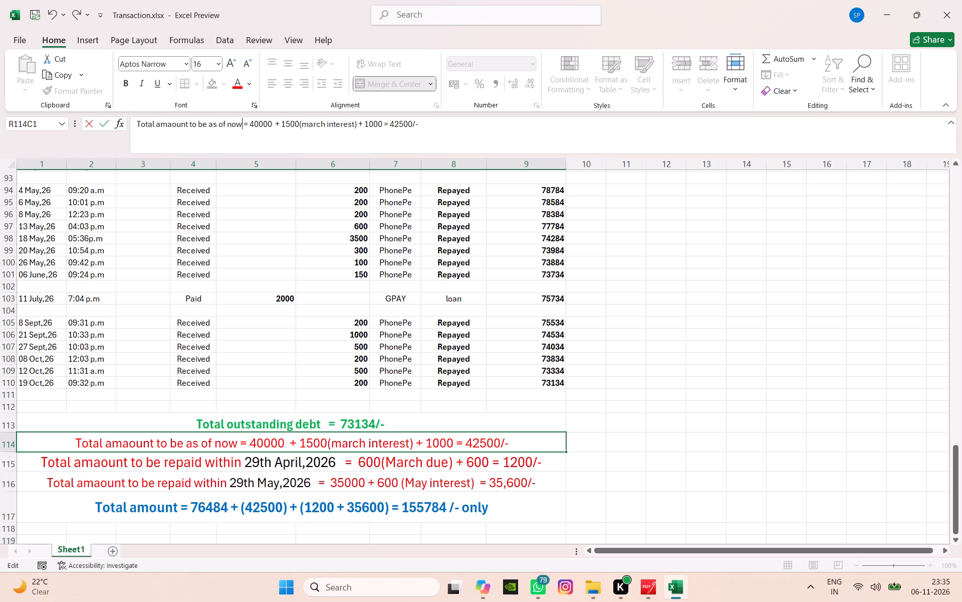
Add "to me" after "Total outstanding debt" in row 113 and remove the extra space before it.
{"action": "left_click", "coordinate": [328, 421]}
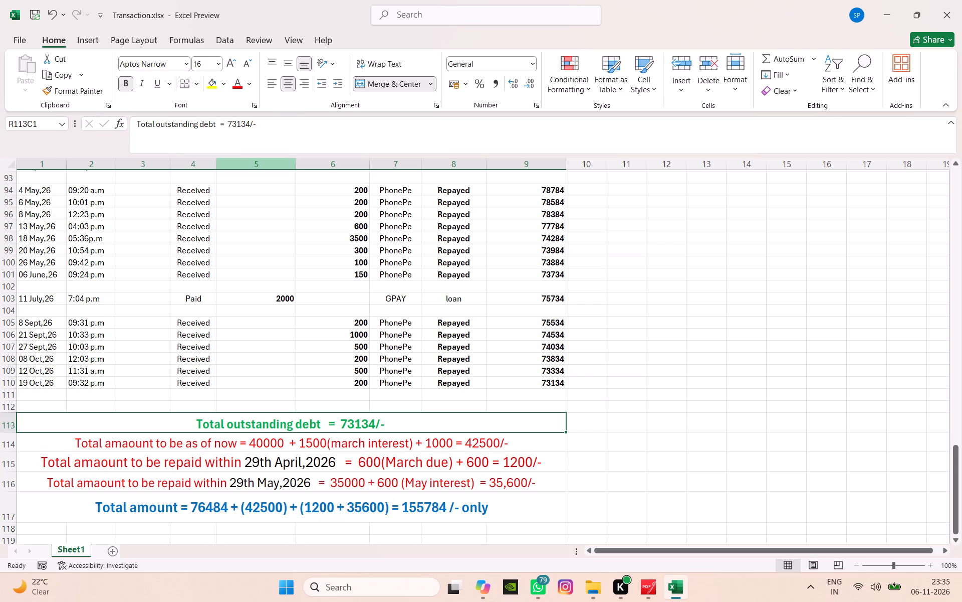
{"action": "left_click", "coordinate": [221, 125]}
{"action": "type", "text": "to me"}
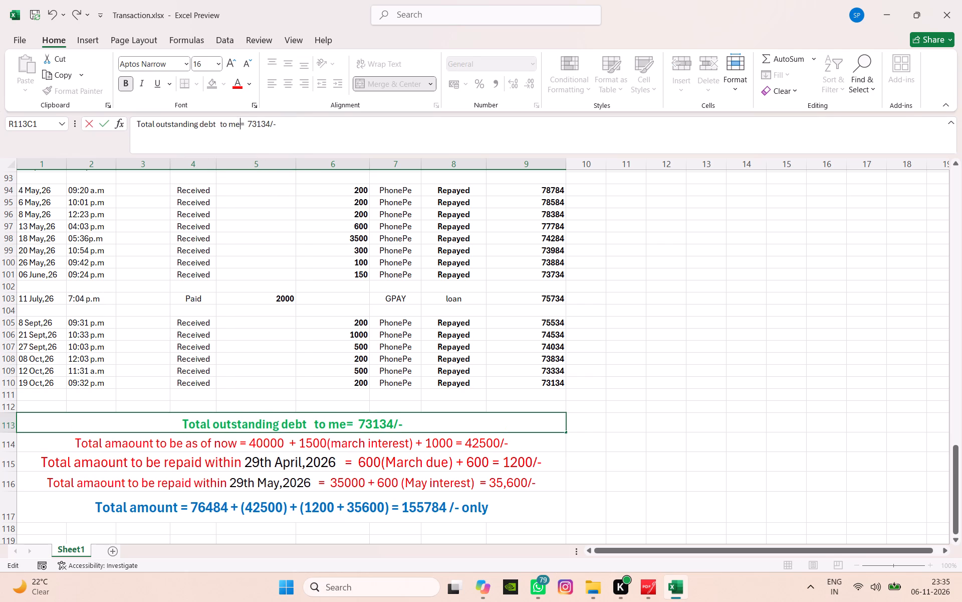
{"action": "key", "text": "space"}
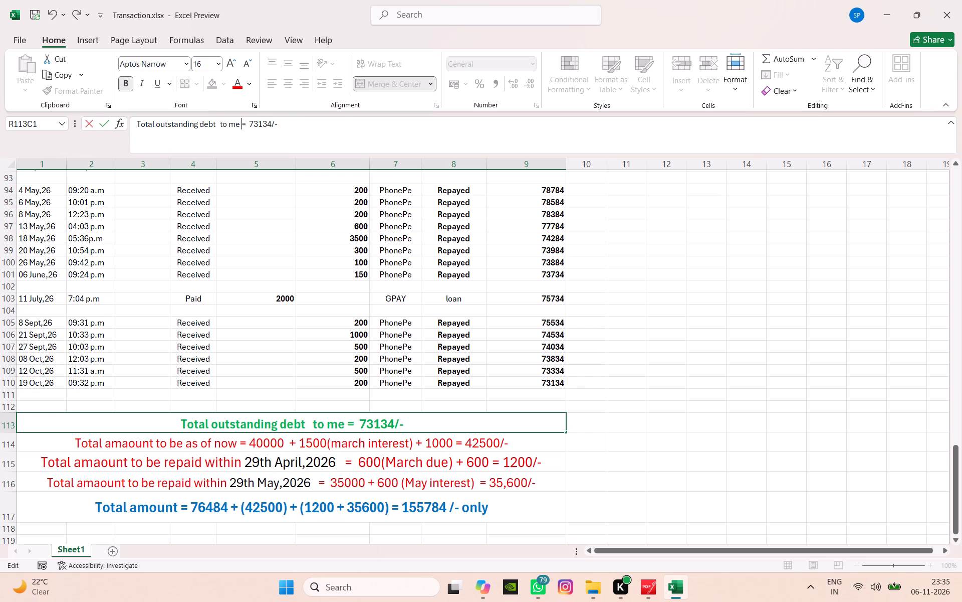
{"action": "left_click", "coordinate": [217, 124]}
{"action": "key", "text": "BackSpace"}
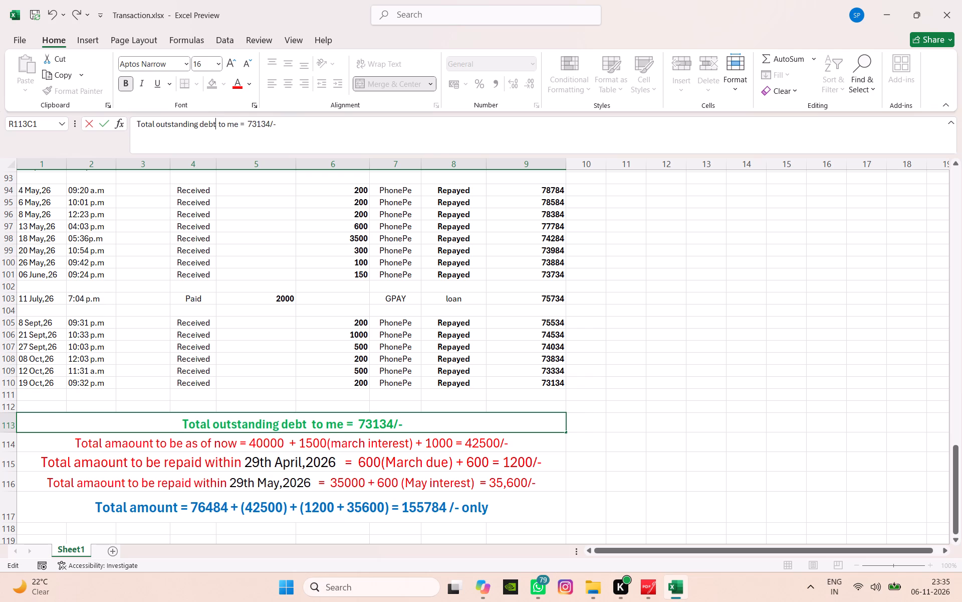
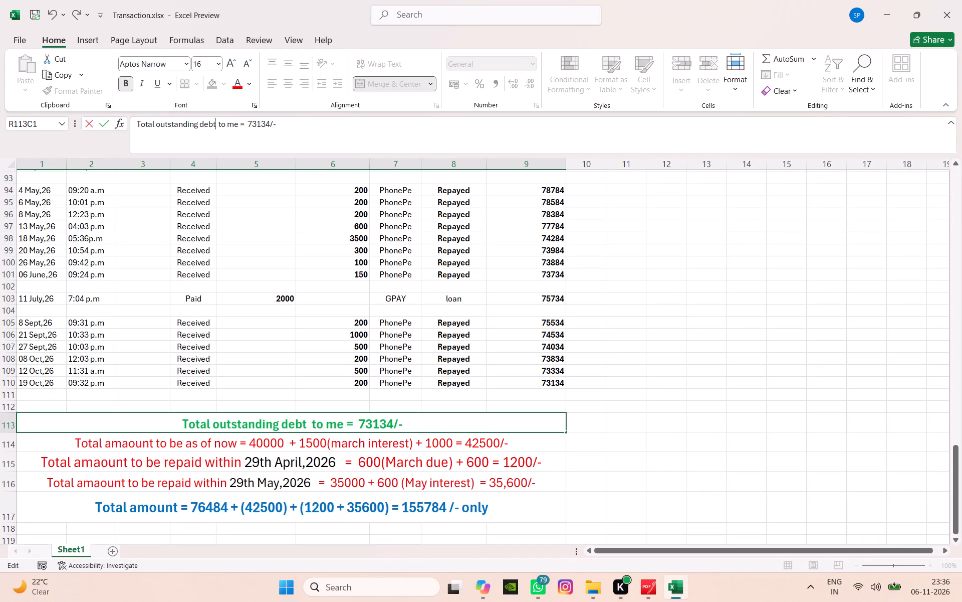
Change the interest label in the row 114 summary line to "Mar-Nov interest".
{"action": "scroll", "coordinate": [387, 448], "scroll_direction": "down", "scroll_amount": 1}
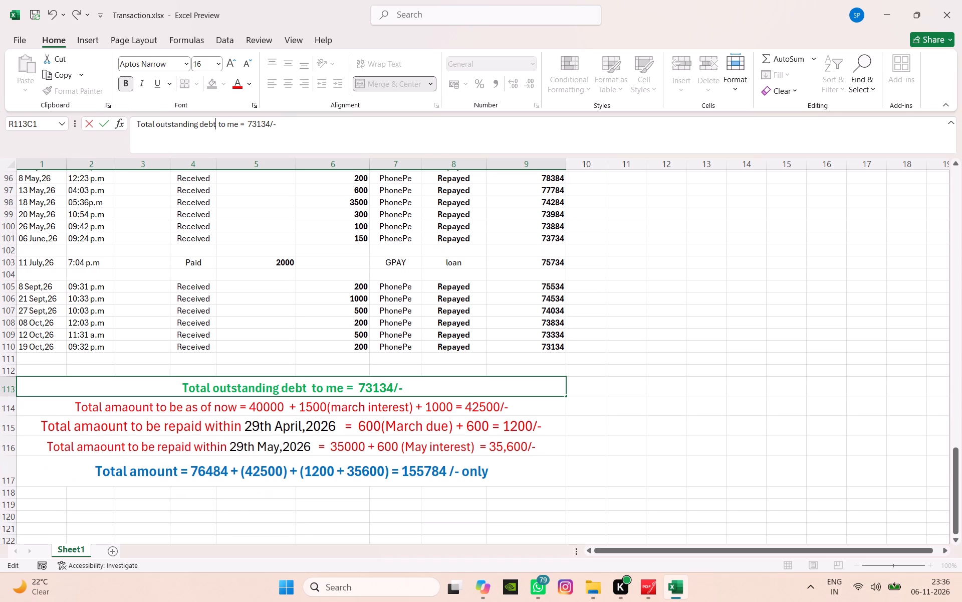
{"action": "left_click", "coordinate": [451, 426]}
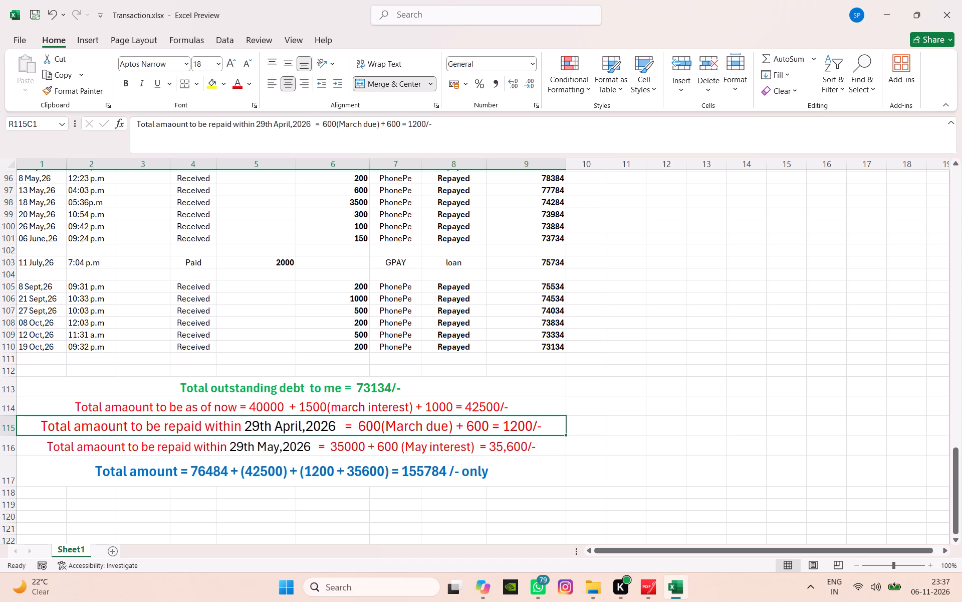
{"action": "left_click", "coordinate": [402, 406]}
{"action": "left_click", "coordinate": [326, 128]}
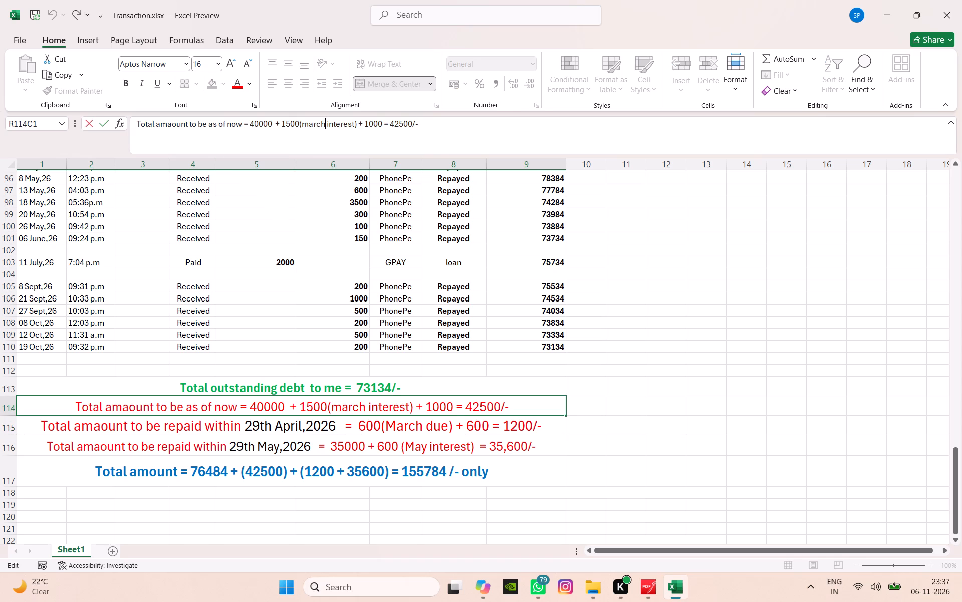
{"action": "key", "text": "BackSpace"}
{"action": "key", "text": "BackSpace"}
{"action": "key", "text": "BackSpace"}
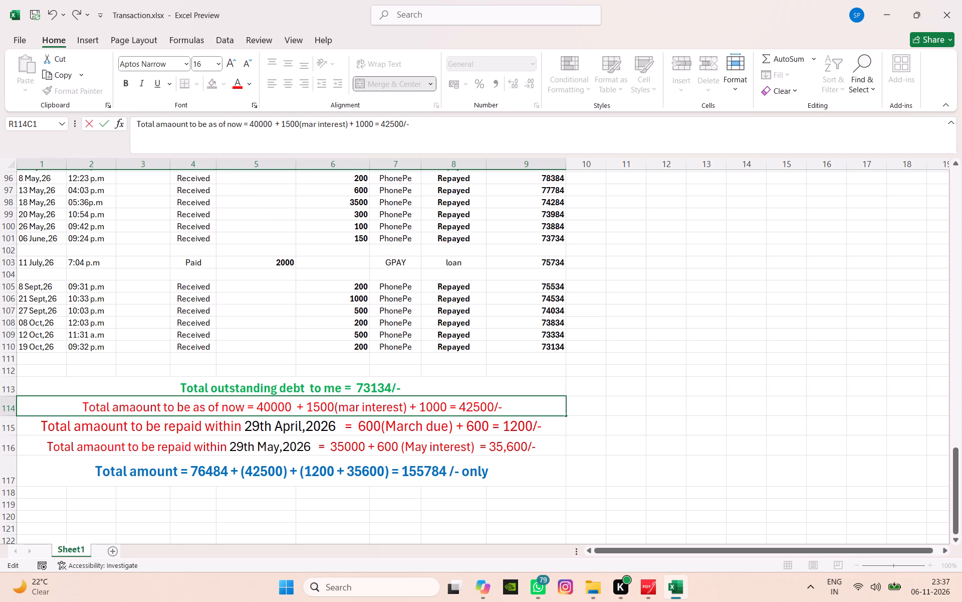
{"action": "key", "text": "BackSpace"}
{"action": "key", "text": "BackSpace"}
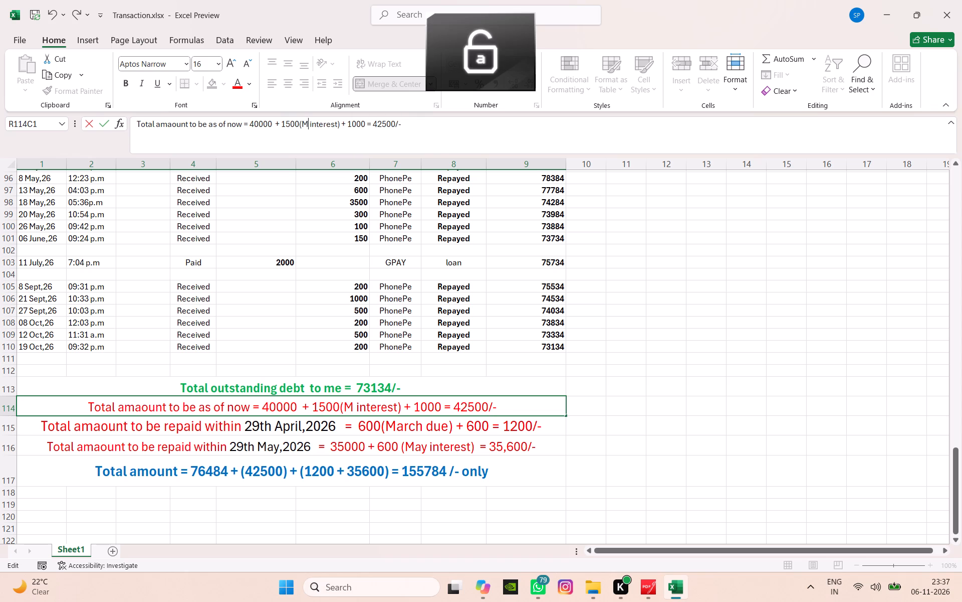
{"action": "type", "text": "ar"}
{"action": "key", "text": "minus"}
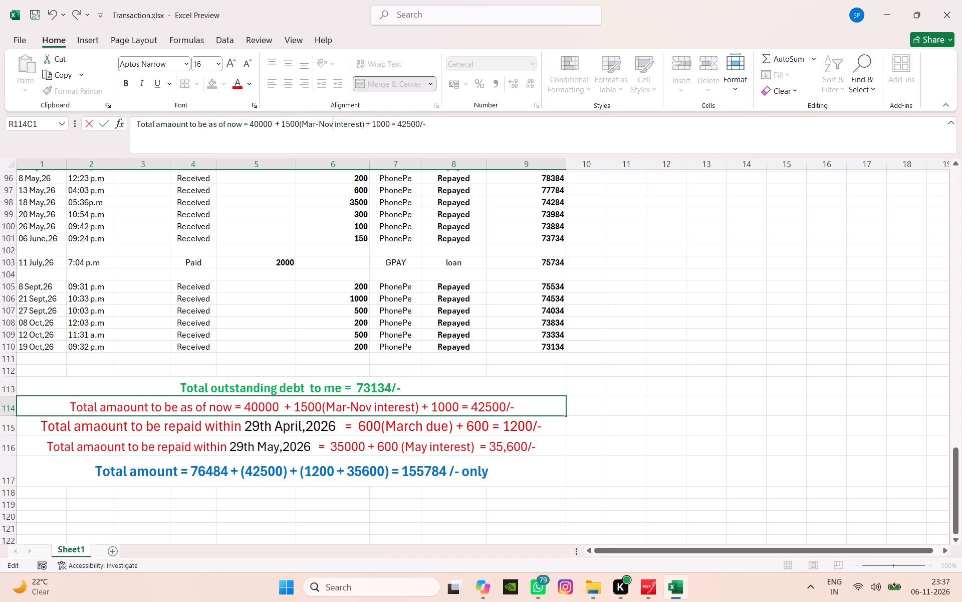
Rewrite the interest amount in row 114 as "(1500 x 9)", with a space before the Mar-Nov interest label.
{"action": "left_click", "coordinate": [300, 127]}
{"action": "key", "text": "space"}
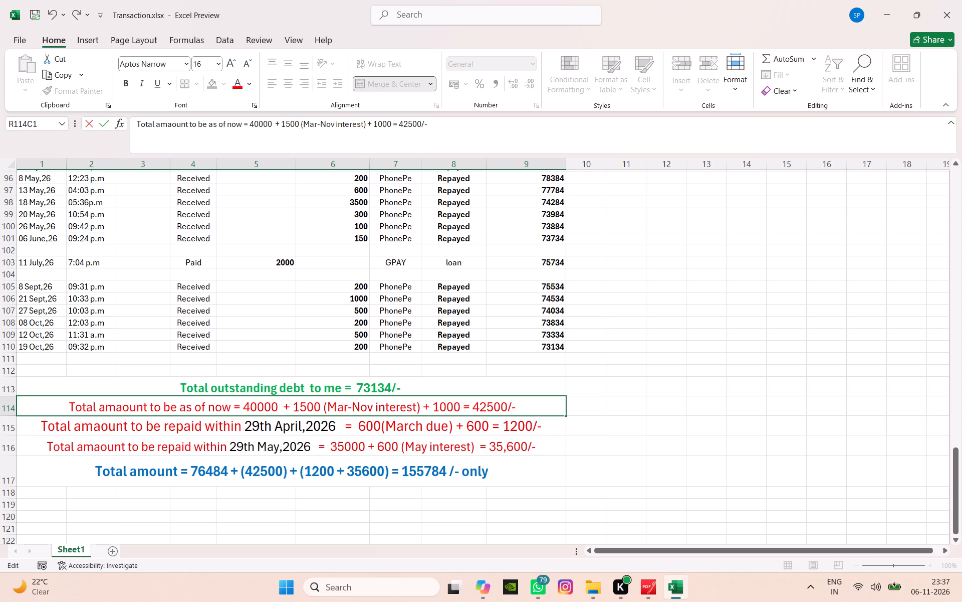
{"action": "type", "text": "*"}
{"action": "key", "text": "BackSpace"}
{"action": "key", "text": "x"}
{"action": "key", "text": "space"}
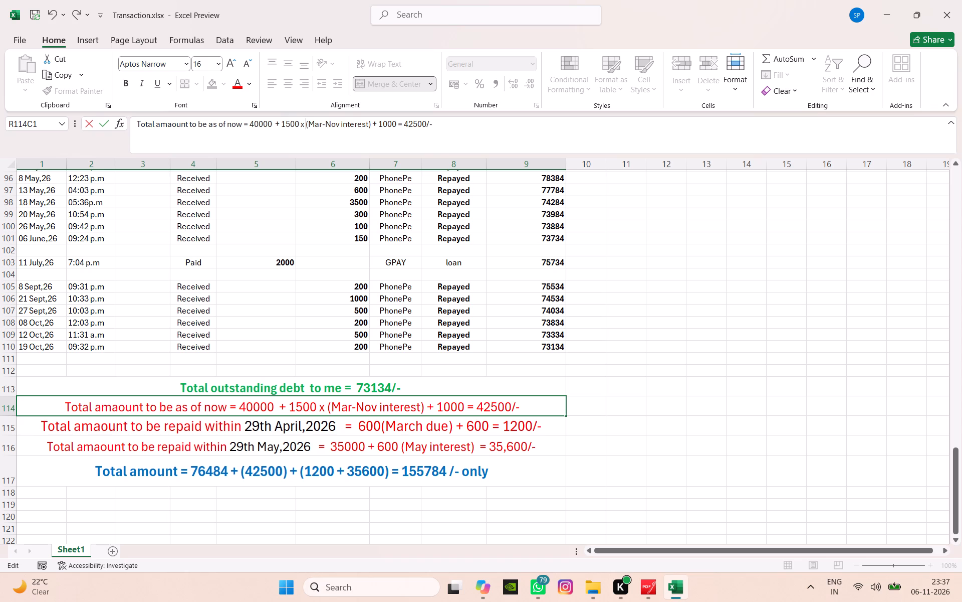
{"action": "key", "text": "9"}
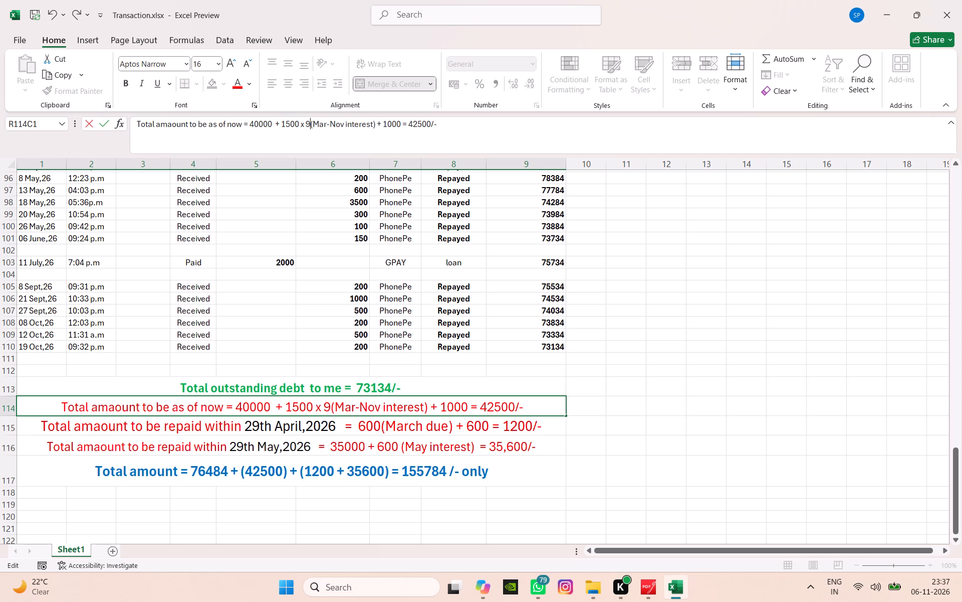
{"action": "key", "text": "shift+parenright"}
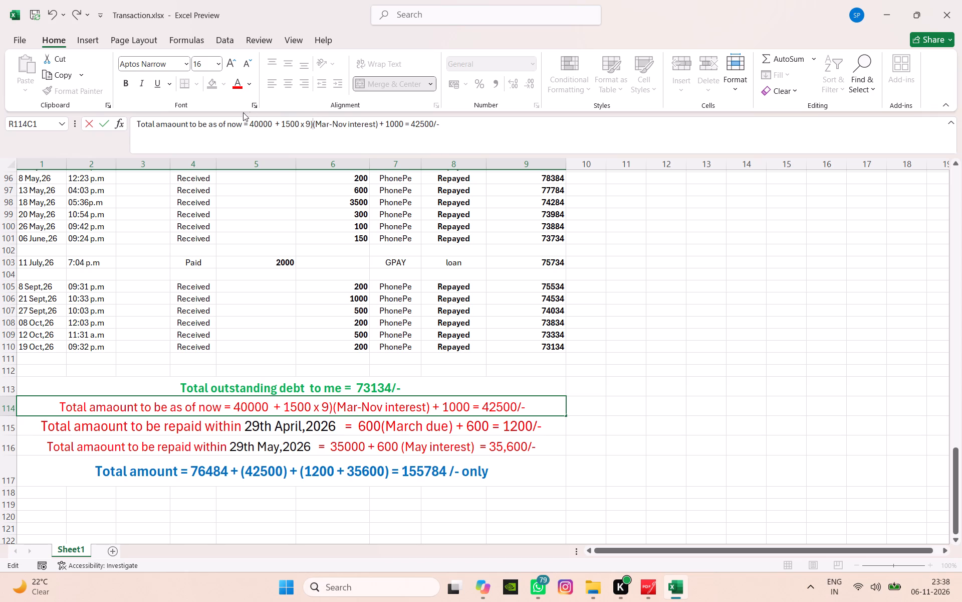
{"action": "left_click", "coordinate": [282, 123]}
{"action": "key", "text": "shift+parenleft"}
{"action": "key", "text": "space"}
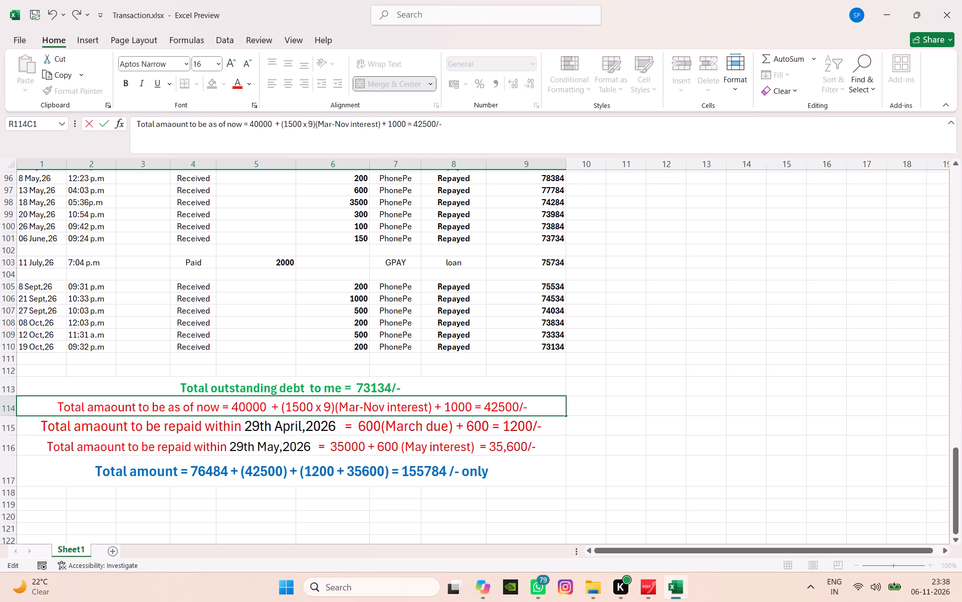
{"action": "left_click", "coordinate": [316, 124]}
{"action": "key", "text": "space"}
{"action": "left_click", "coordinate": [288, 126]}
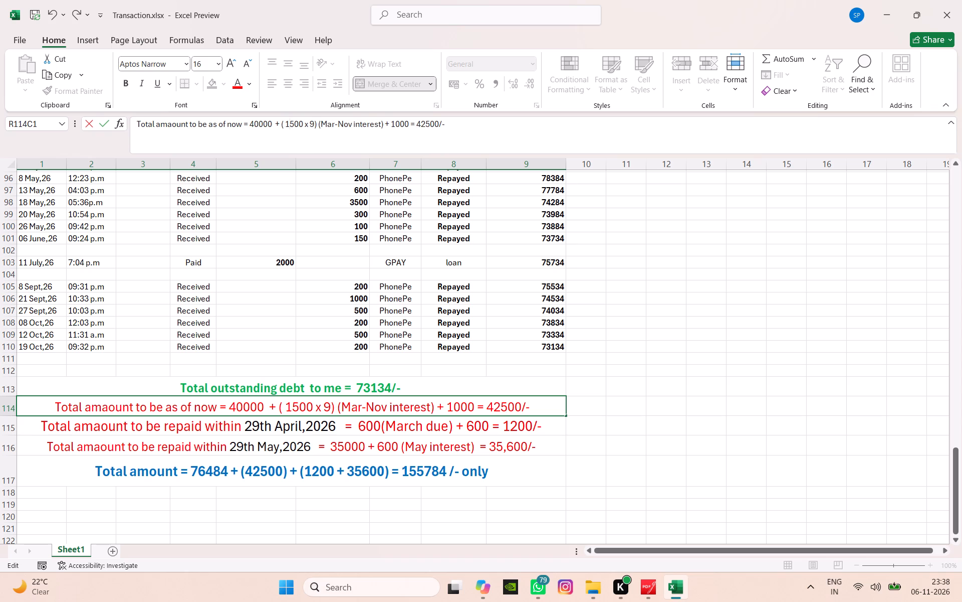
{"action": "left_click", "coordinate": [287, 125]}
{"action": "key", "text": "BackSpace"}
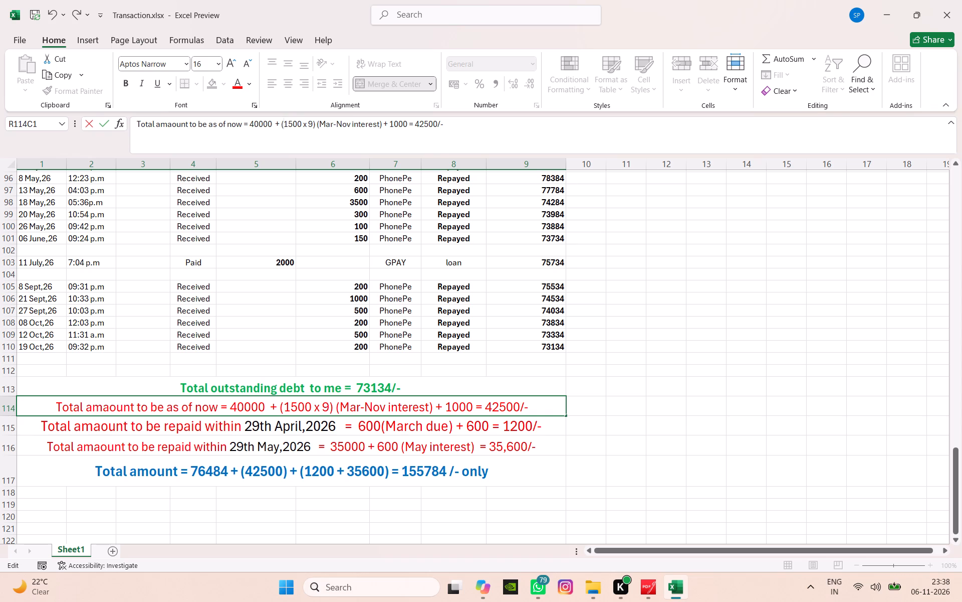
Set the total at the end of the row 114 summary line to 54,500.
{"action": "left_click_drag", "start_coordinate": [414, 124], "coordinate": [453, 130]}
{"action": "type", "text": "54"}
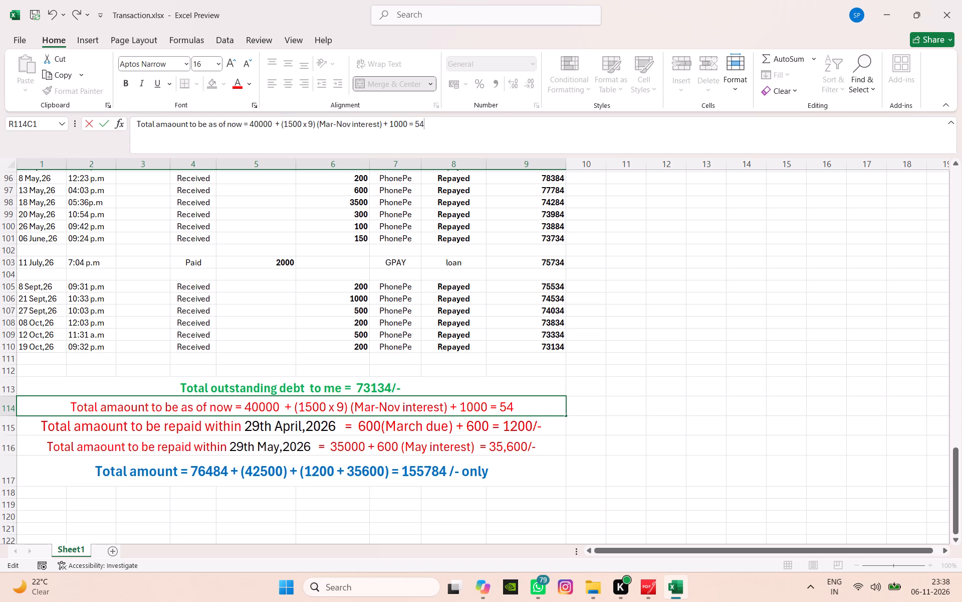
{"action": "key", "text": "comma"}
{"action": "type", "text": "500"}
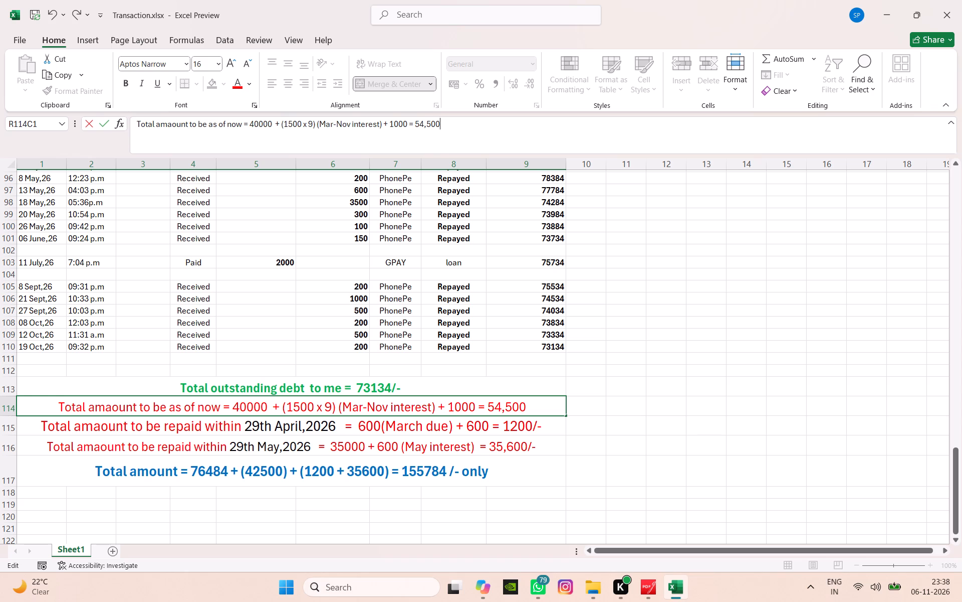
{"action": "left_click", "coordinate": [594, 390]}
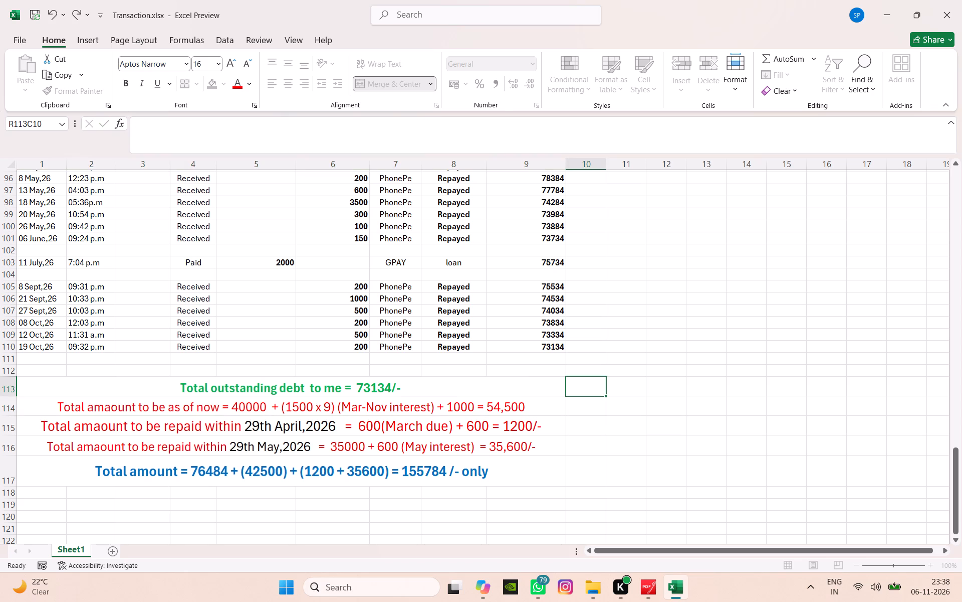
Multiply the first 600 in the row 115 summary line by 9, written as "600 * 9".
{"action": "left_click", "coordinate": [511, 428]}
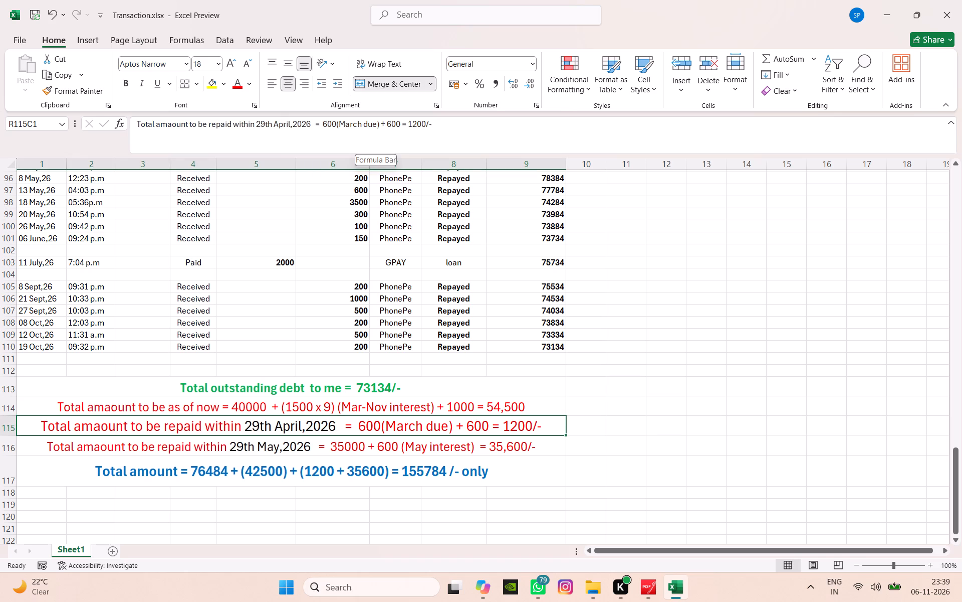
{"action": "left_click", "coordinate": [336, 122]}
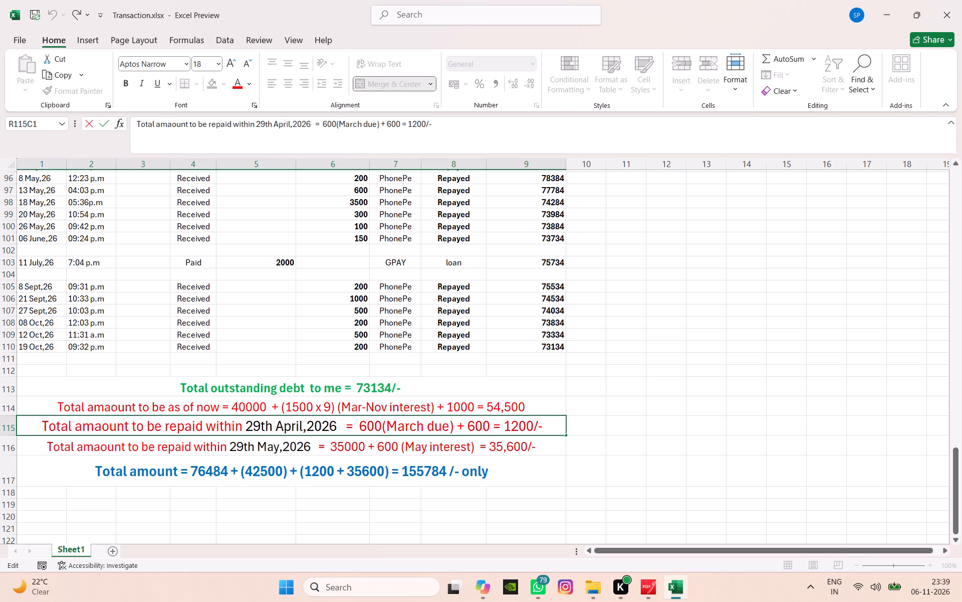
{"action": "key", "text": "space"}
{"action": "type", "text": "* 9"}
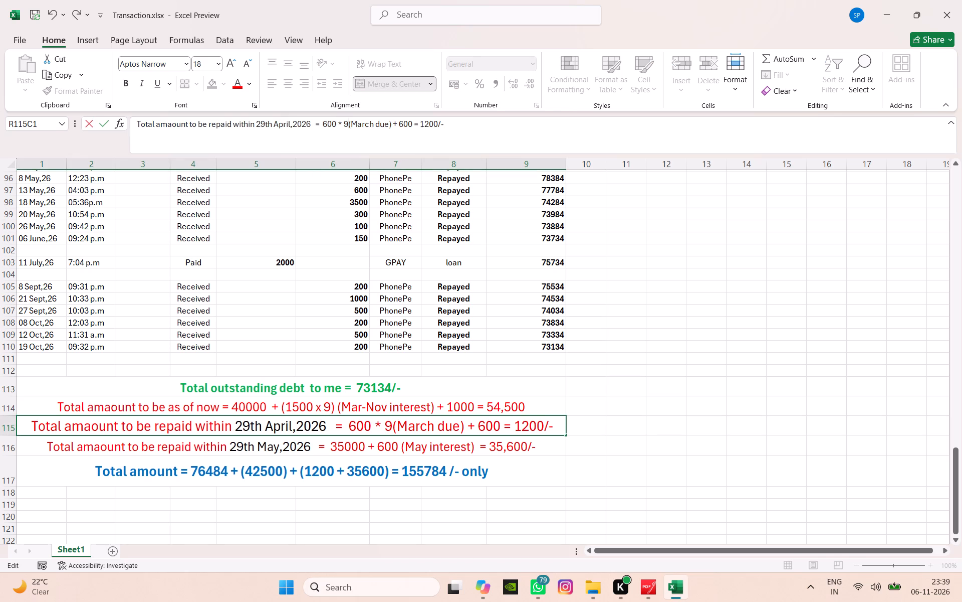
{"action": "key", "text": "space"}
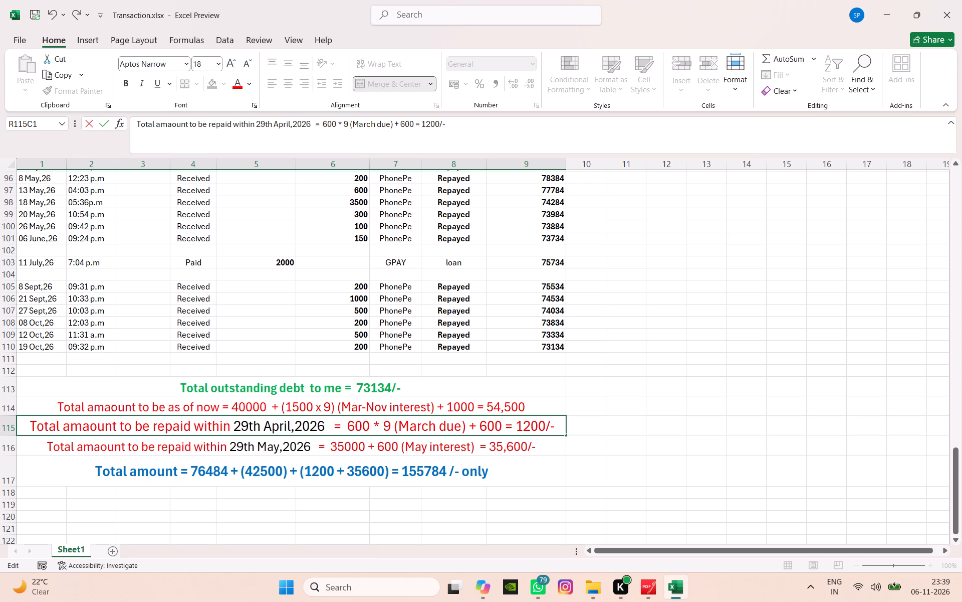
Replace the "March due" label in row 115 with "Mar-Nov Interest".
{"action": "left_click_drag", "start_coordinate": [376, 121], "coordinate": [391, 127]}
{"action": "type", "text": "to"}
{"action": "key", "text": "space"}
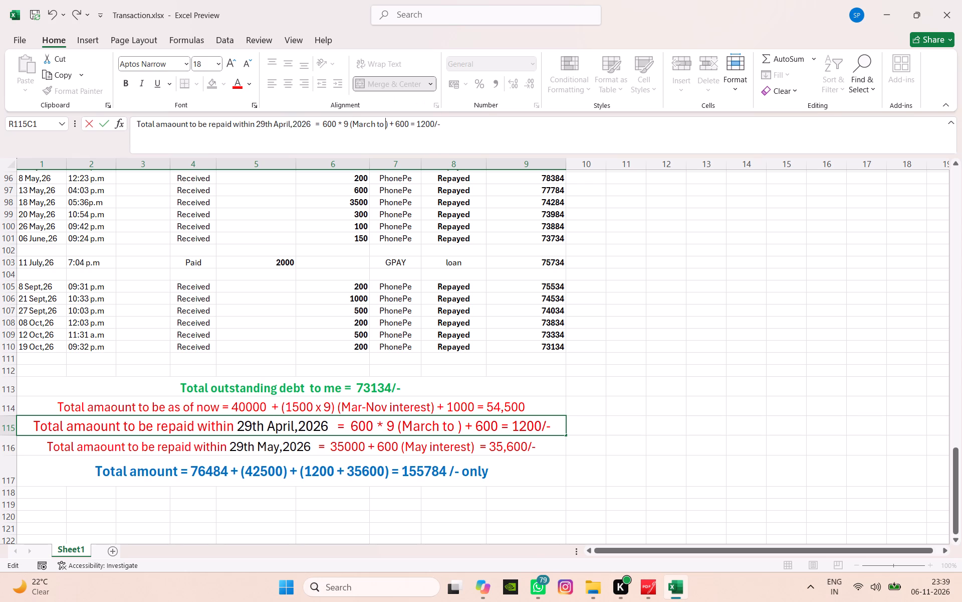
{"action": "key", "text": "BackSpace"}
{"action": "key", "text": "BackSpace"}
{"action": "key", "text": "BackSpace"}
{"action": "key", "text": "BackSpace"}
{"action": "key", "text": "BackSpace"}
{"action": "key", "text": "BackSpace"}
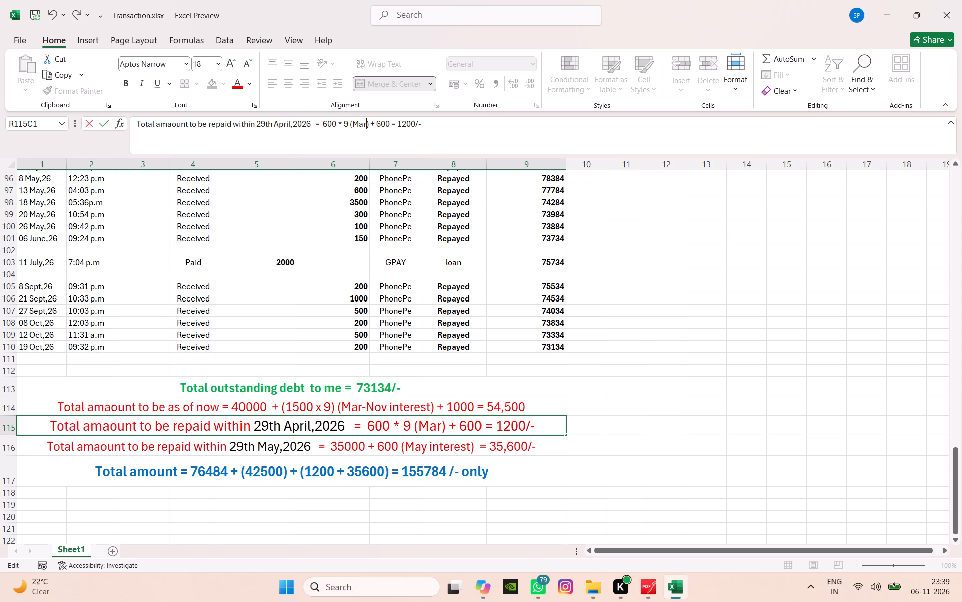
{"action": "key", "text": "minus"}
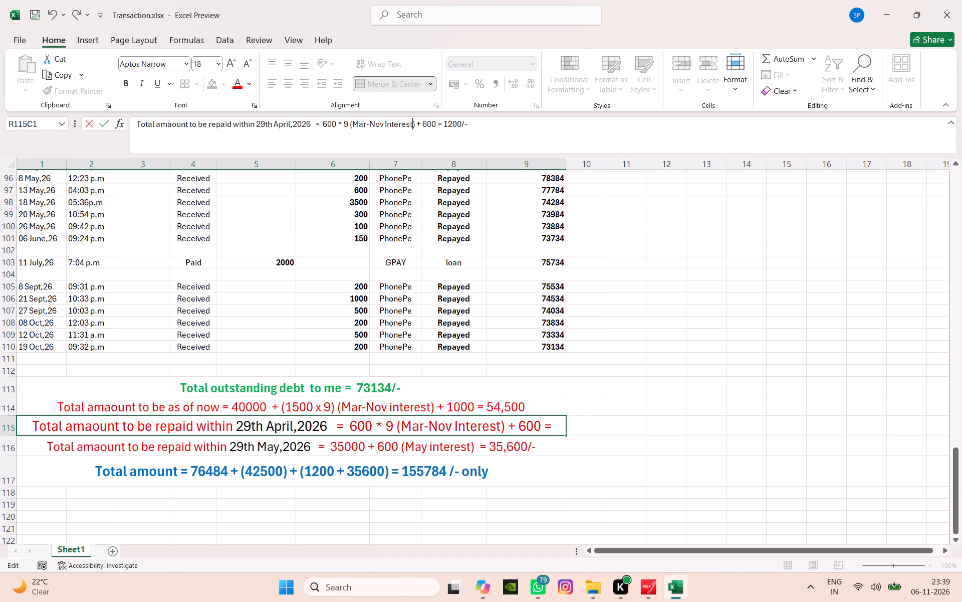
Remove the "+ 600" term after the Mar-Nov Interest label in row 115, keeping a space before the equals sign.
{"action": "left_click_drag", "start_coordinate": [437, 124], "coordinate": [414, 124]}
{"action": "key", "text": "BackSpace"}
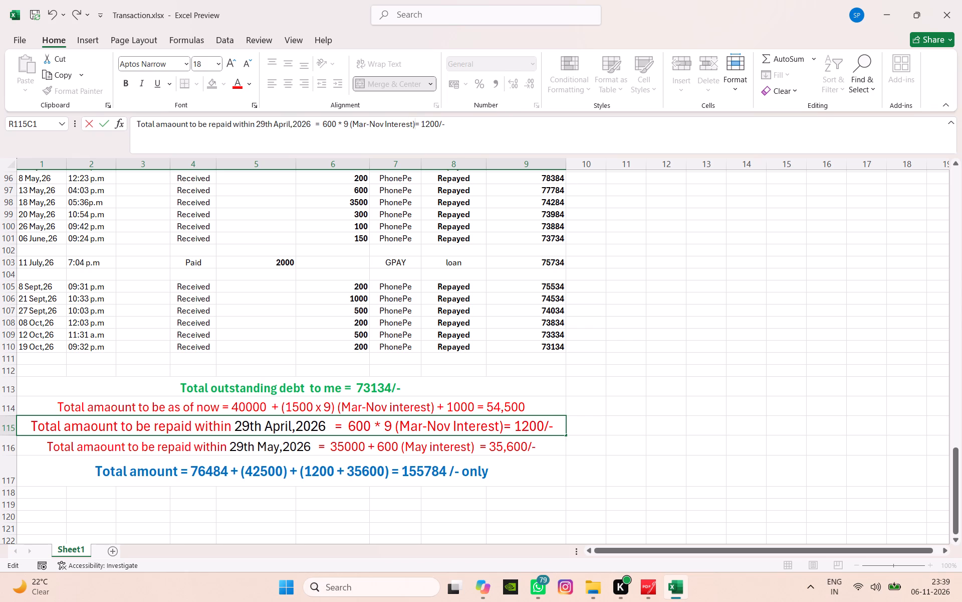
{"action": "key", "text": "space"}
Insert "35000 +" before "600 * 9" in the row 115 summary line.
{"action": "left_click_drag", "start_coordinate": [458, 124], "coordinate": [437, 123]}
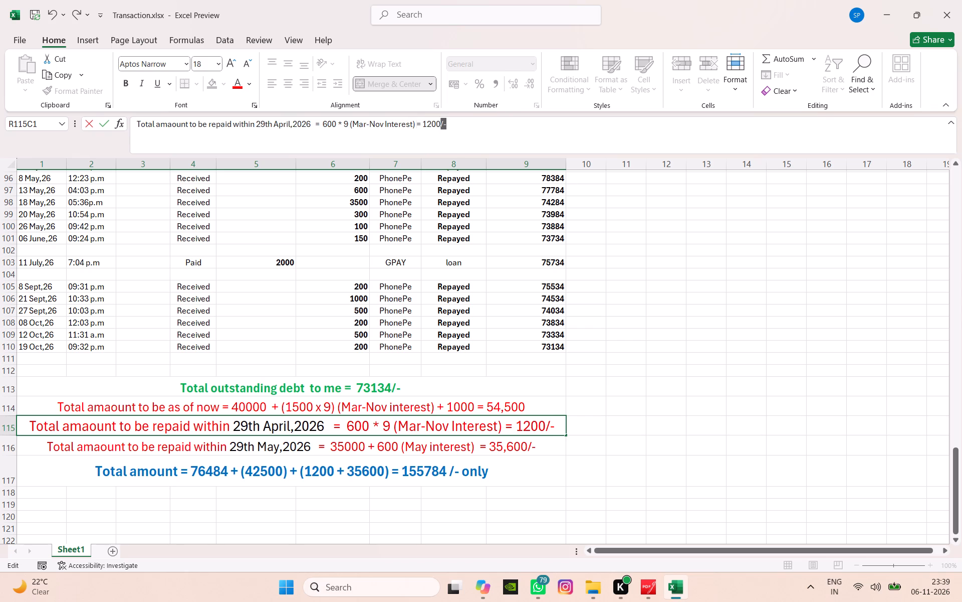
{"action": "left_click_drag", "start_coordinate": [437, 123], "coordinate": [421, 123]}
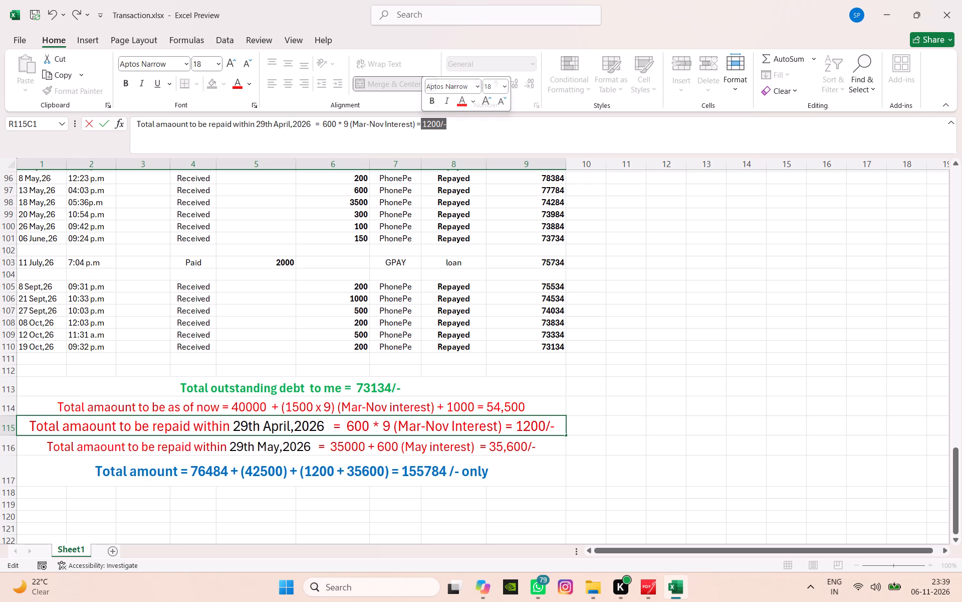
{"action": "left_click", "coordinate": [321, 123]}
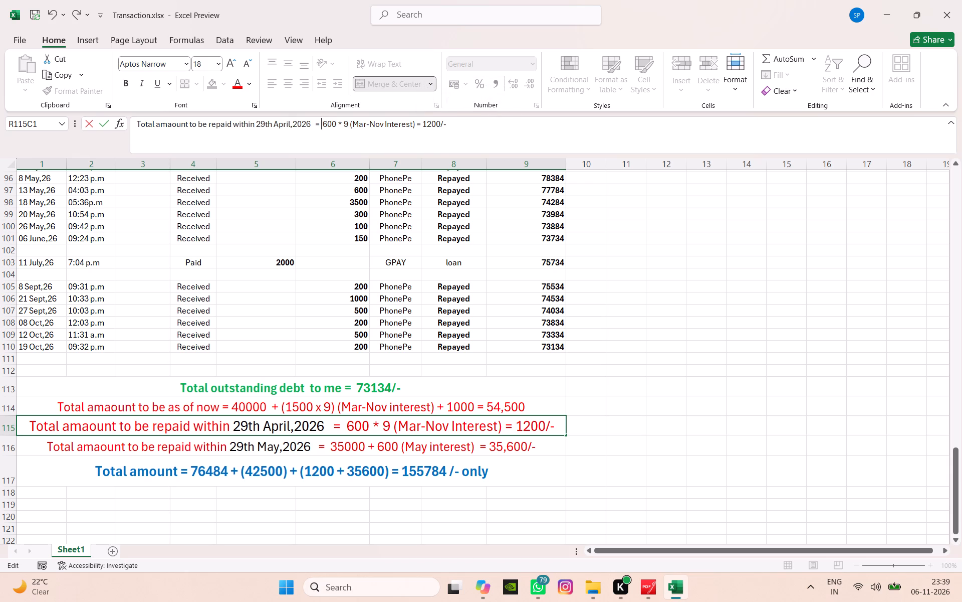
{"action": "key", "text": "3"}
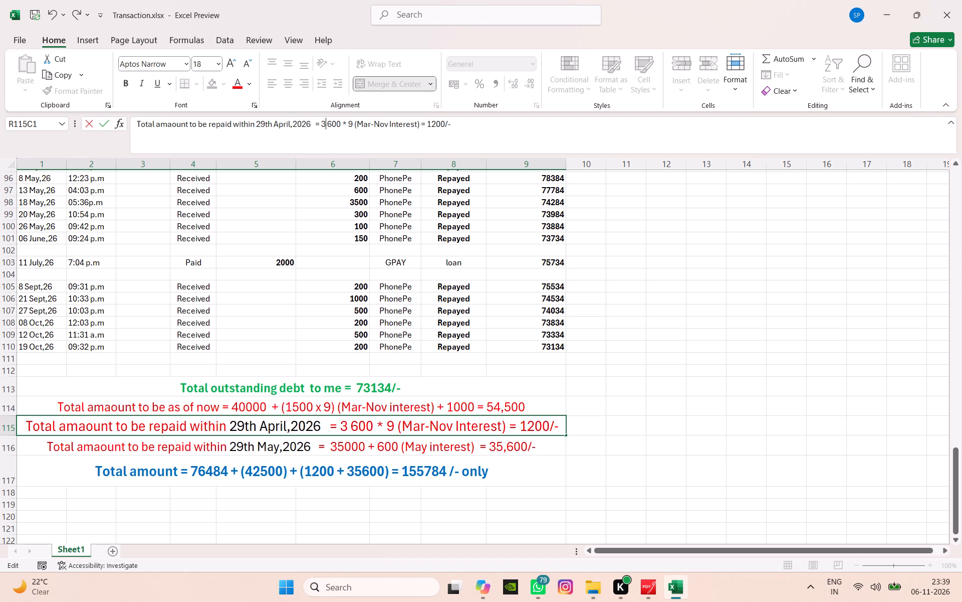
{"action": "type", "text": "5000"}
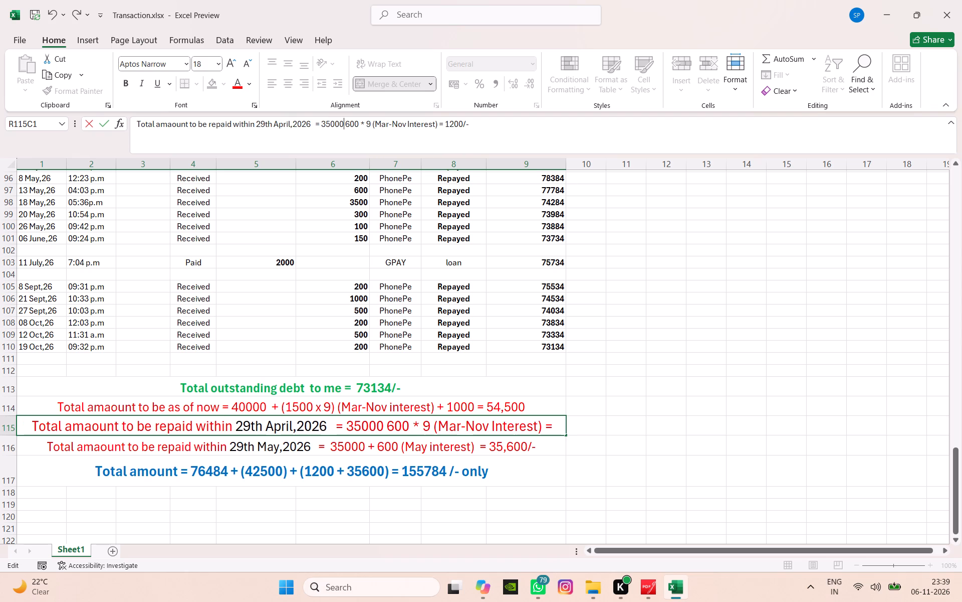
{"action": "key", "text": "space"}
{"action": "type", "text": "+"}
{"action": "key", "text": "space"}
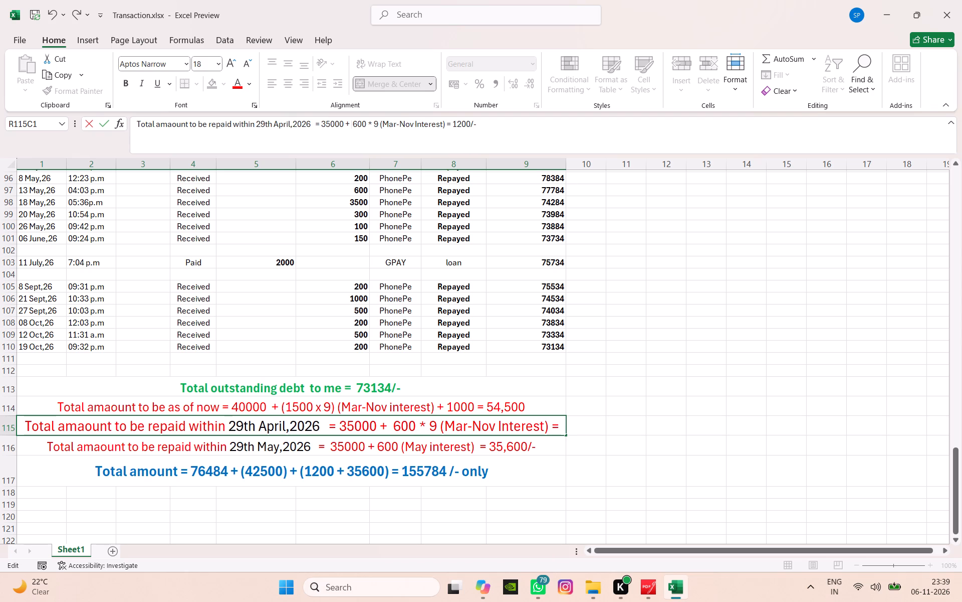
Enclose "600 * 9" in parentheses in the row 115 summary line, with a space before the Mar-Nov Interest label.
{"action": "key", "text": "shift+parenleft"}
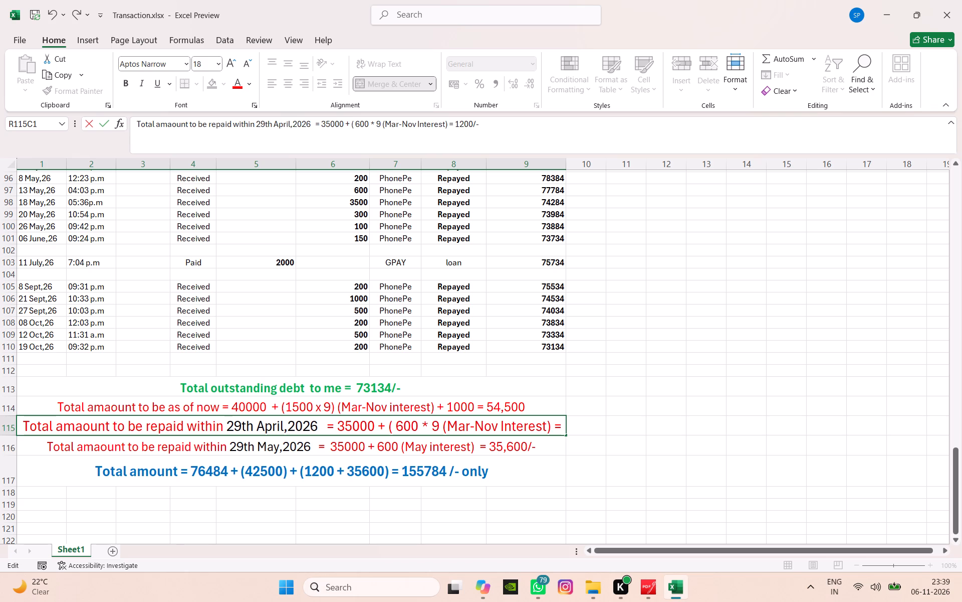
{"action": "key", "text": "Right"}
{"action": "key", "text": "Right"}
{"action": "key", "text": "Right"}
{"action": "key", "text": "Right"}
{"action": "key", "text": "Right"}
{"action": "key", "text": "Right"}
{"action": "key", "text": "Right"}
{"action": "key", "text": "Right"}
{"action": "key", "text": "Right"}
{"action": "type", "text": ")"}
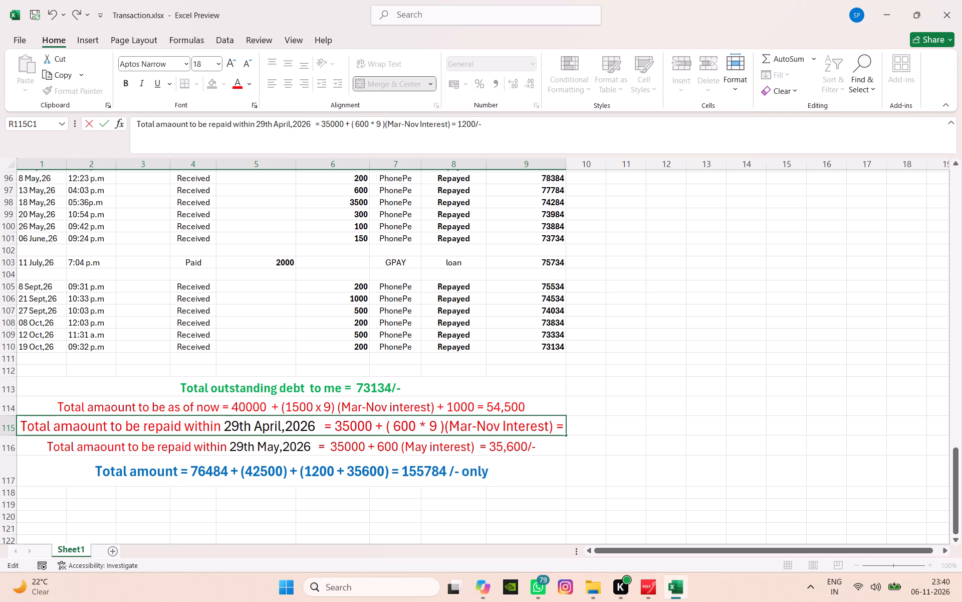
{"action": "key", "text": "space"}
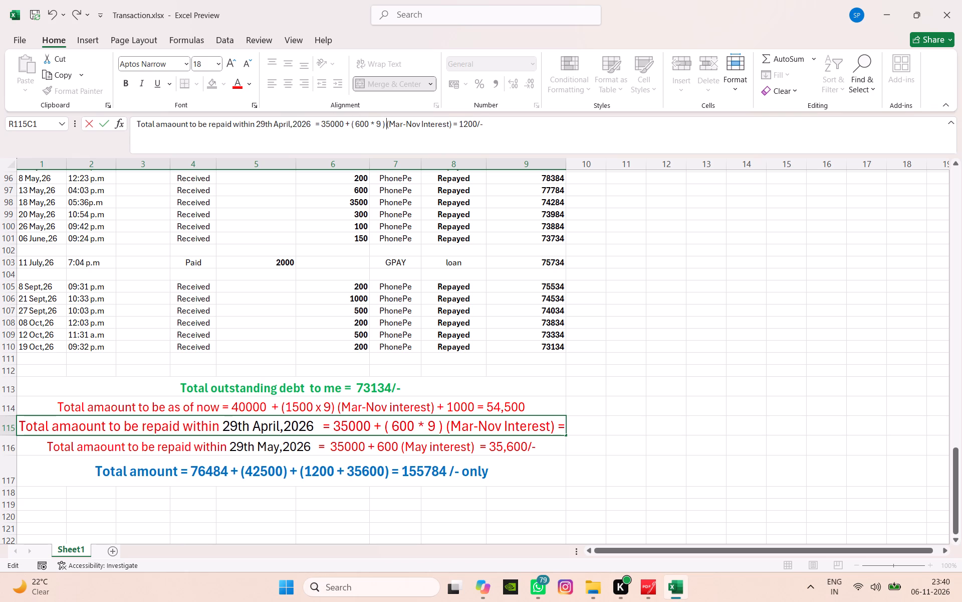
Replace the result at the end of the row 115 summary line with 40,400.
{"action": "left_click_drag", "start_coordinate": [484, 126], "coordinate": [460, 125]}
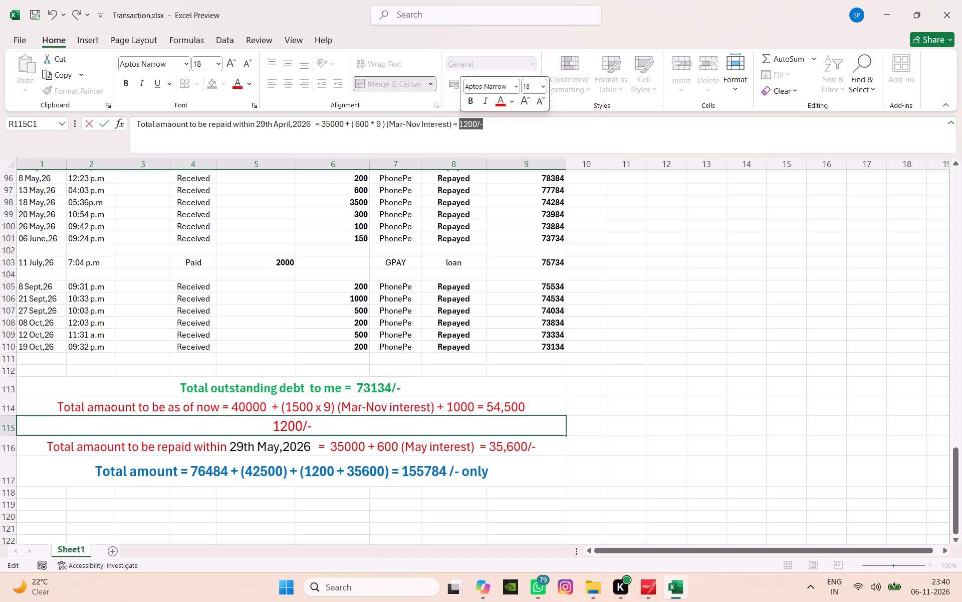
{"action": "type", "text": "40"}
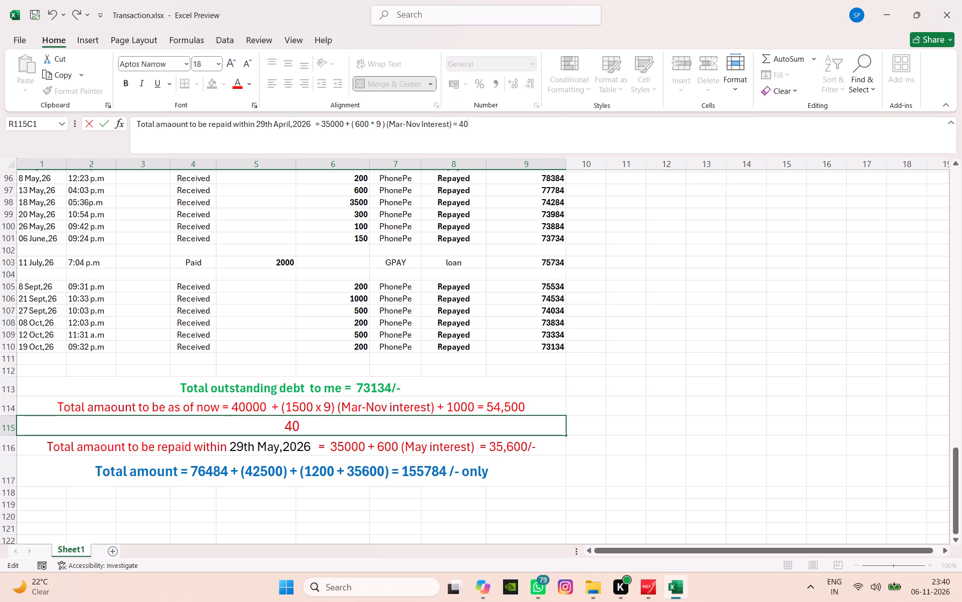
{"action": "type", "text": ",400"}
{"action": "left_click", "coordinate": [574, 126]}
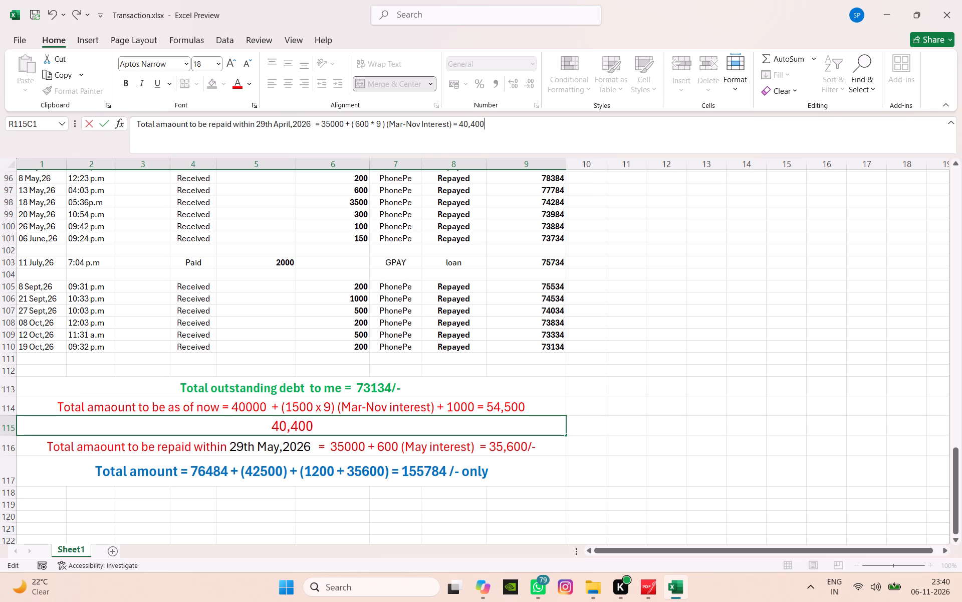
Replace "within 29th April,2026" in the row 115 summary line with "as of now".
{"action": "left_click_drag", "start_coordinate": [311, 126], "coordinate": [236, 124]}
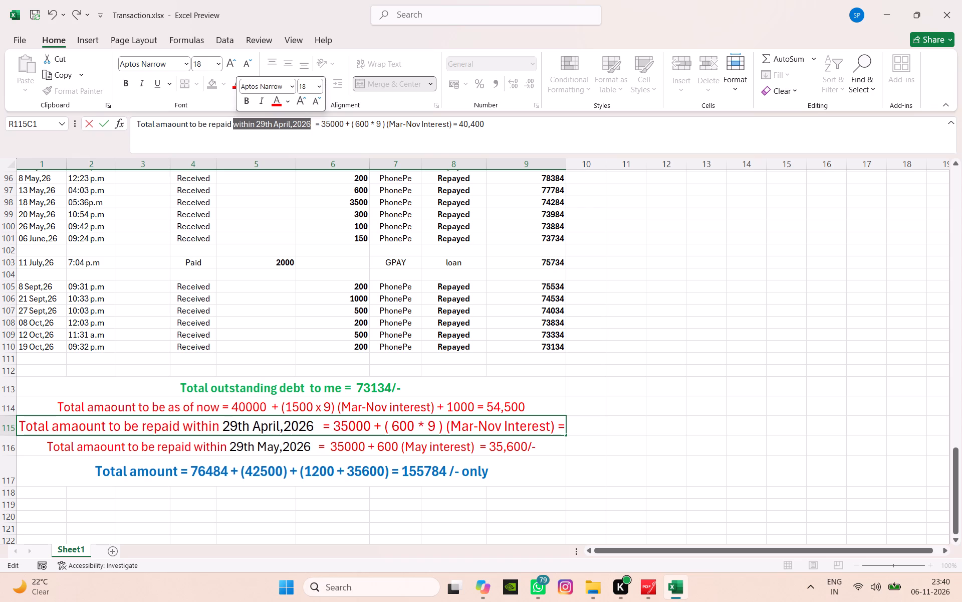
{"action": "type", "text": "as of now"}
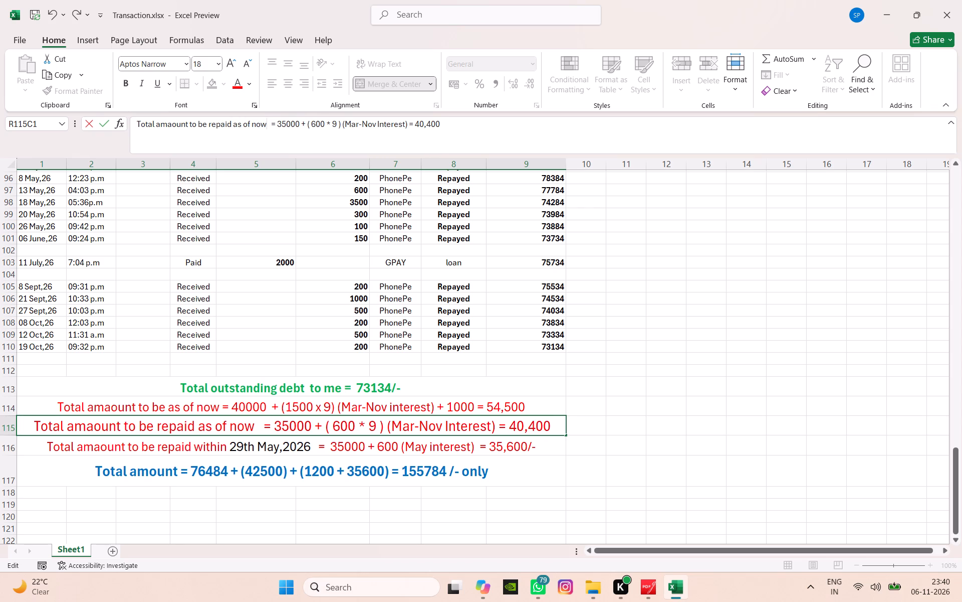
{"action": "left_click", "coordinate": [619, 367]}
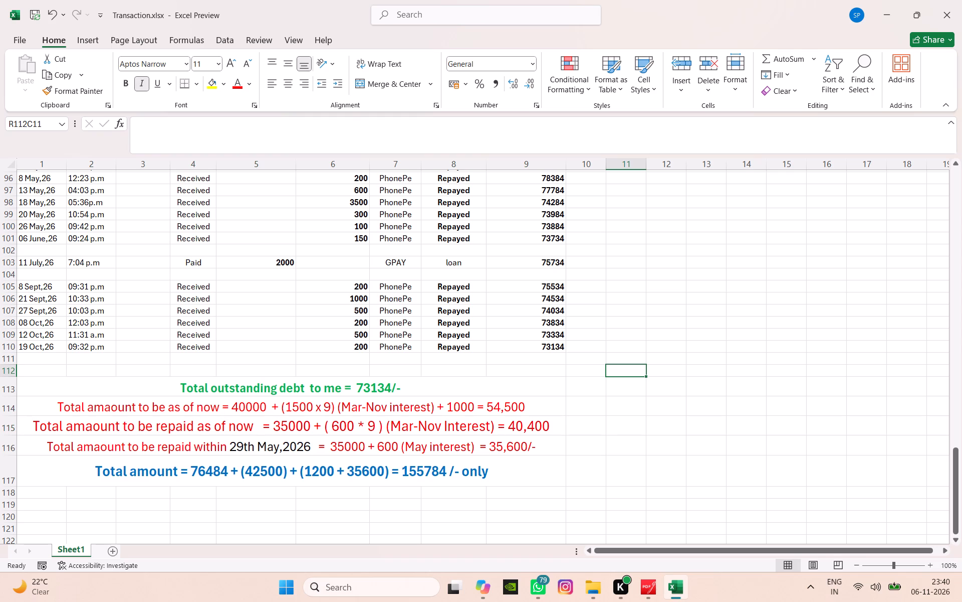
Replace "within 29th May,2026" in the row 116 summary line with "as of now".
{"action": "left_click", "coordinate": [281, 446]}
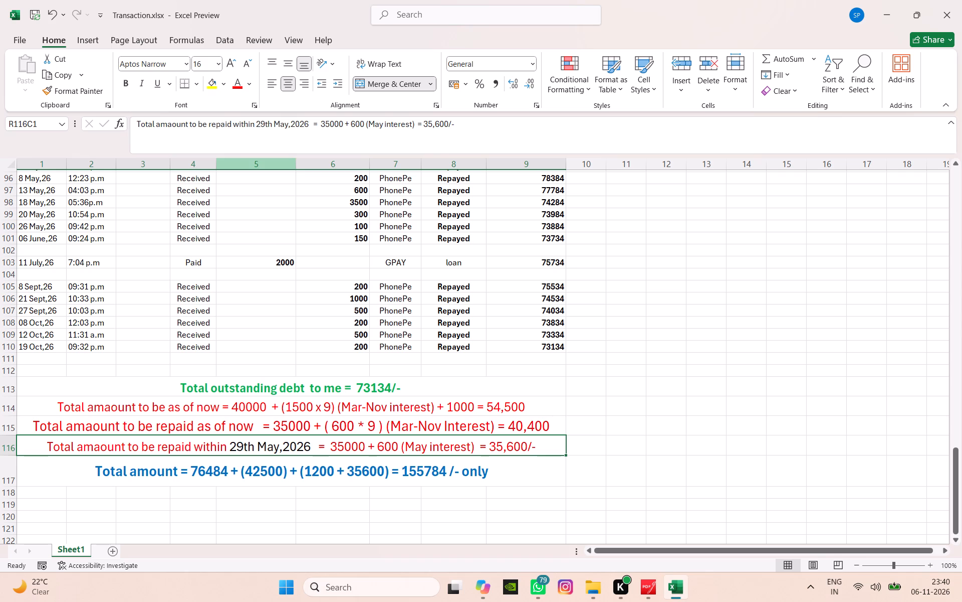
{"action": "left_click_drag", "start_coordinate": [310, 121], "coordinate": [233, 121]}
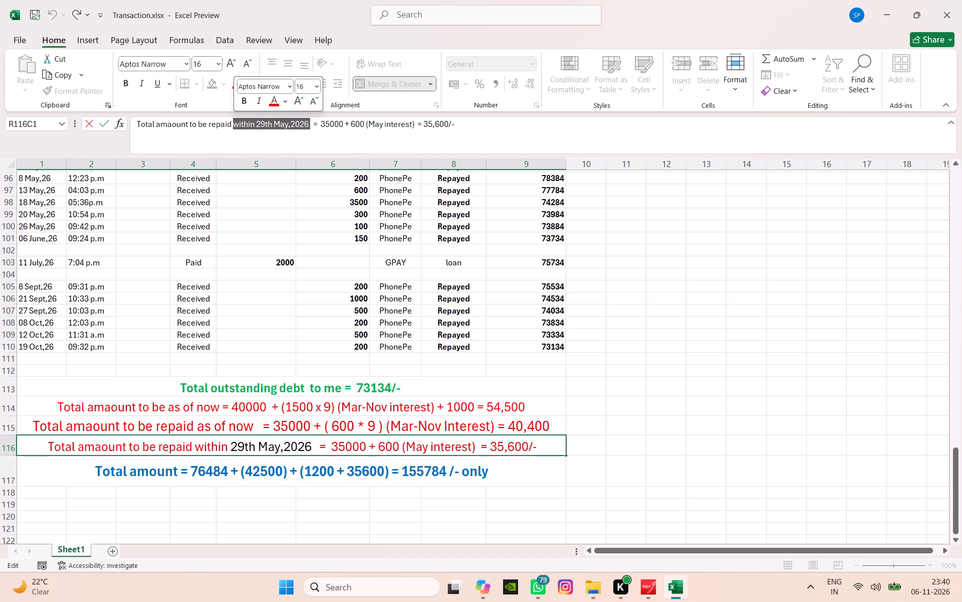
{"action": "type", "text": "as of now"}
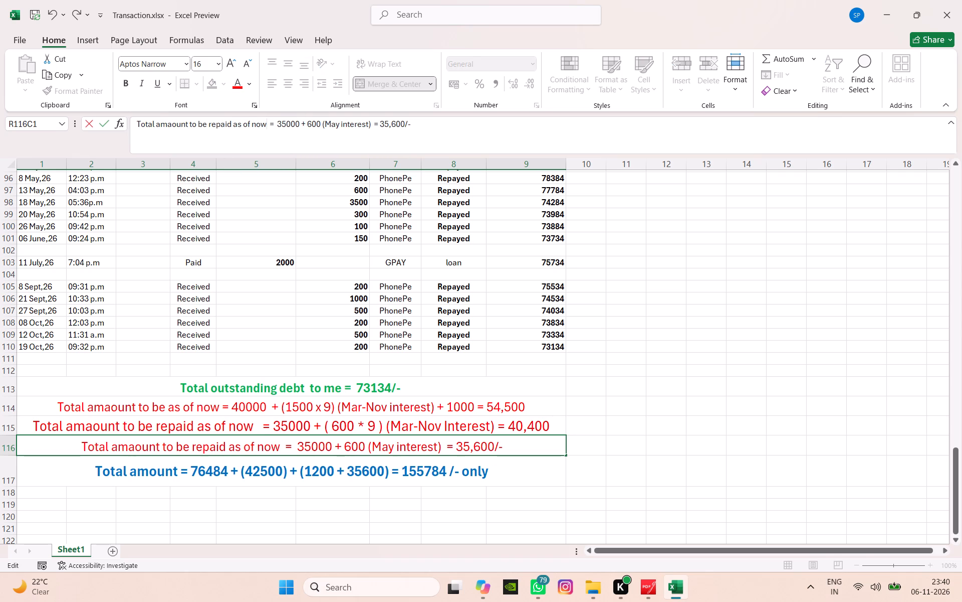
Replace everything after the first equals sign in row 116 with the sum "73134 + 54500 + 40,400".
{"action": "left_click_drag", "start_coordinate": [277, 126], "coordinate": [278, 125]}
{"action": "left_click_drag", "start_coordinate": [278, 125], "coordinate": [412, 125]}
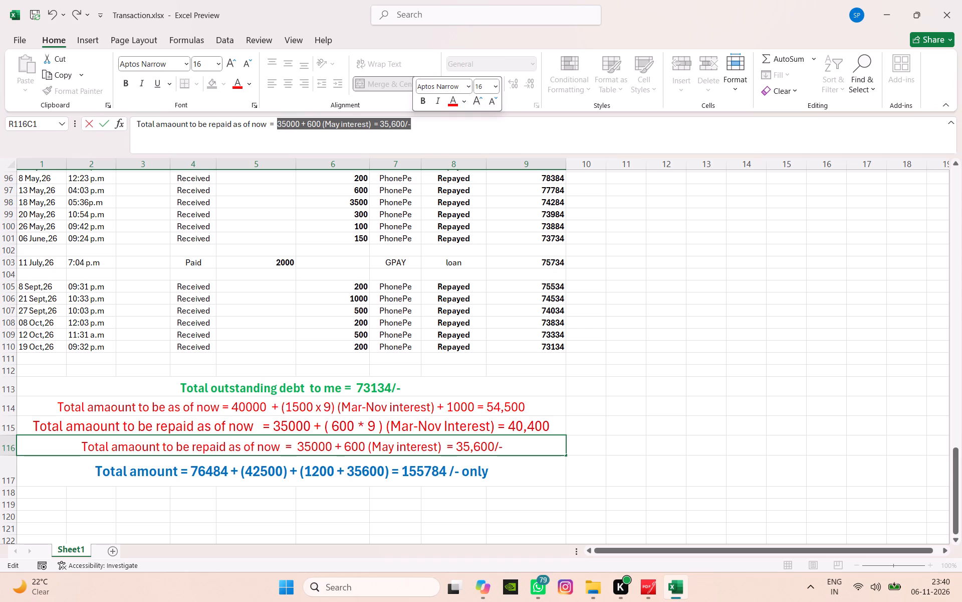
{"action": "key", "text": "7"}
{"action": "type", "text": "3132"}
{"action": "key", "text": "BackSpace"}
{"action": "key", "text": "4"}
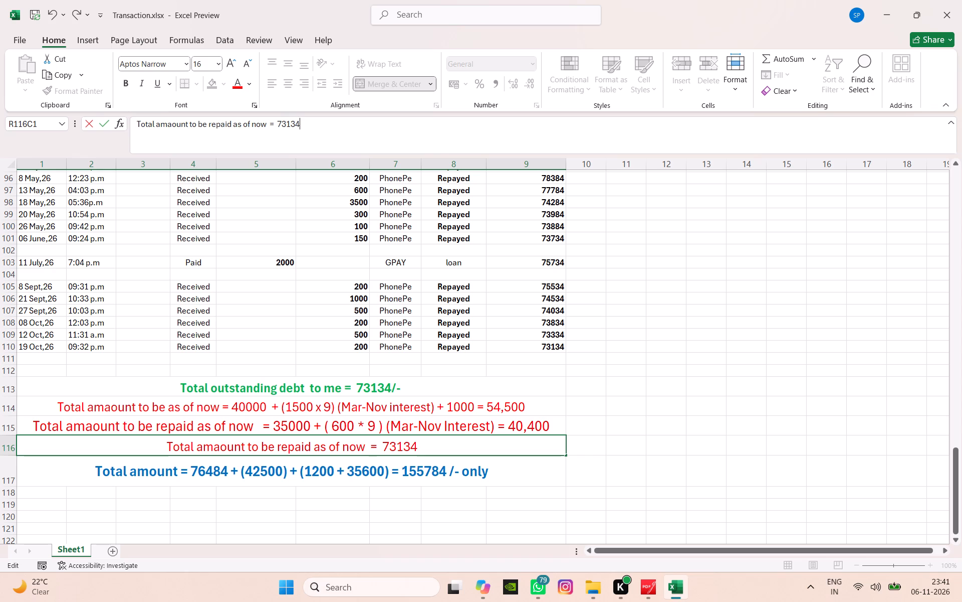
{"action": "key", "text": "space"}
{"action": "type", "text": "+"}
{"action": "key", "text": "space"}
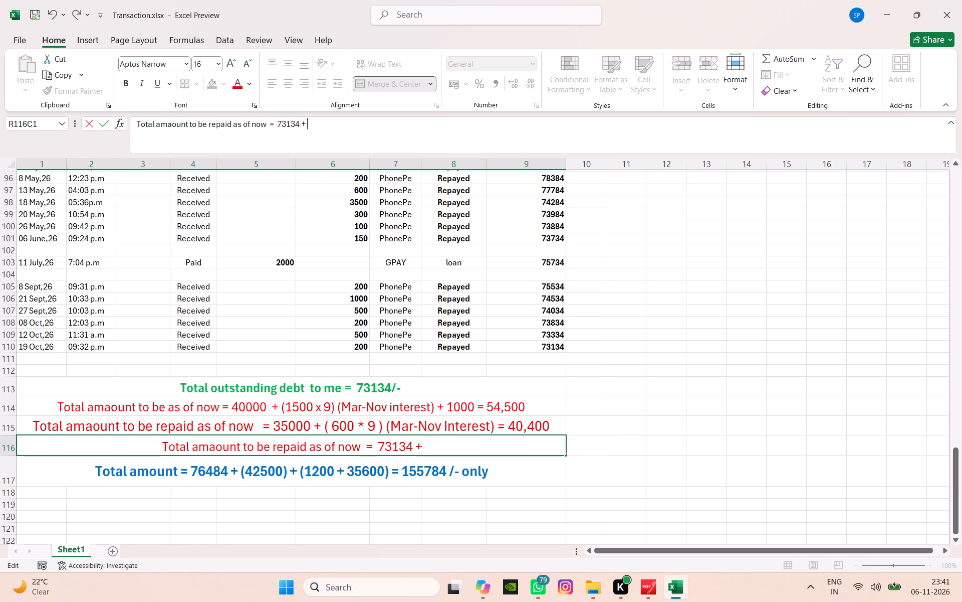
{"action": "type", "text": "54"}
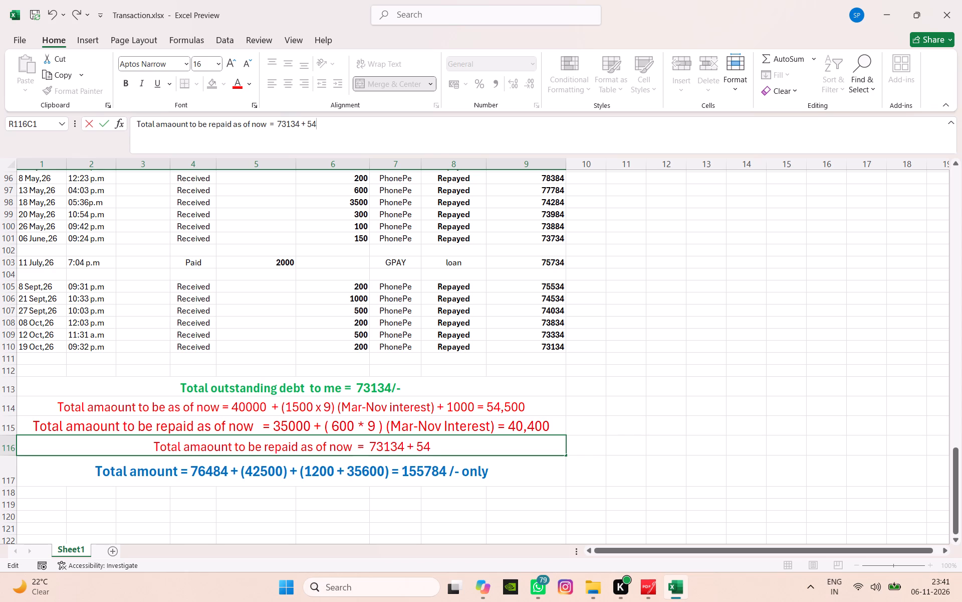
{"action": "type", "text": "500"}
{"action": "key", "text": "space"}
{"action": "type", "text": "+"}
{"action": "key", "text": "space"}
{"action": "type", "text": "40"}
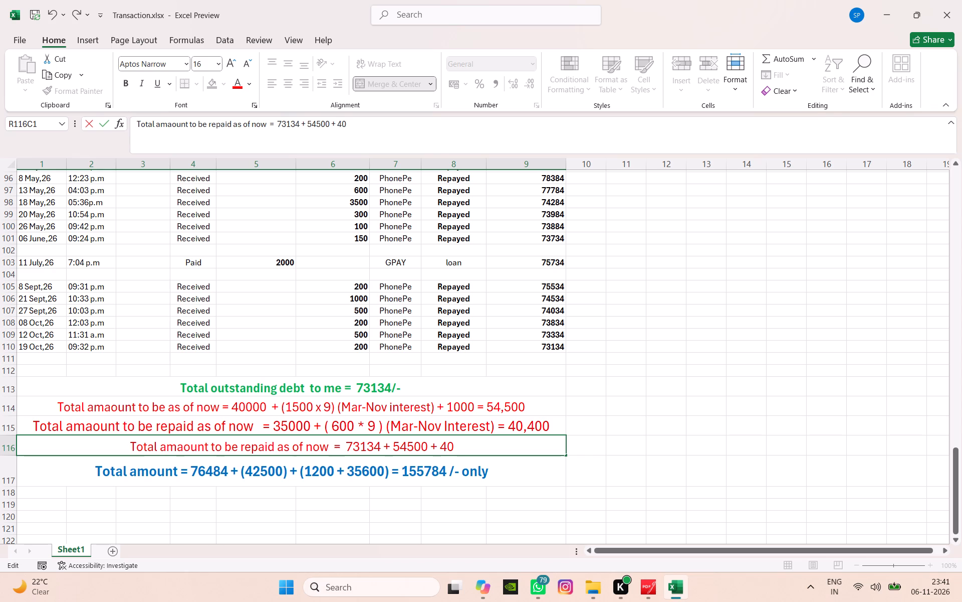
{"action": "type", "text": ",400"}
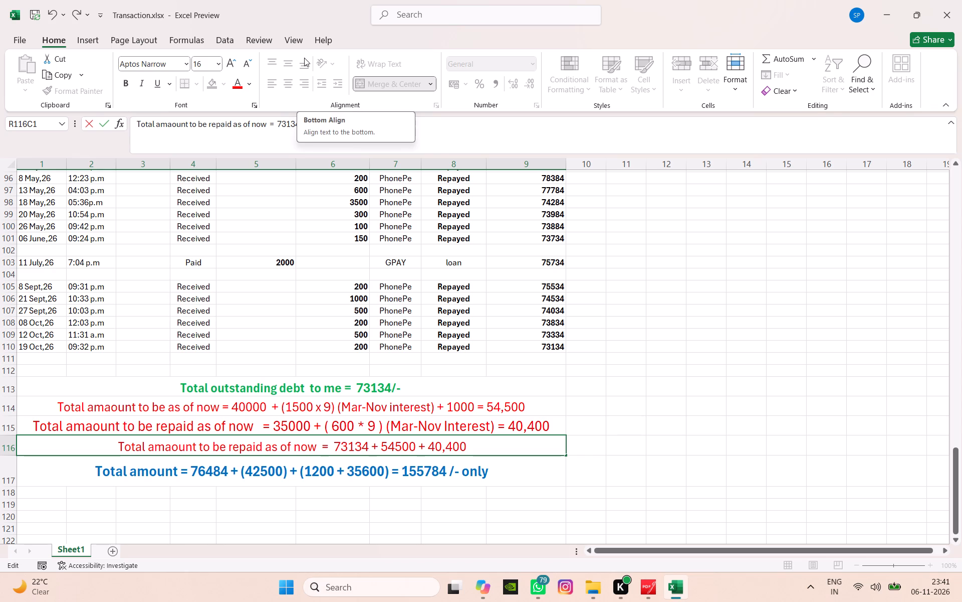
Append the result "= 168,034" to the row 116 summary line.
{"action": "key", "text": "space"}
{"action": "type", "text": "="}
{"action": "key", "text": "space"}
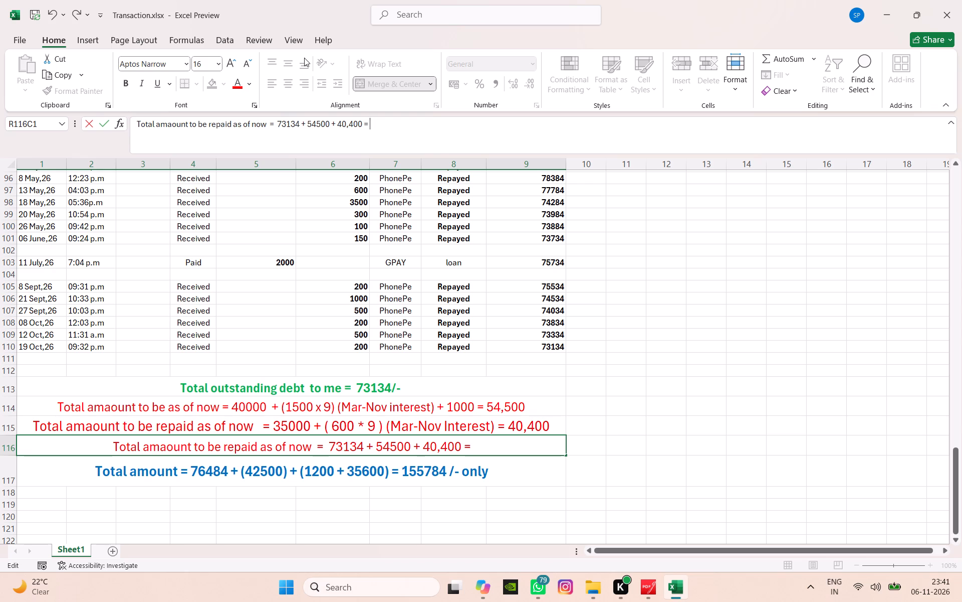
{"action": "type", "text": "168"}
{"action": "type", "text": ",0"}
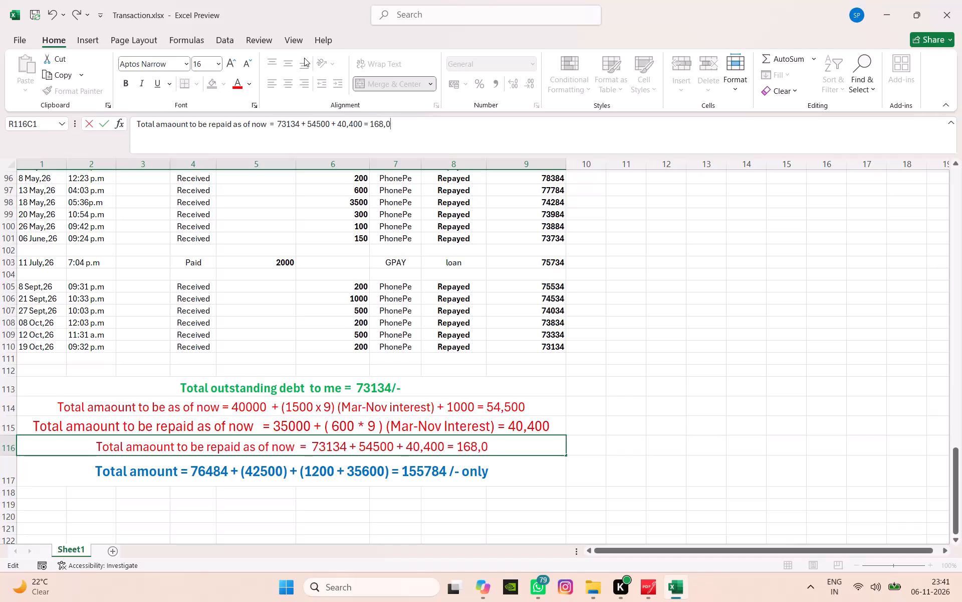
{"action": "type", "text": "34"}
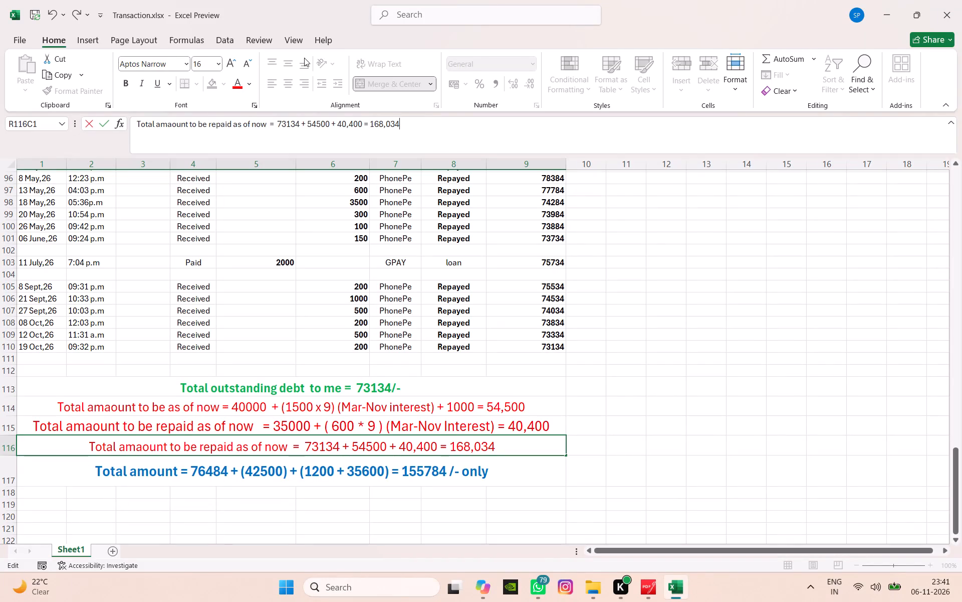
{"action": "left_click", "coordinate": [591, 484]}
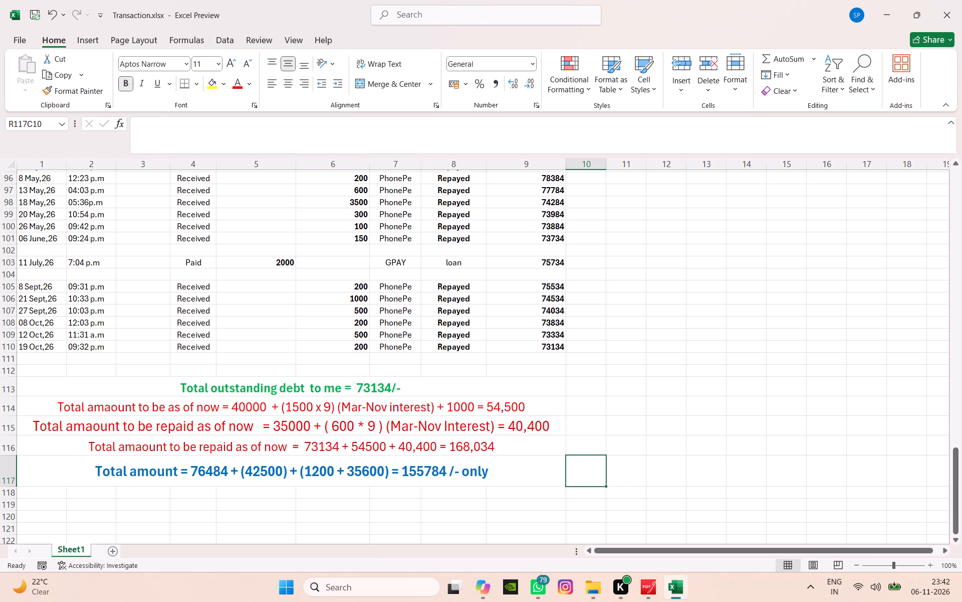
Copy the full text of the row 116 line and paste it over the Total amount text in row 117.
{"action": "left_click", "coordinate": [268, 410]}
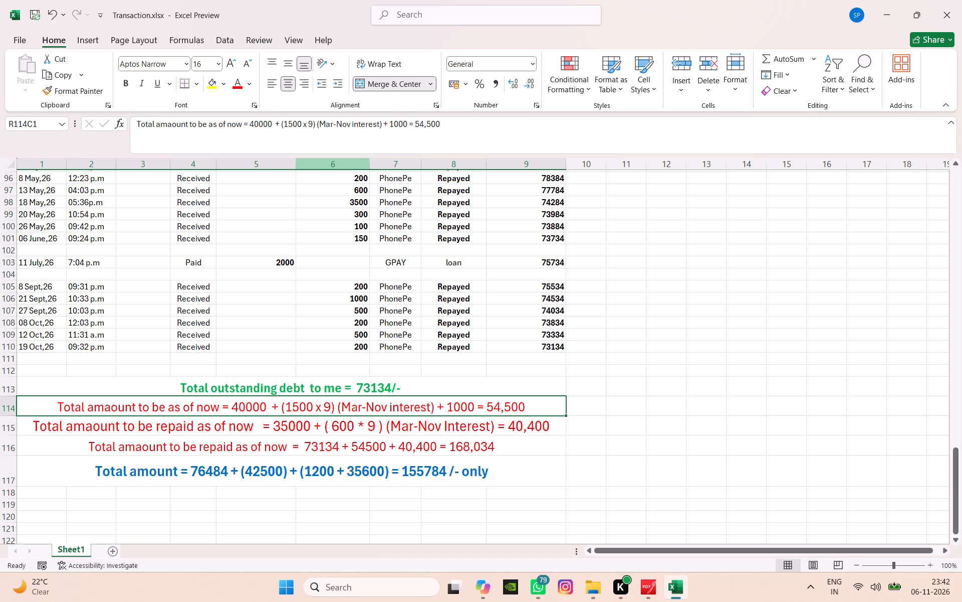
{"action": "left_click", "coordinate": [496, 470]}
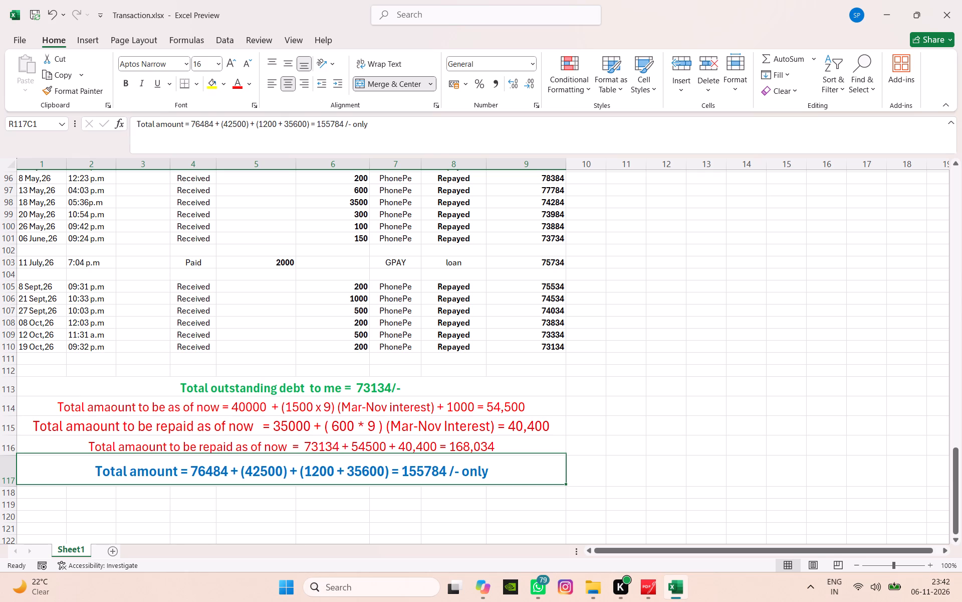
{"action": "left_click", "coordinate": [496, 443]}
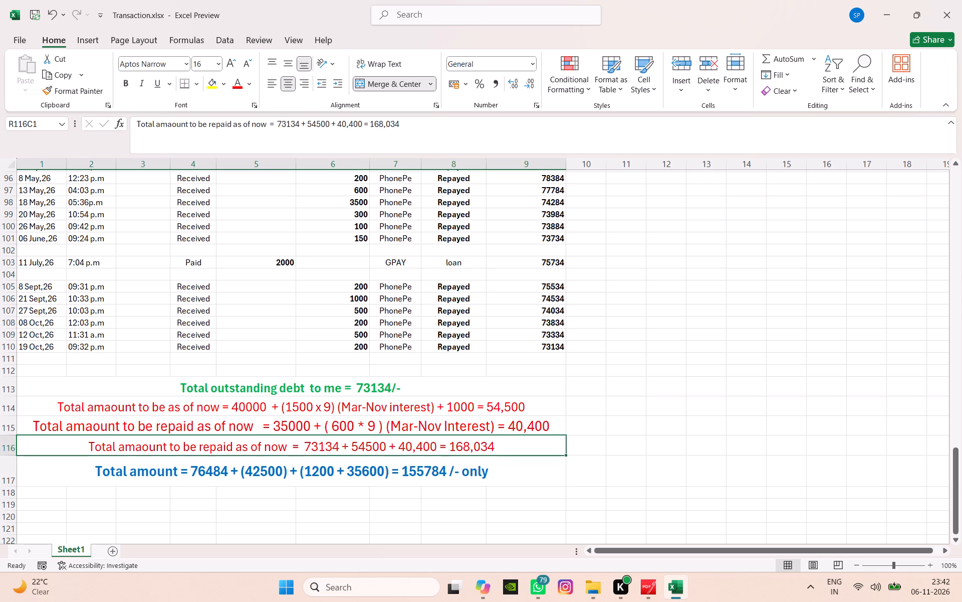
{"action": "left_click_drag", "start_coordinate": [410, 121], "coordinate": [130, 131]}
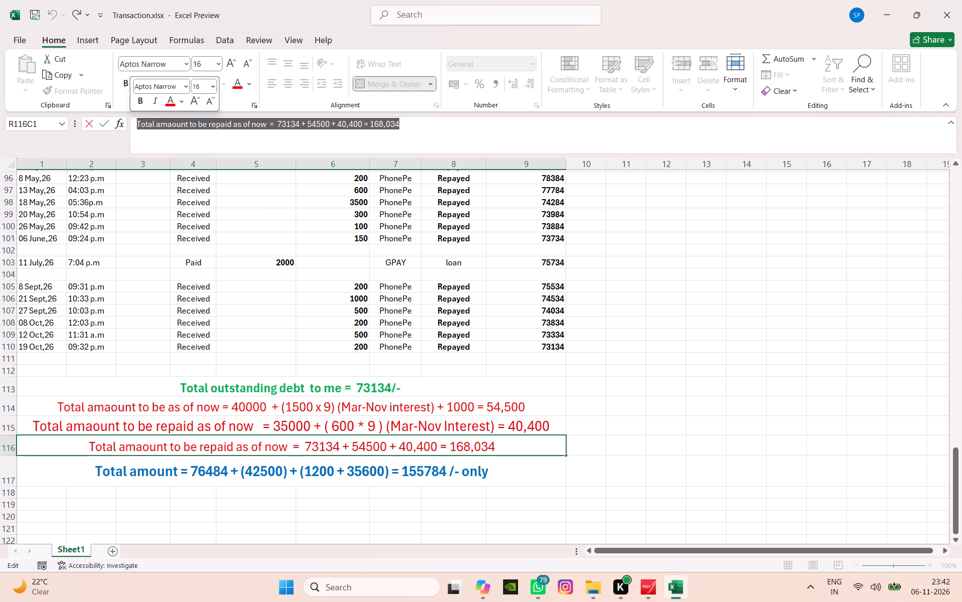
{"action": "key", "text": "ctrl+c"}
{"action": "left_click", "coordinate": [310, 469]}
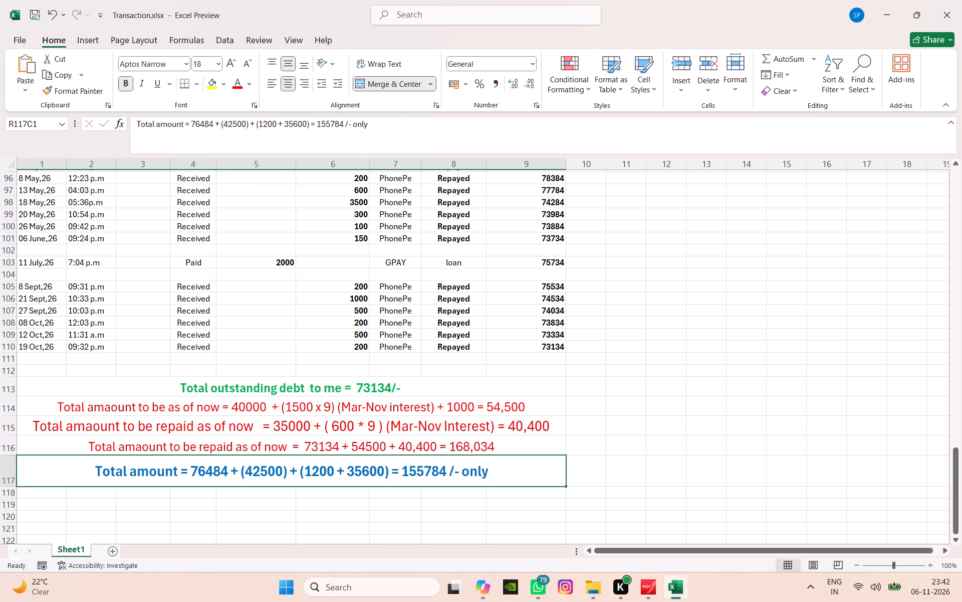
{"action": "left_click_drag", "start_coordinate": [375, 134], "coordinate": [134, 129]}
{"action": "key", "text": "ctrl+v"}
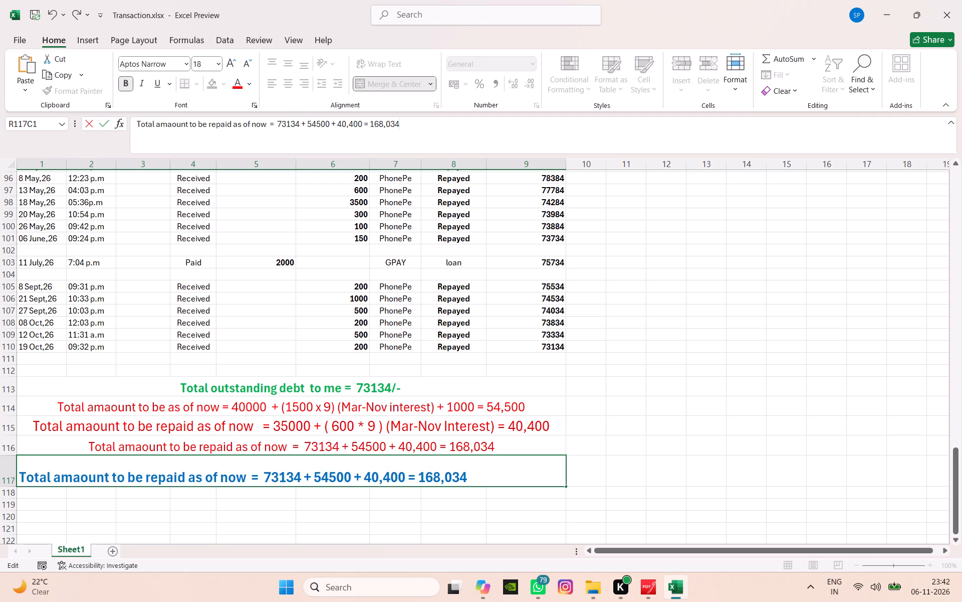
Clear the duplicate summary line from row 116.
{"action": "left_click", "coordinate": [364, 446]}
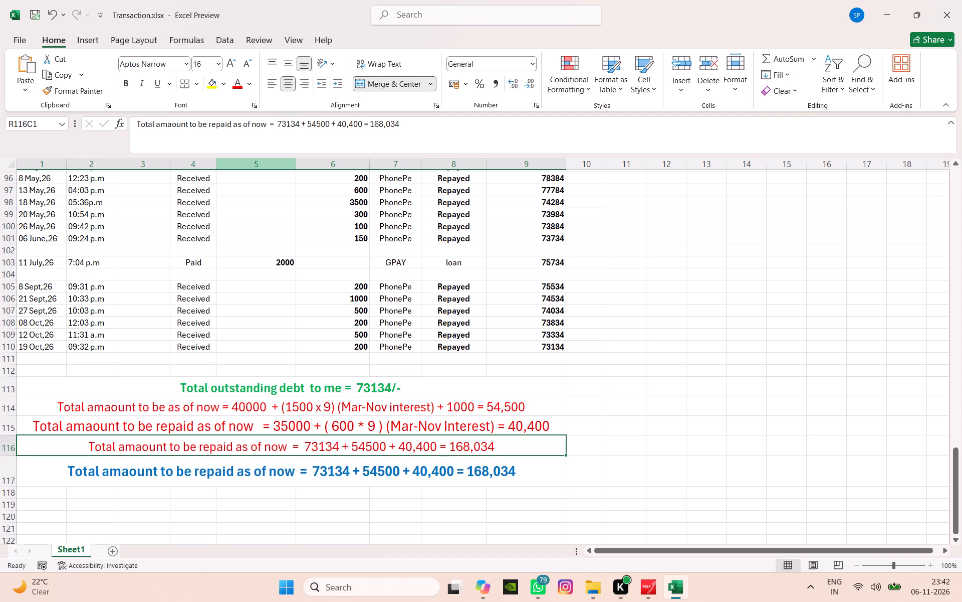
{"action": "key", "text": "Delete"}
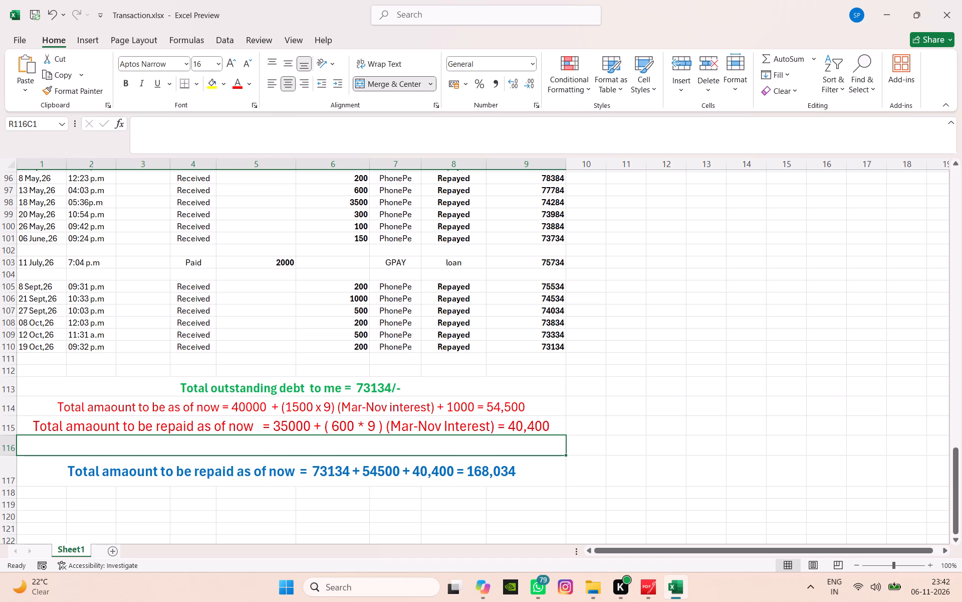
{"action": "left_click", "coordinate": [612, 486]}
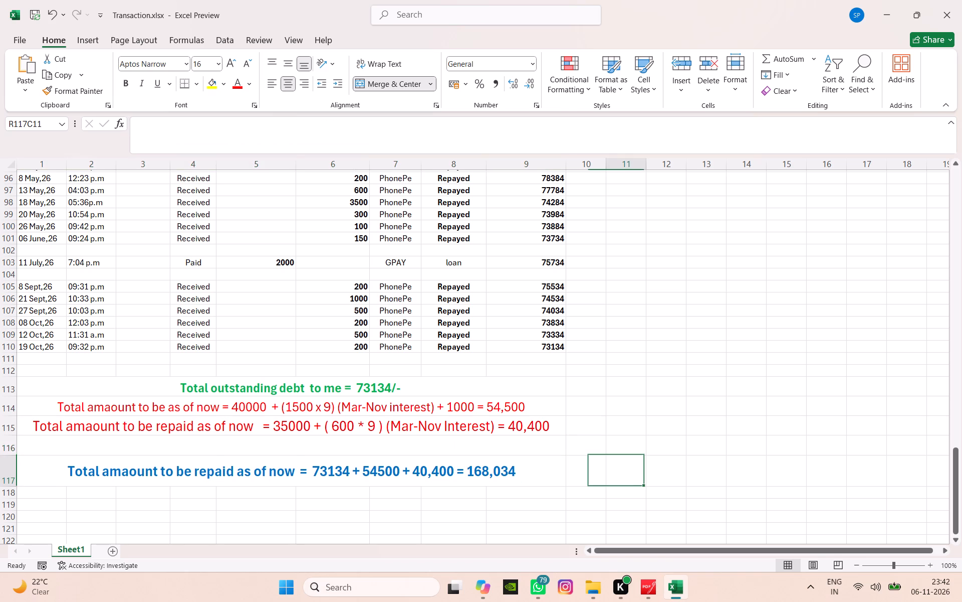
Update the row 1 heading to read "1.68 Lakh Due as of 6th Nov,2026".
{"action": "scroll", "coordinate": [562, 427], "scroll_direction": "up", "scroll_amount": 20}
{"action": "scroll", "coordinate": [562, 427], "scroll_direction": "up", "scroll_amount": 14}
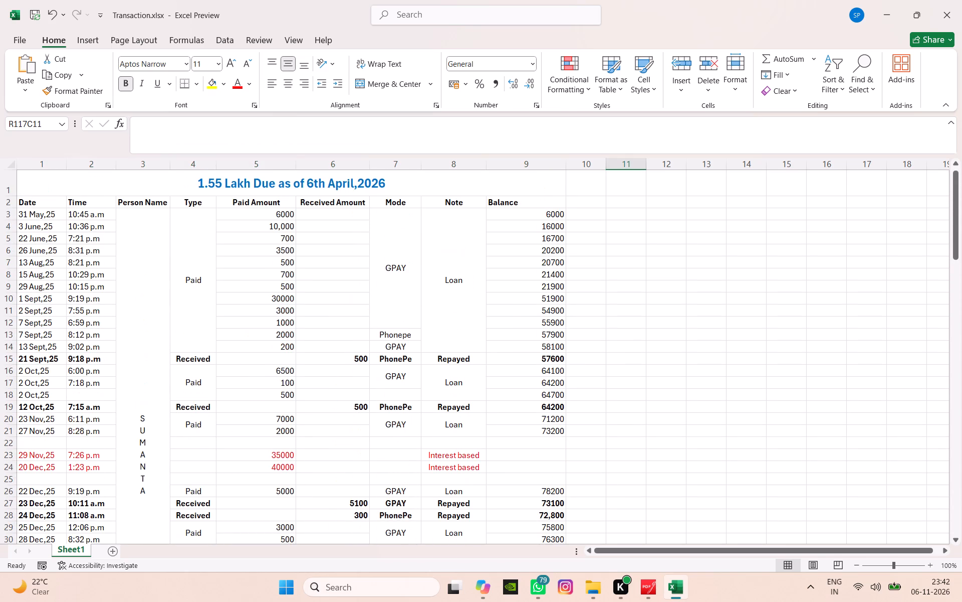
{"action": "scroll", "coordinate": [562, 427], "scroll_direction": "up", "scroll_amount": 5}
{"action": "scroll", "coordinate": [606, 318], "scroll_direction": "down", "scroll_amount": 13}
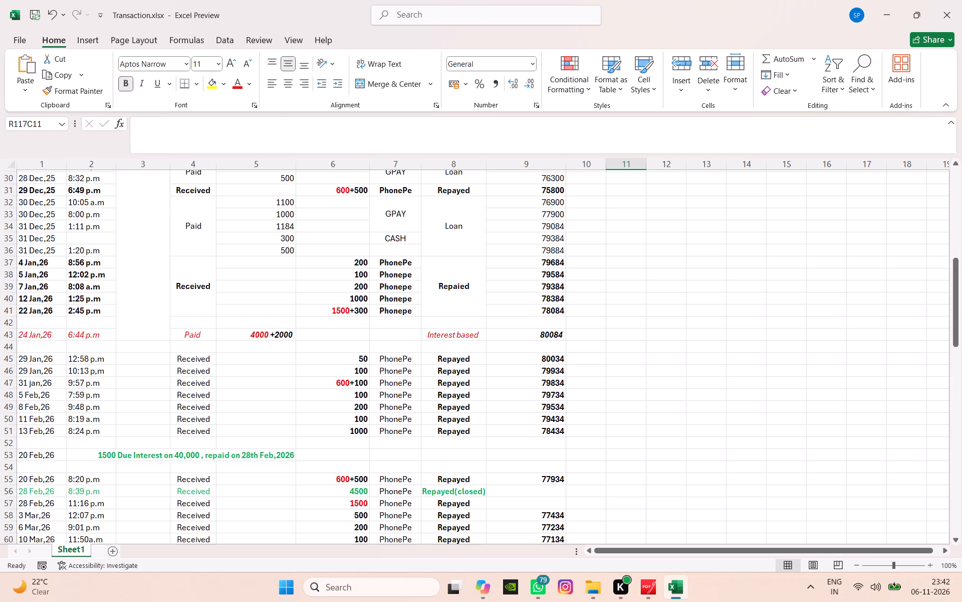
{"action": "scroll", "coordinate": [606, 318], "scroll_direction": "down", "scroll_amount": 18}
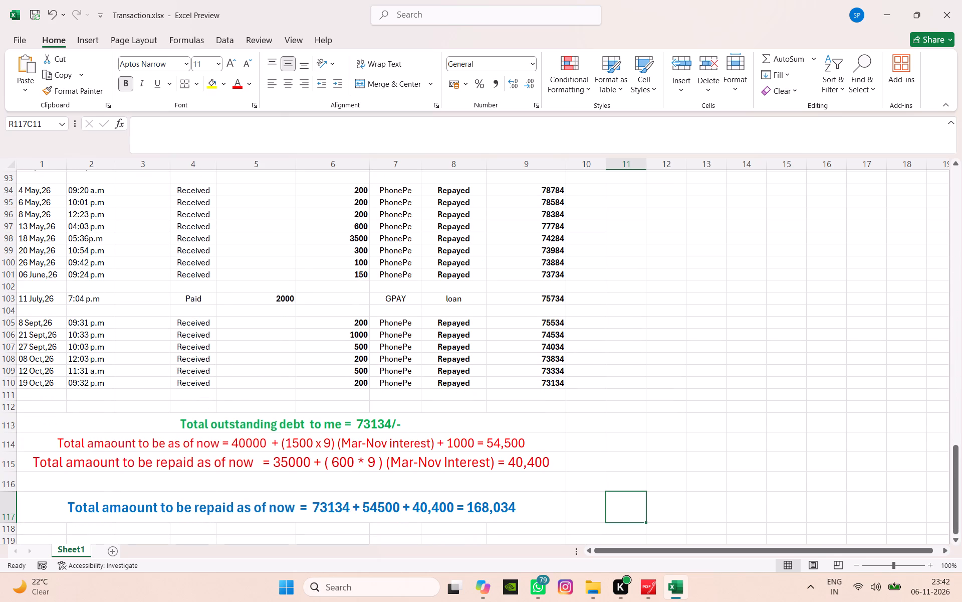
{"action": "scroll", "coordinate": [606, 318], "scroll_direction": "up", "scroll_amount": 20}
{"action": "scroll", "coordinate": [606, 318], "scroll_direction": "up", "scroll_amount": 14}
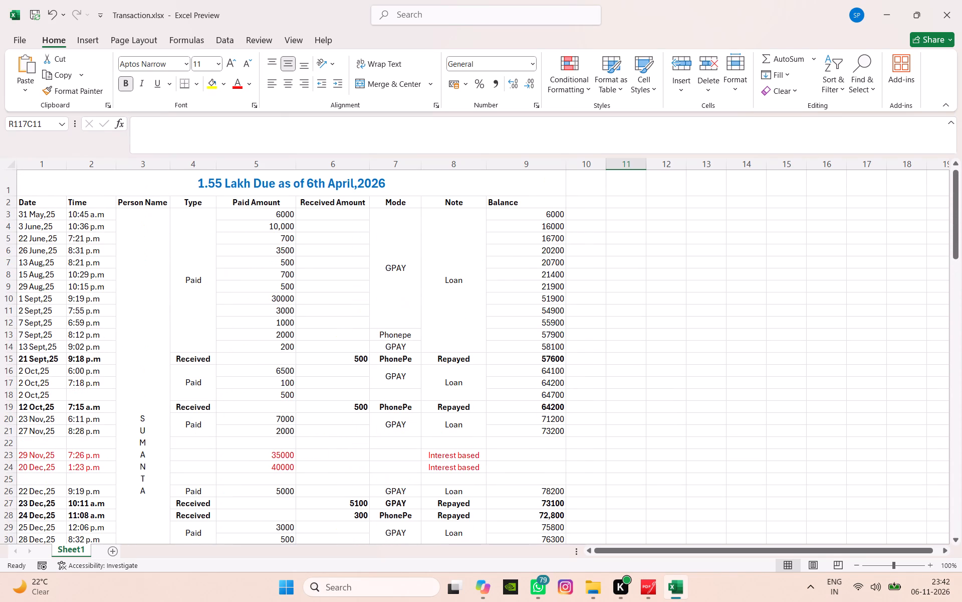
{"action": "scroll", "coordinate": [608, 315], "scroll_direction": "up", "scroll_amount": 5}
{"action": "left_click", "coordinate": [223, 181]}
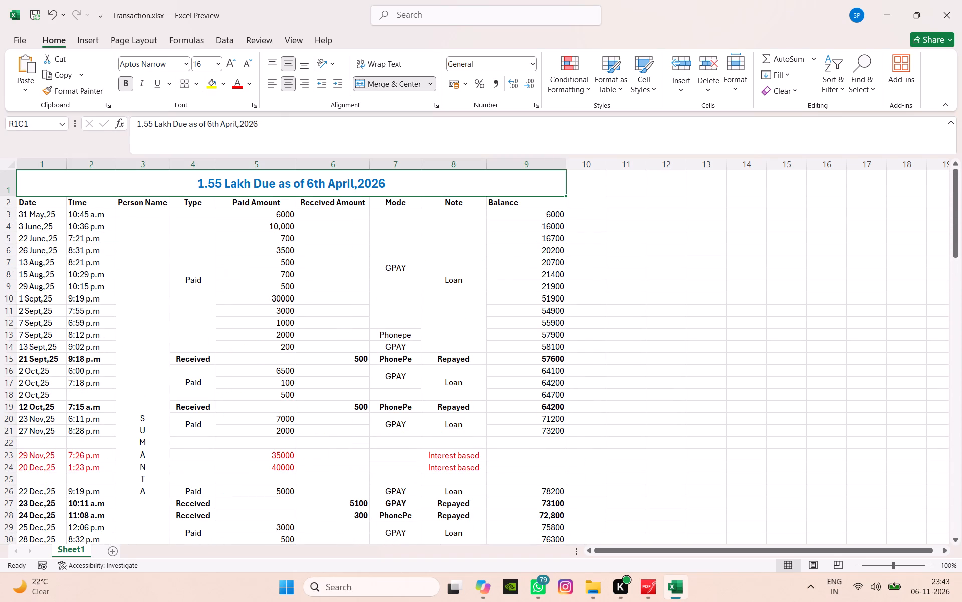
{"action": "left_click_drag", "start_coordinate": [152, 123], "coordinate": [146, 122]}
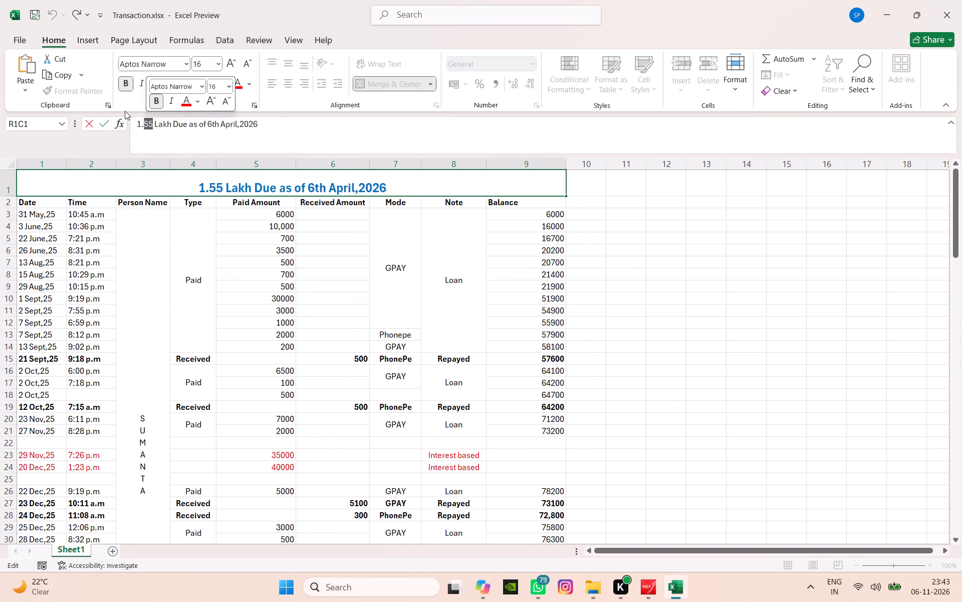
{"action": "type", "text": "68"}
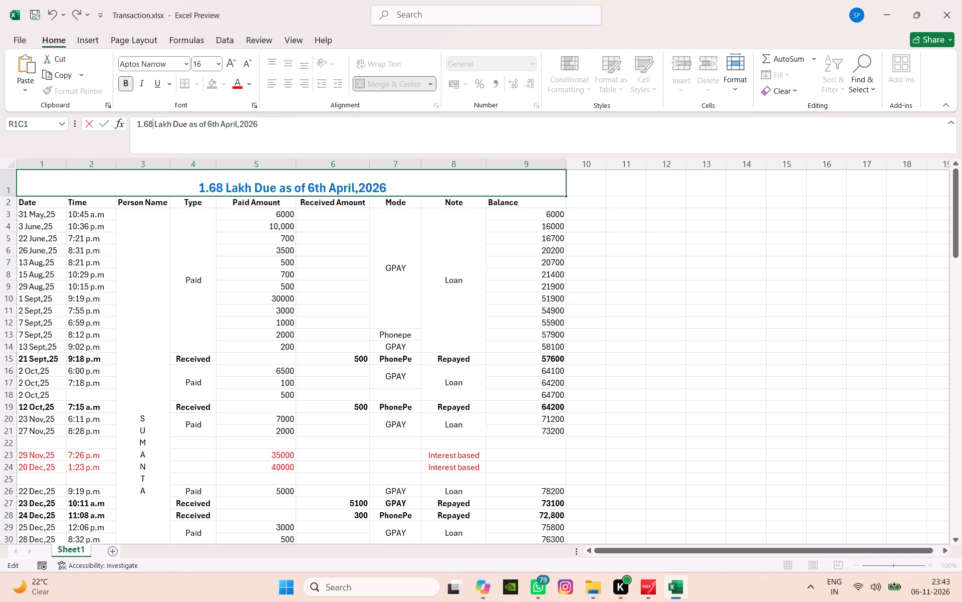
{"action": "left_click_drag", "start_coordinate": [218, 128], "coordinate": [208, 127]}
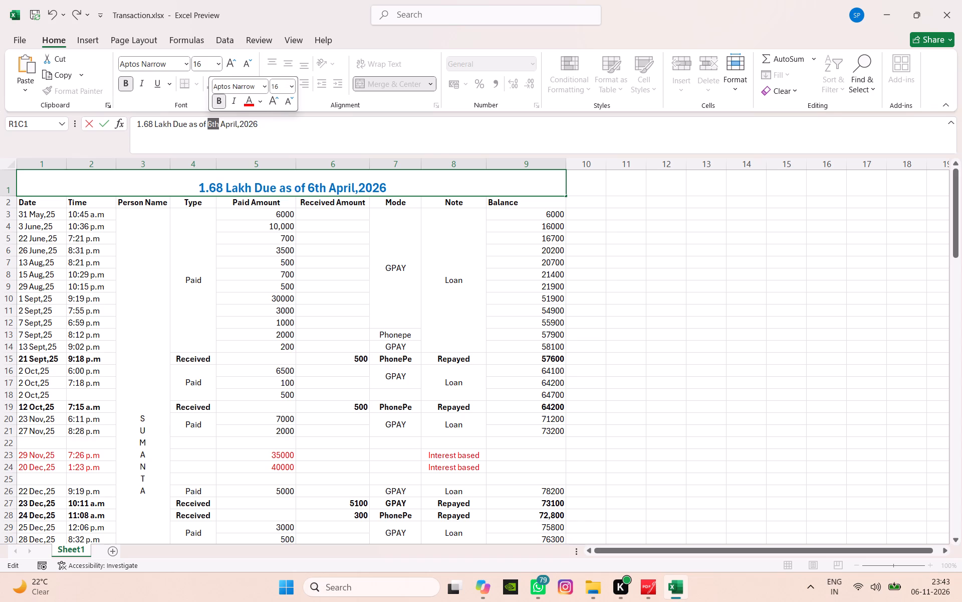
{"action": "type", "text": "6th"}
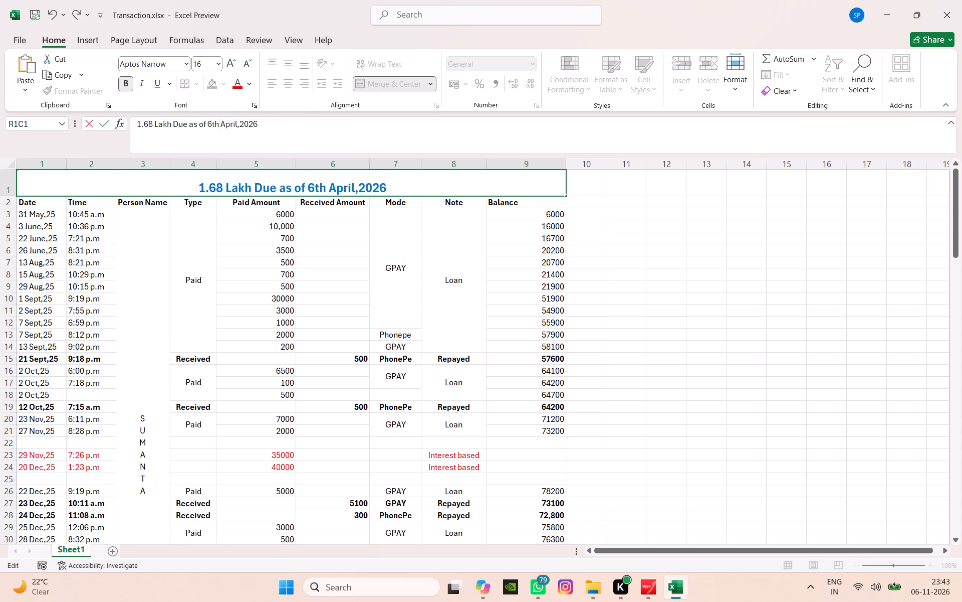
{"action": "left_click_drag", "start_coordinate": [221, 128], "coordinate": [237, 128]}
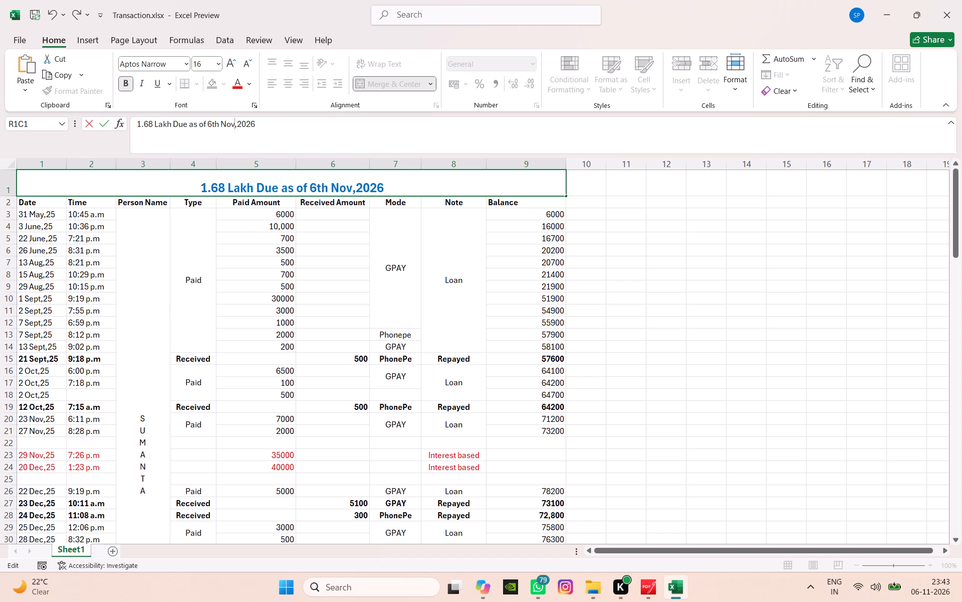
{"action": "left_click", "coordinate": [268, 130]}
{"action": "left_click", "coordinate": [614, 261]}
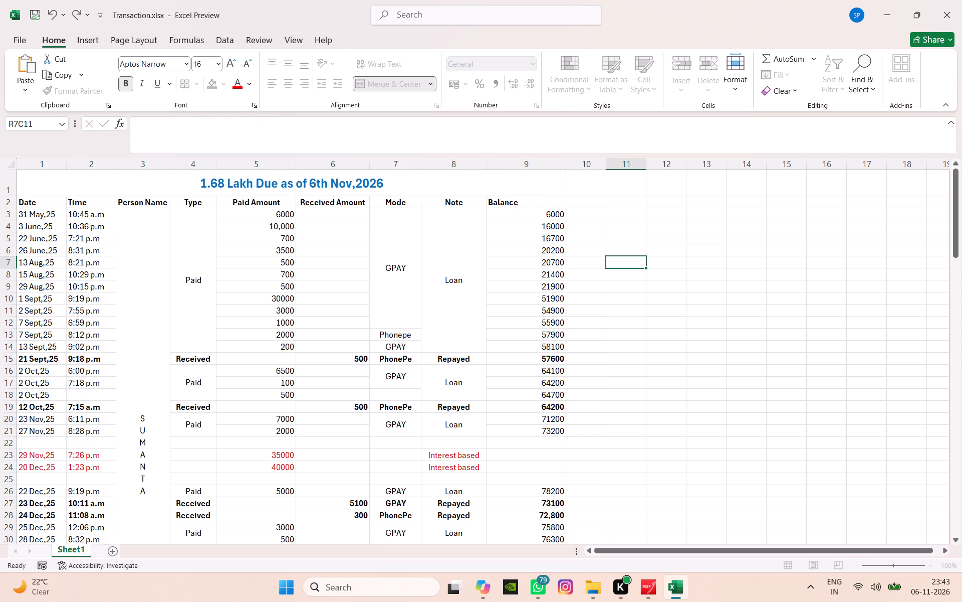
Review the whole sheet from the heading through the dated entries and interest notes to the summary lines in rows 113 to 117.
{"action": "scroll", "coordinate": [614, 261], "scroll_direction": "down", "scroll_amount": 15}
{"action": "scroll", "coordinate": [614, 261], "scroll_direction": "down", "scroll_amount": 6}
{"action": "scroll", "coordinate": [614, 260], "scroll_direction": "up", "scroll_amount": 4}
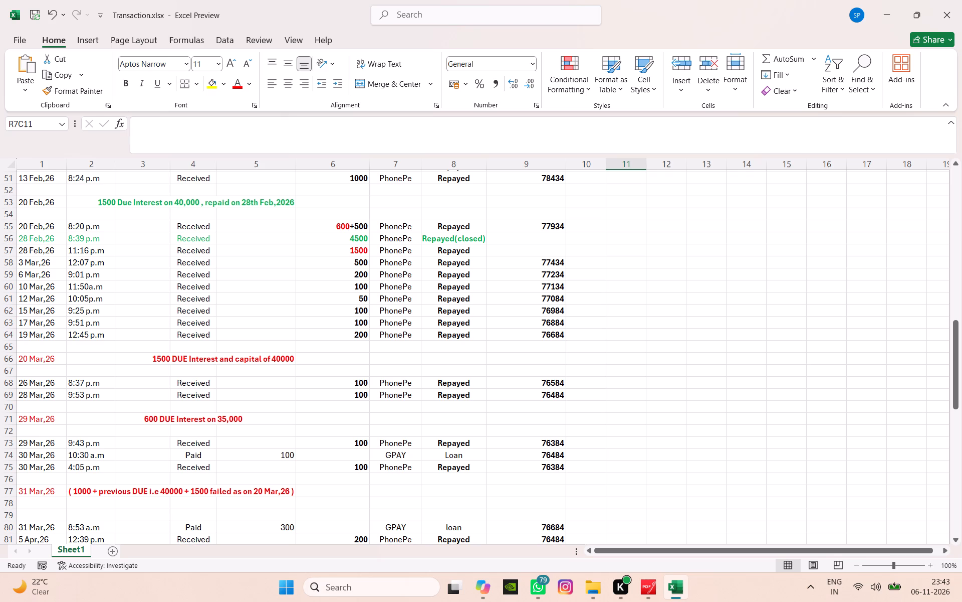
{"action": "scroll", "coordinate": [311, 415], "scroll_direction": "down", "scroll_amount": 6}
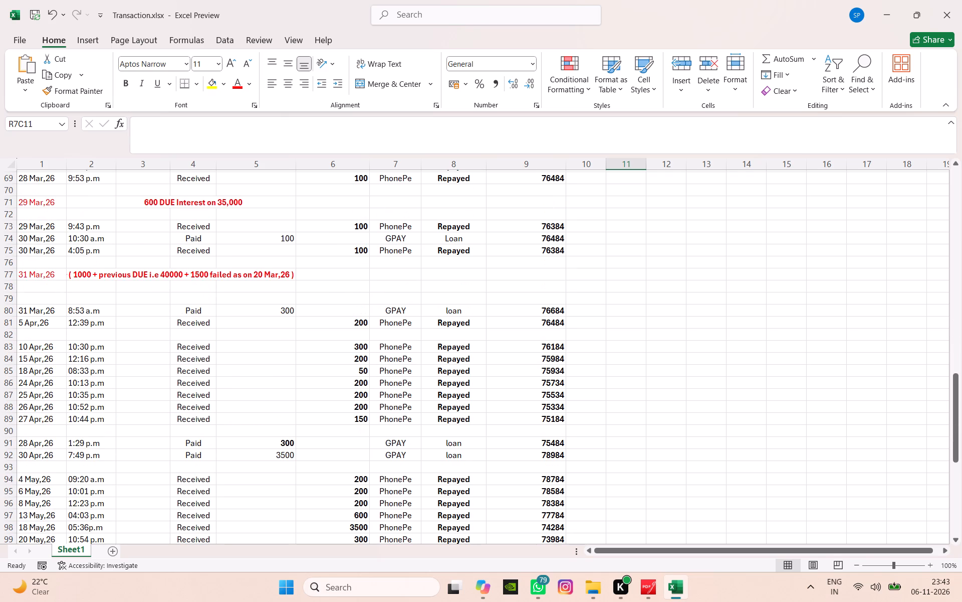
{"action": "scroll", "coordinate": [311, 415], "scroll_direction": "up", "scroll_amount": 3}
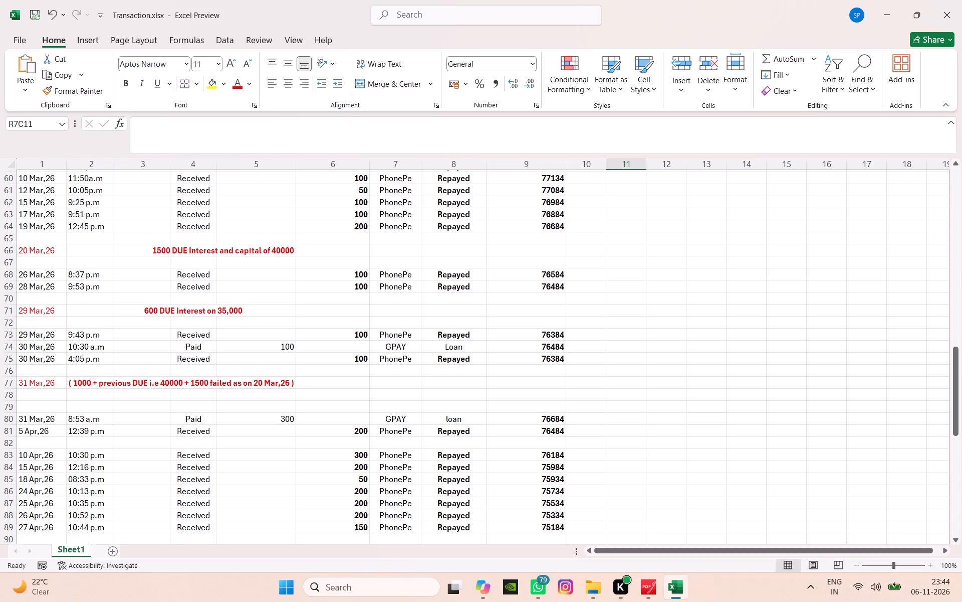
{"action": "scroll", "coordinate": [334, 402], "scroll_direction": "down", "scroll_amount": 7}
{"action": "scroll", "coordinate": [334, 402], "scroll_direction": "up", "scroll_amount": 3}
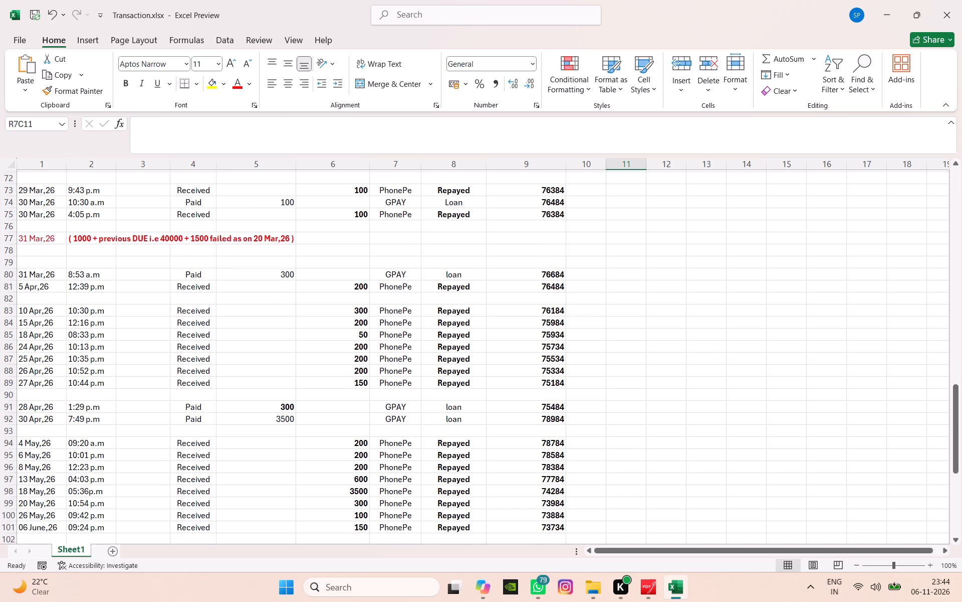
{"action": "scroll", "coordinate": [334, 402], "scroll_direction": "down", "scroll_amount": 7}
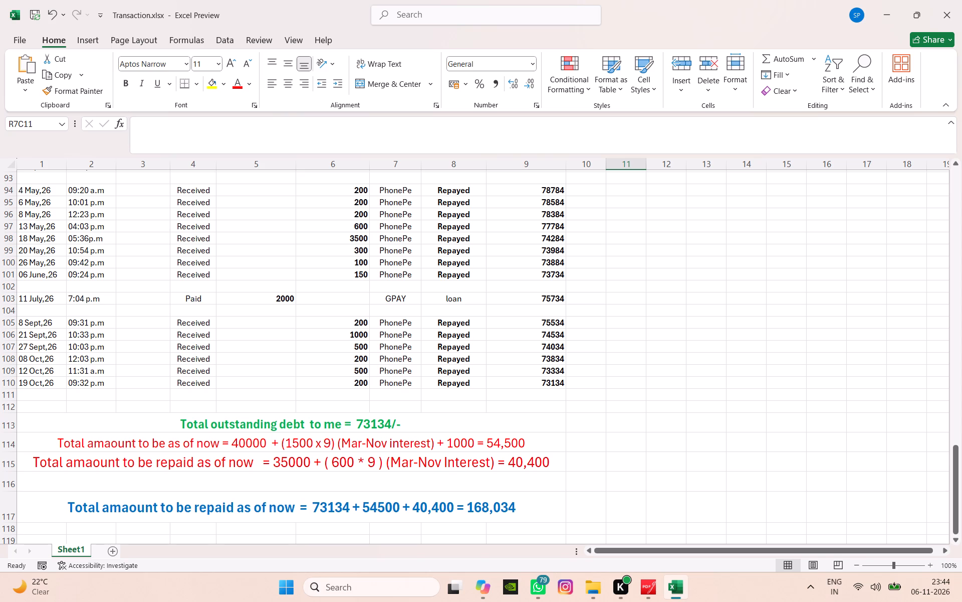
{"action": "scroll", "coordinate": [334, 402], "scroll_direction": "up", "scroll_amount": 6}
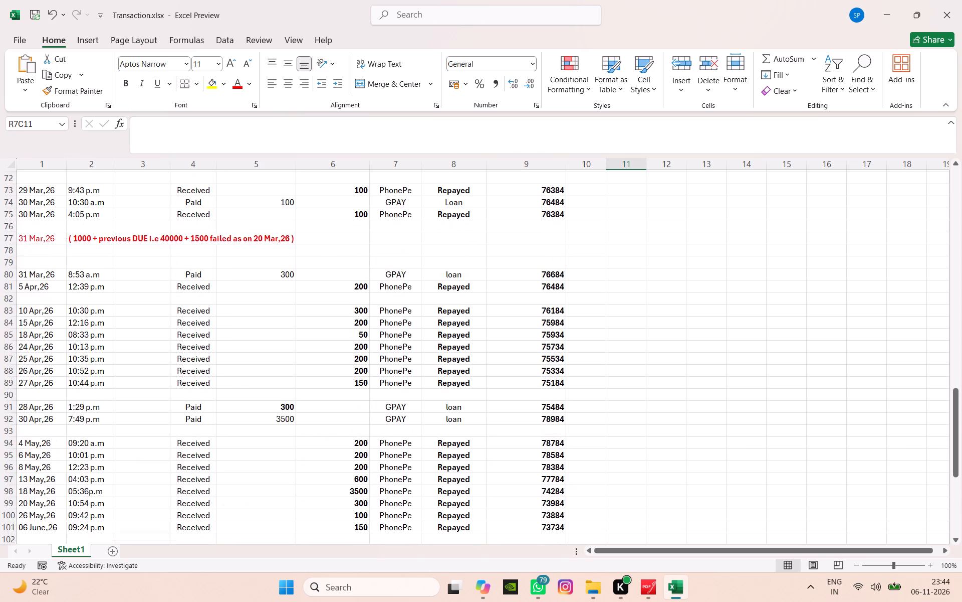
{"action": "scroll", "coordinate": [334, 402], "scroll_direction": "up", "scroll_amount": 5}
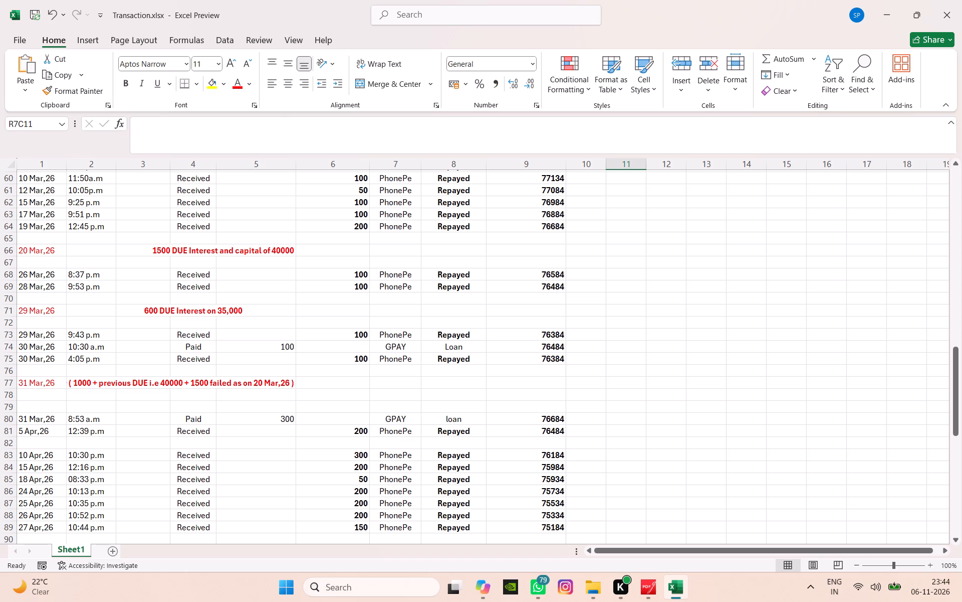
{"action": "scroll", "coordinate": [334, 402], "scroll_direction": "up", "scroll_amount": 2}
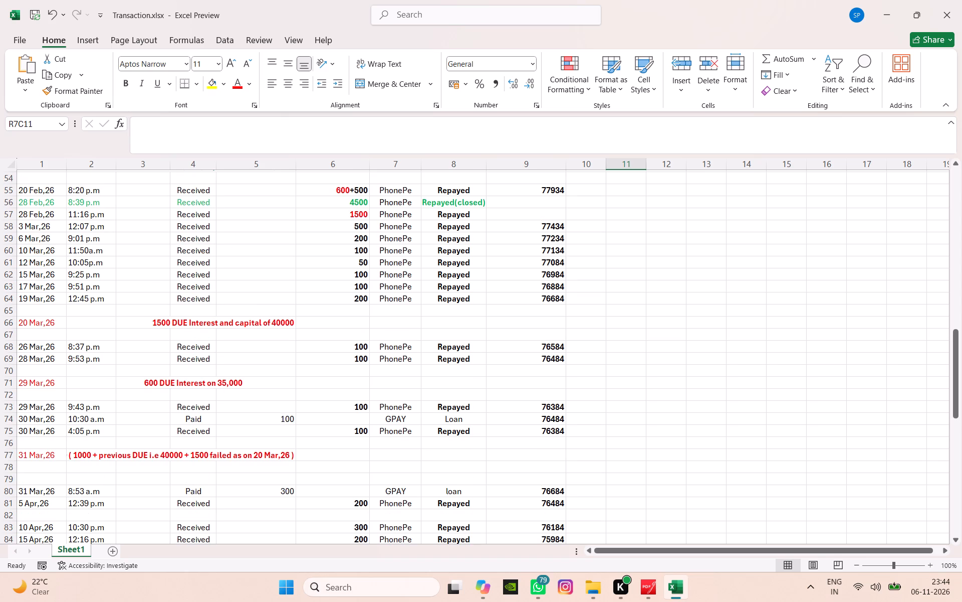
{"action": "scroll", "coordinate": [334, 402], "scroll_direction": "up", "scroll_amount": 8}
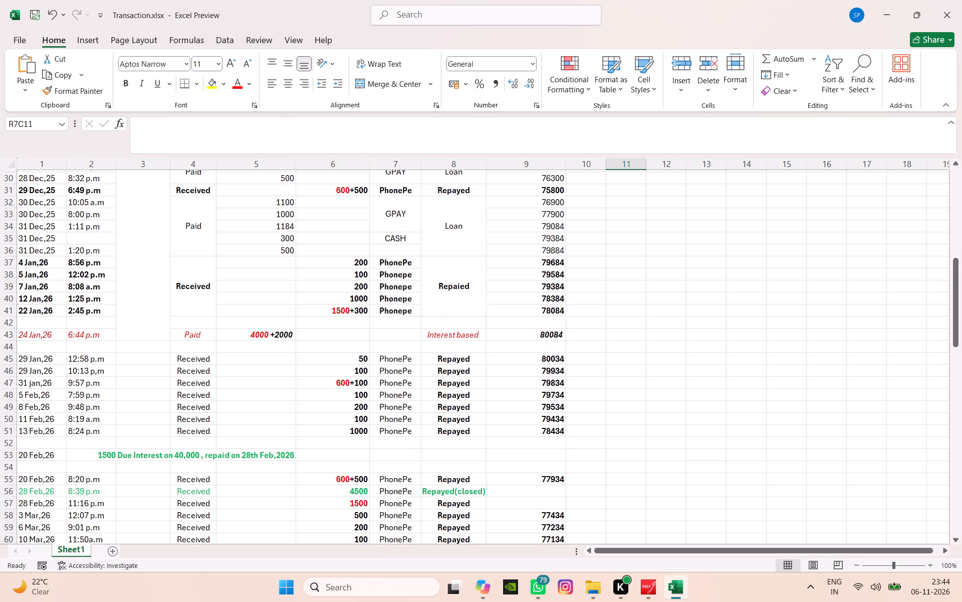
{"action": "scroll", "coordinate": [334, 401], "scroll_direction": "up", "scroll_amount": 4}
{"action": "scroll", "coordinate": [334, 401], "scroll_direction": "down", "scroll_amount": 4}
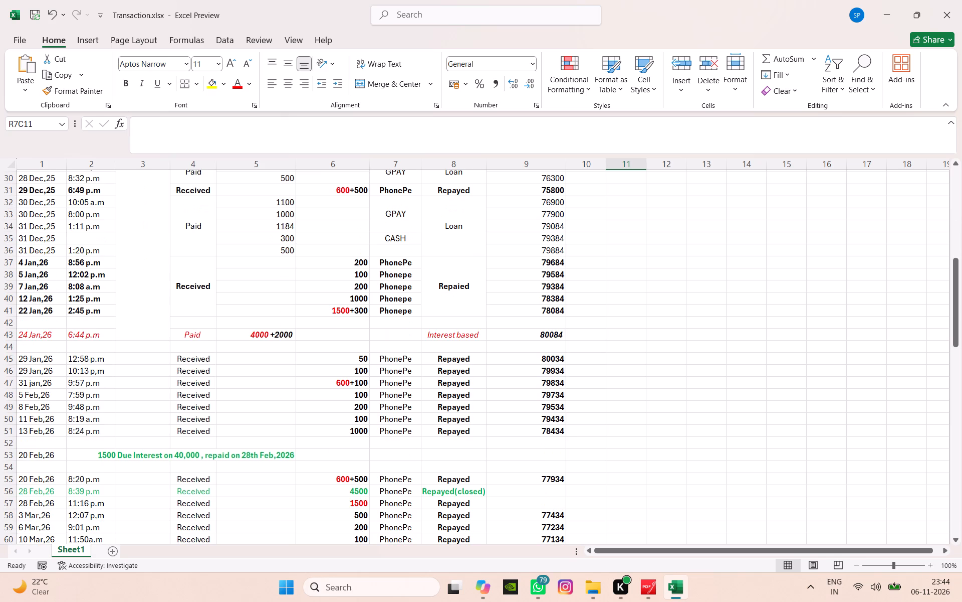
{"action": "scroll", "coordinate": [334, 401], "scroll_direction": "up", "scroll_amount": 12}
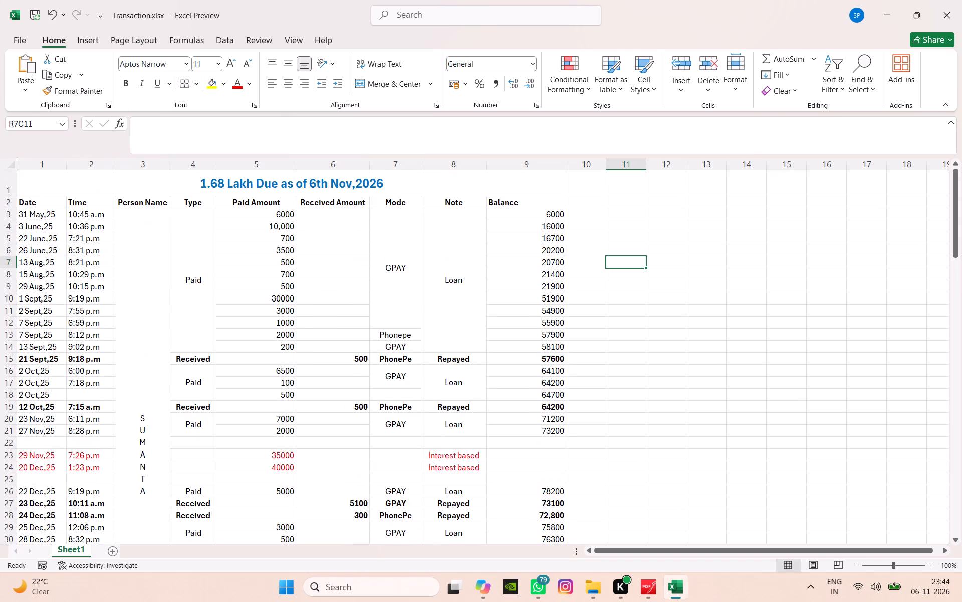
{"action": "scroll", "coordinate": [334, 401], "scroll_direction": "down", "scroll_amount": 18}
{"action": "scroll", "coordinate": [334, 401], "scroll_direction": "down", "scroll_amount": 8}
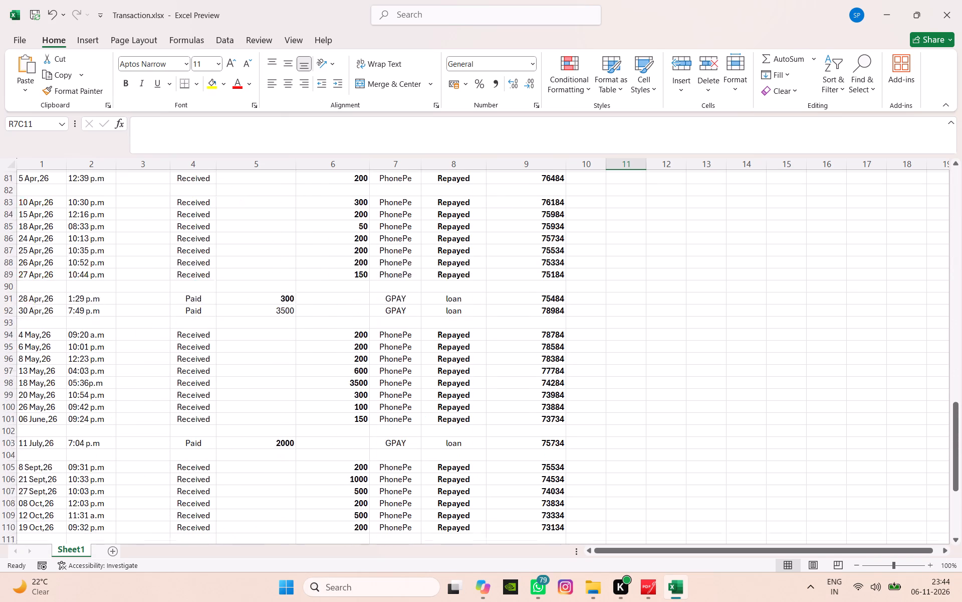
{"action": "scroll", "coordinate": [334, 401], "scroll_direction": "down", "scroll_amount": 6}
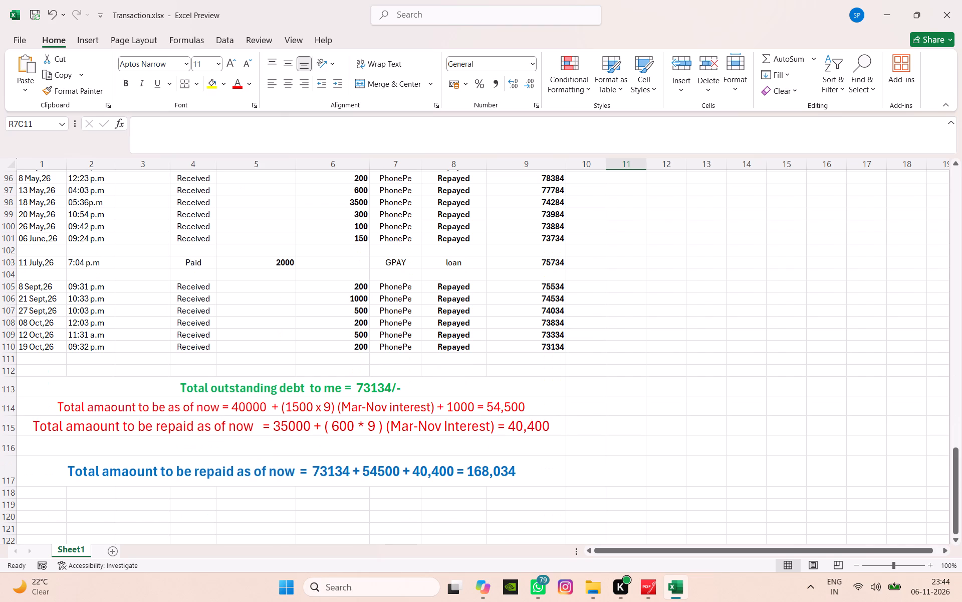
{"action": "scroll", "coordinate": [334, 401], "scroll_direction": "up", "scroll_amount": 3}
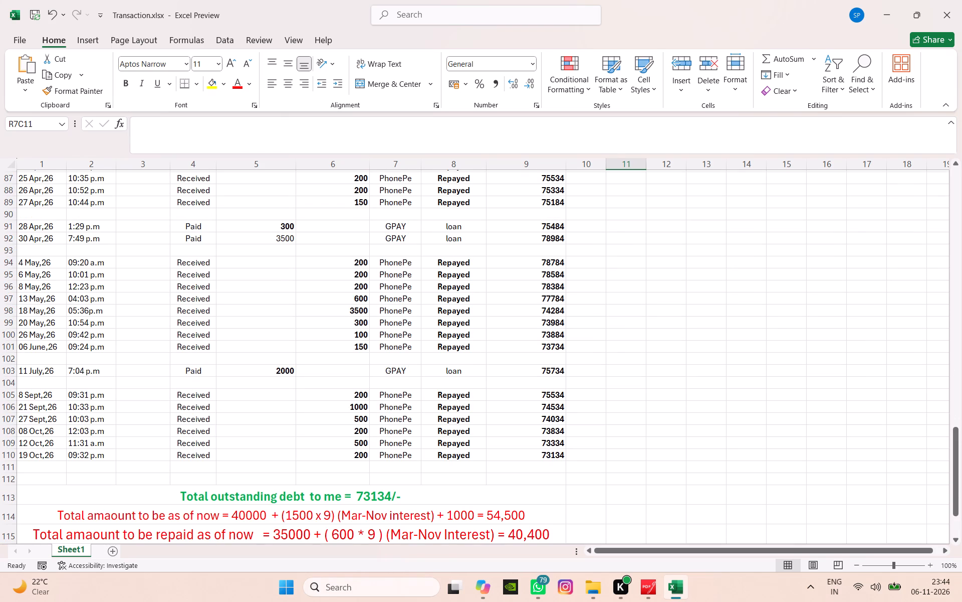
{"action": "scroll", "coordinate": [334, 401], "scroll_direction": "down", "scroll_amount": 4}
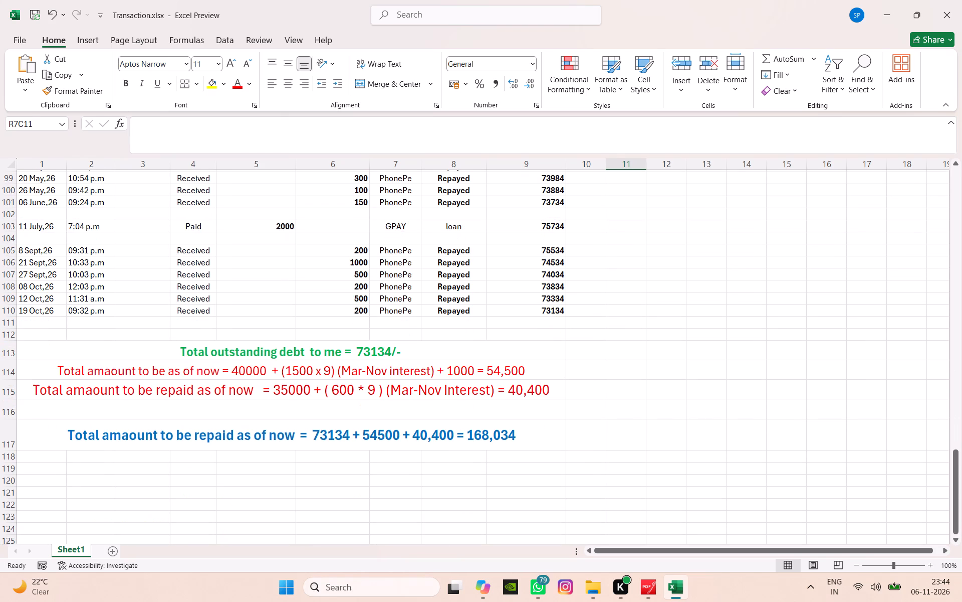
{"action": "scroll", "coordinate": [334, 401], "scroll_direction": "up", "scroll_amount": 5}
{"action": "scroll", "coordinate": [334, 401], "scroll_direction": "down", "scroll_amount": 4}
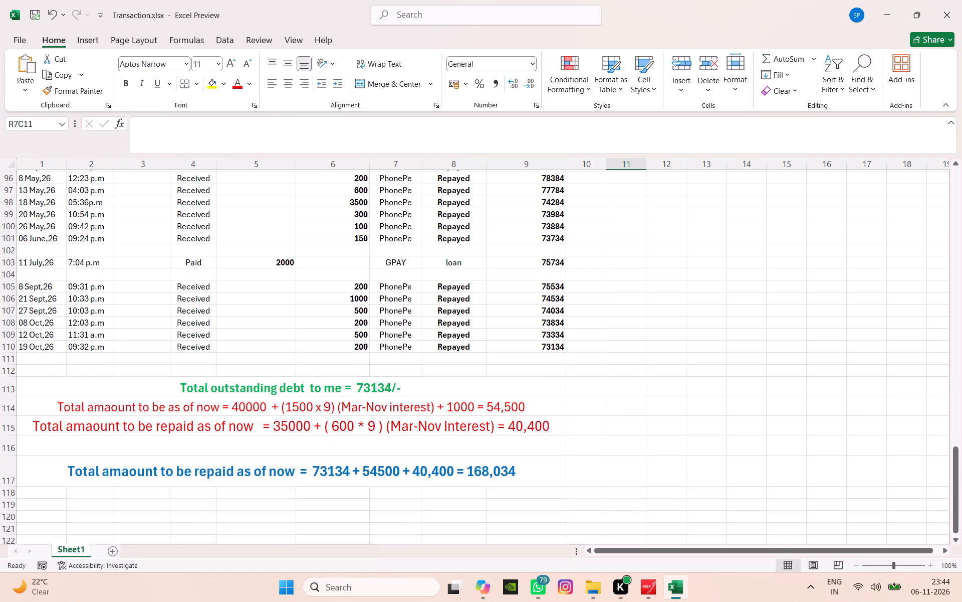
{"action": "scroll", "coordinate": [334, 401], "scroll_direction": "down", "scroll_amount": 1}
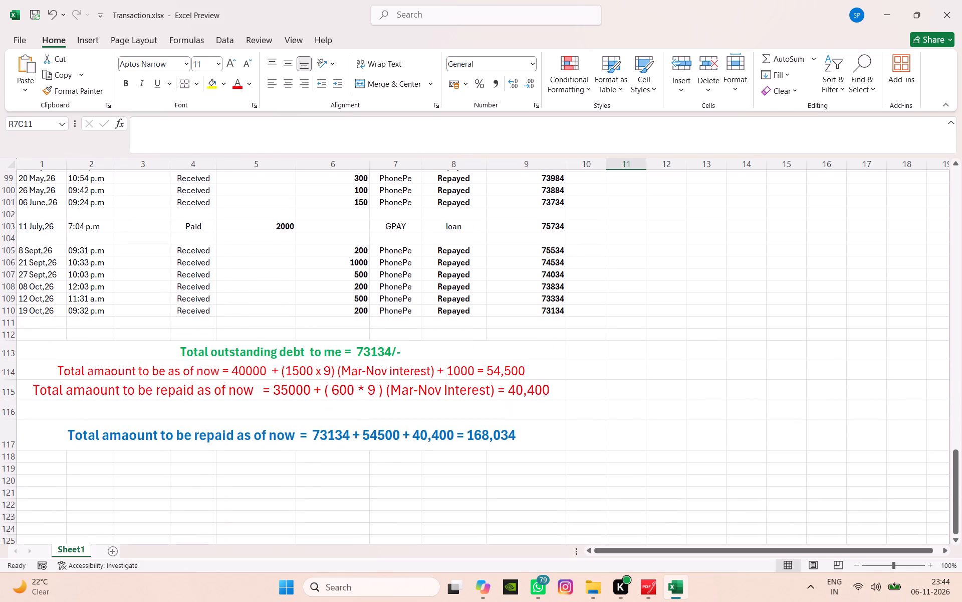
{"action": "scroll", "coordinate": [334, 401], "scroll_direction": "up", "scroll_amount": 6}
{"action": "scroll", "coordinate": [334, 401], "scroll_direction": "up", "scroll_amount": 20}
{"action": "scroll", "coordinate": [334, 401], "scroll_direction": "up", "scroll_amount": 3}
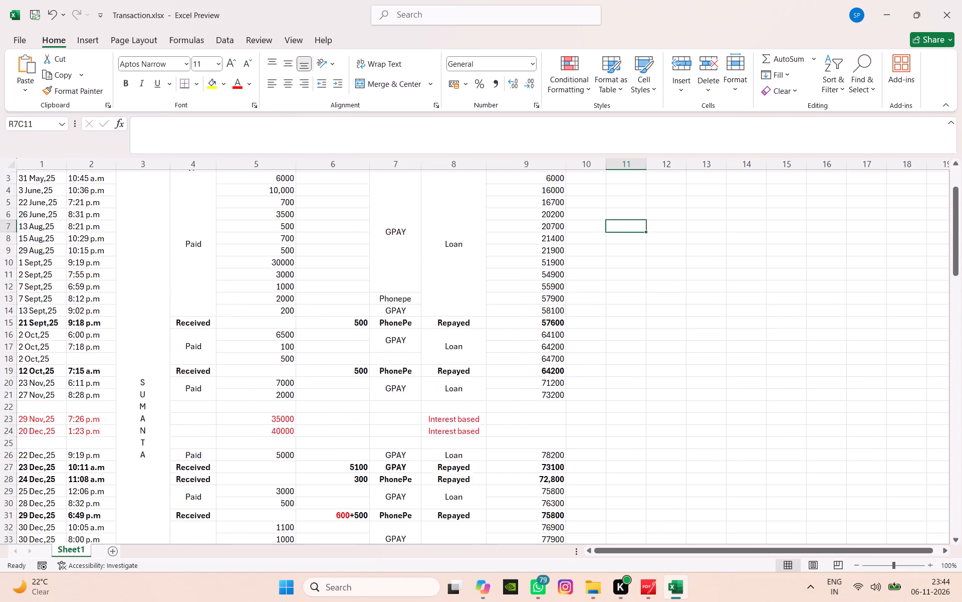
{"action": "scroll", "coordinate": [334, 401], "scroll_direction": "up", "scroll_amount": 7}
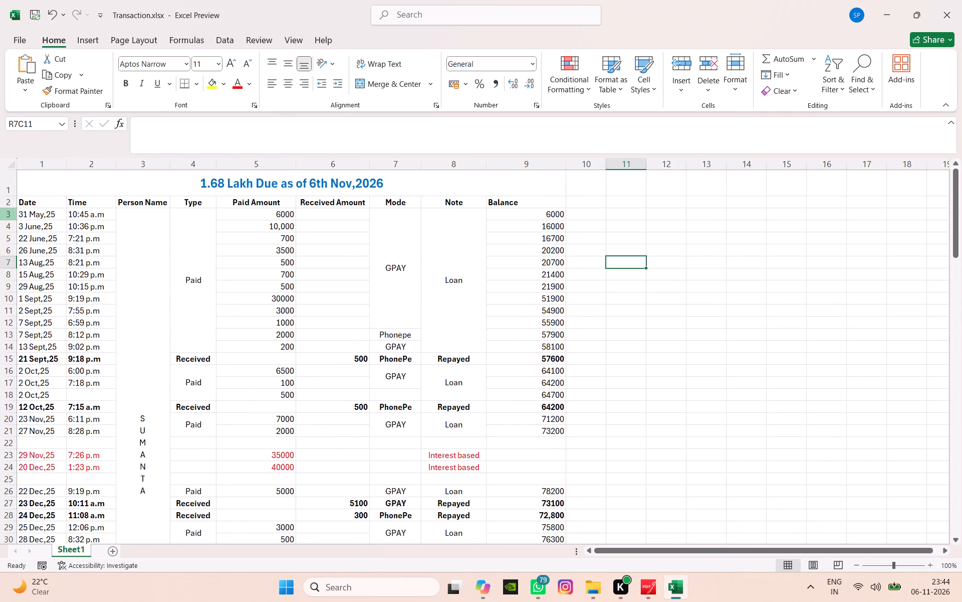
{"action": "scroll", "coordinate": [234, 328], "scroll_direction": "down", "scroll_amount": 6}
{"action": "scroll", "coordinate": [306, 394], "scroll_direction": "down", "scroll_amount": 19}
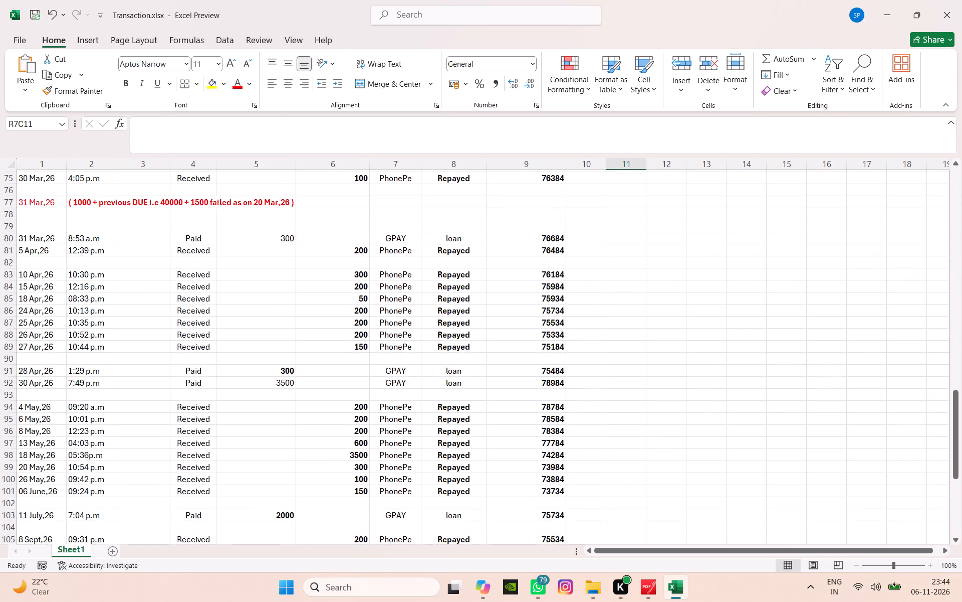
{"action": "scroll", "coordinate": [306, 394], "scroll_direction": "down", "scroll_amount": 6}
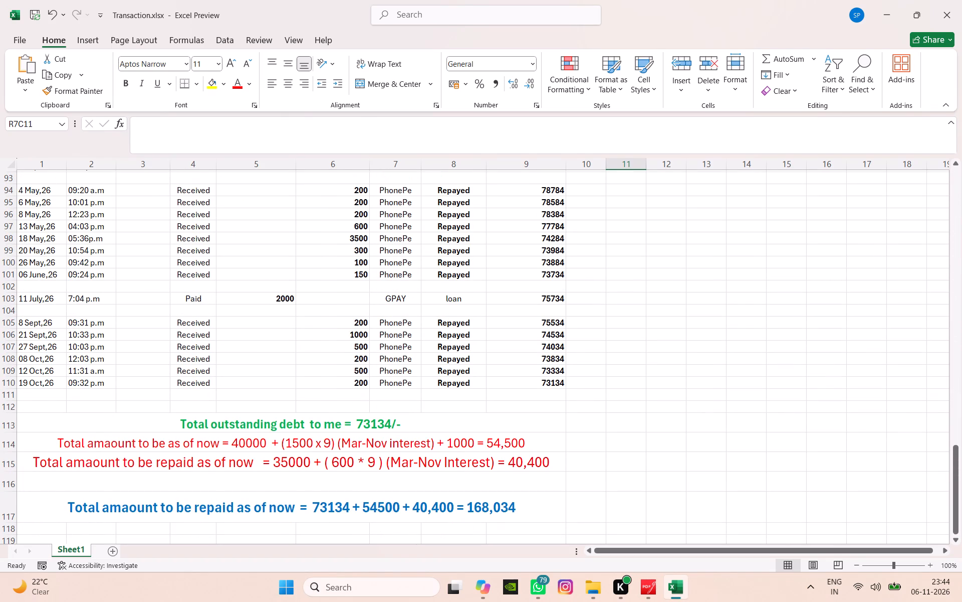
{"action": "scroll", "coordinate": [306, 394], "scroll_direction": "up", "scroll_amount": 18}
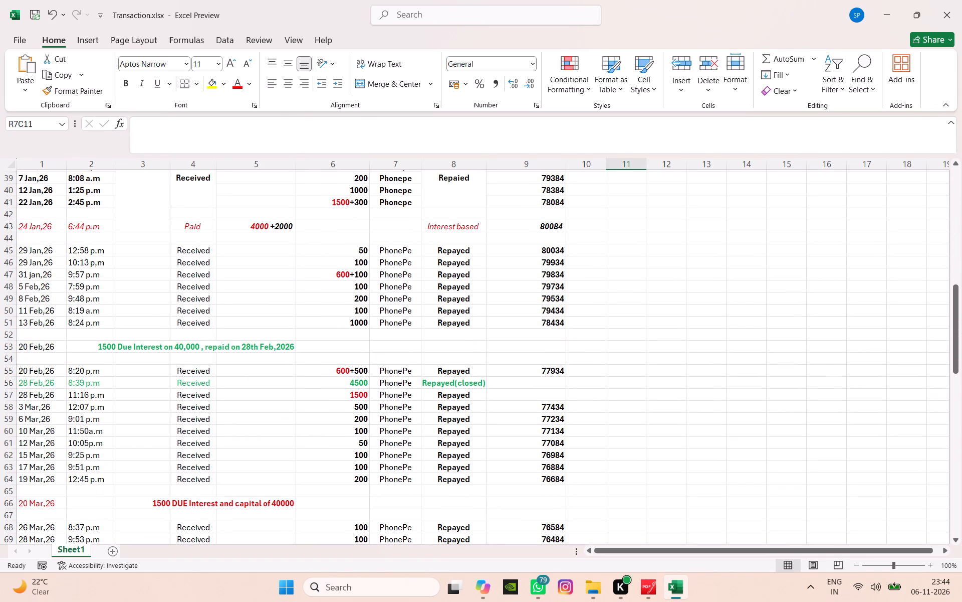
{"action": "scroll", "coordinate": [306, 394], "scroll_direction": "down", "scroll_amount": 18}
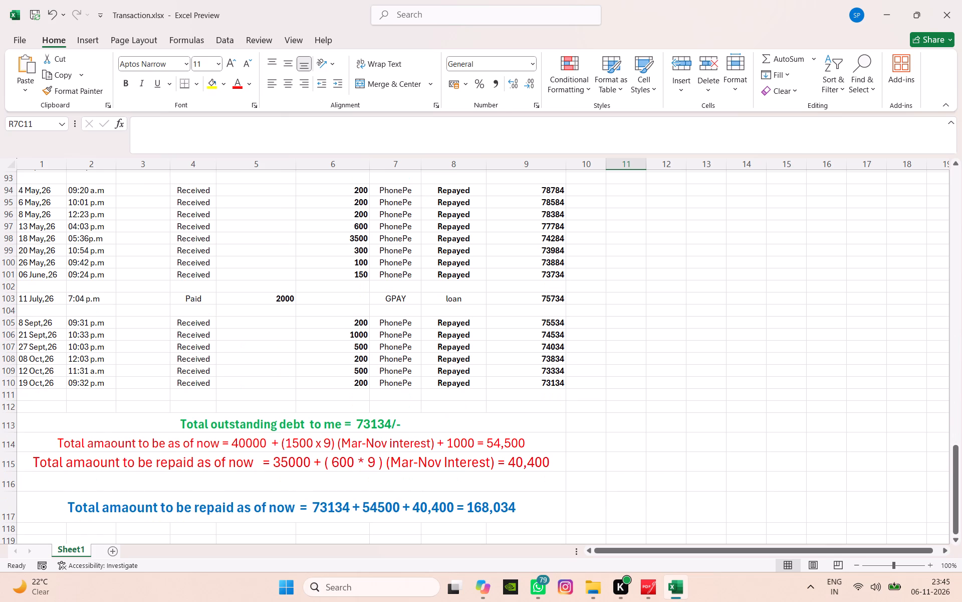
Check the row 1 heading and the dated entries against the summary lines in rows 113 to 117.
{"action": "scroll", "coordinate": [306, 394], "scroll_direction": "up", "scroll_amount": 20}
{"action": "scroll", "coordinate": [306, 394], "scroll_direction": "up", "scroll_amount": 14}
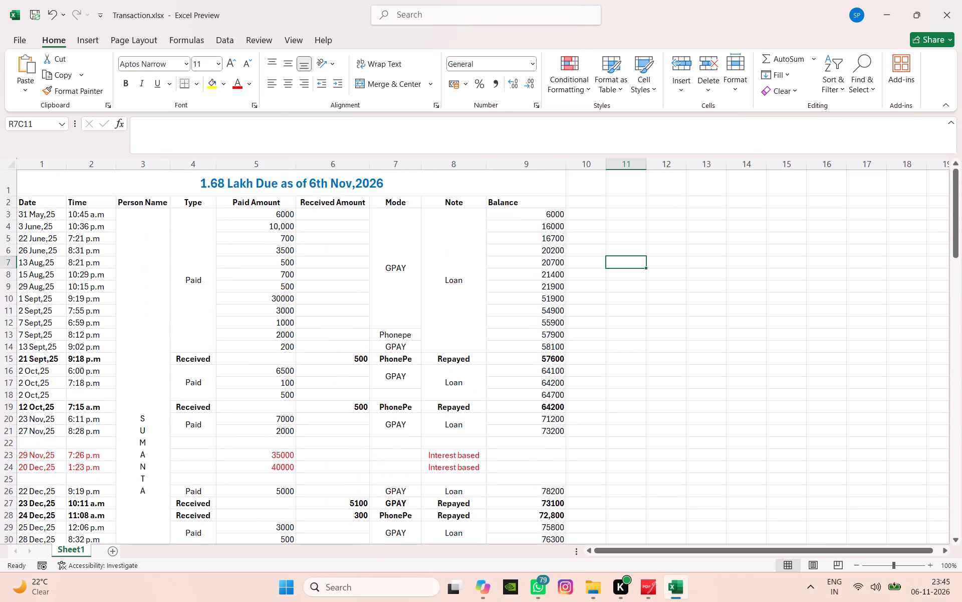
{"action": "scroll", "coordinate": [306, 394], "scroll_direction": "up", "scroll_amount": 4}
{"action": "scroll", "coordinate": [551, 444], "scroll_direction": "down", "scroll_amount": 11}
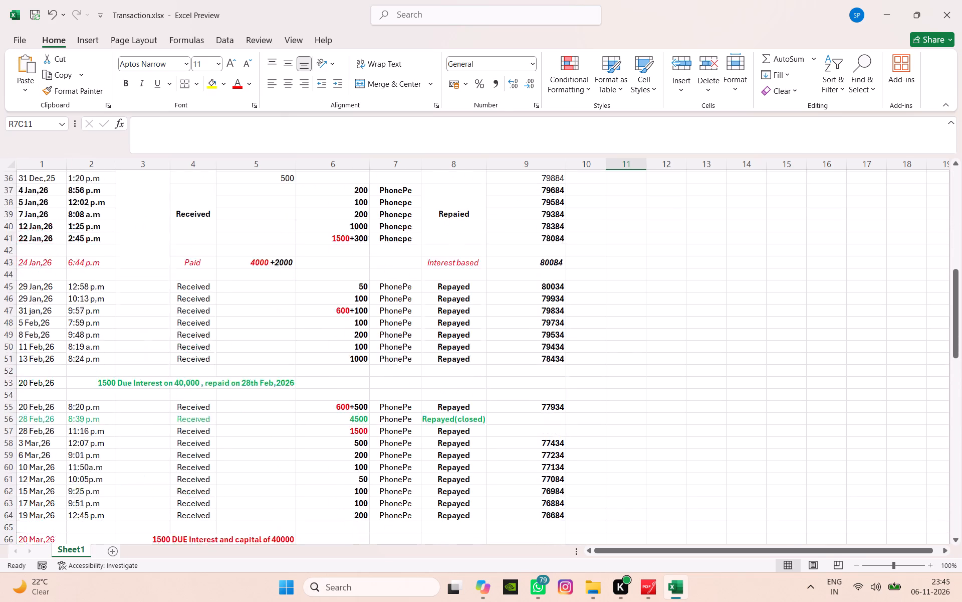
{"action": "scroll", "coordinate": [551, 444], "scroll_direction": "down", "scroll_amount": 15}
{"action": "scroll", "coordinate": [548, 444], "scroll_direction": "down", "scroll_amount": 7}
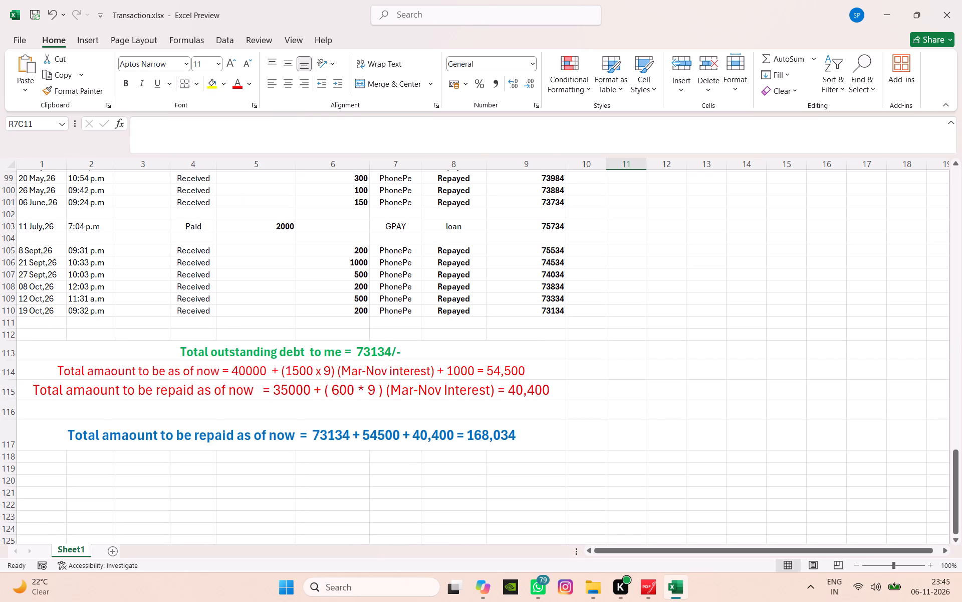
{"action": "scroll", "coordinate": [0, 236], "scroll_direction": "down", "scroll_amount": 1}
{"action": "scroll", "coordinate": [0, 236], "scroll_direction": "up", "scroll_amount": 20}
{"action": "scroll", "coordinate": [0, 236], "scroll_direction": "up", "scroll_amount": 9}
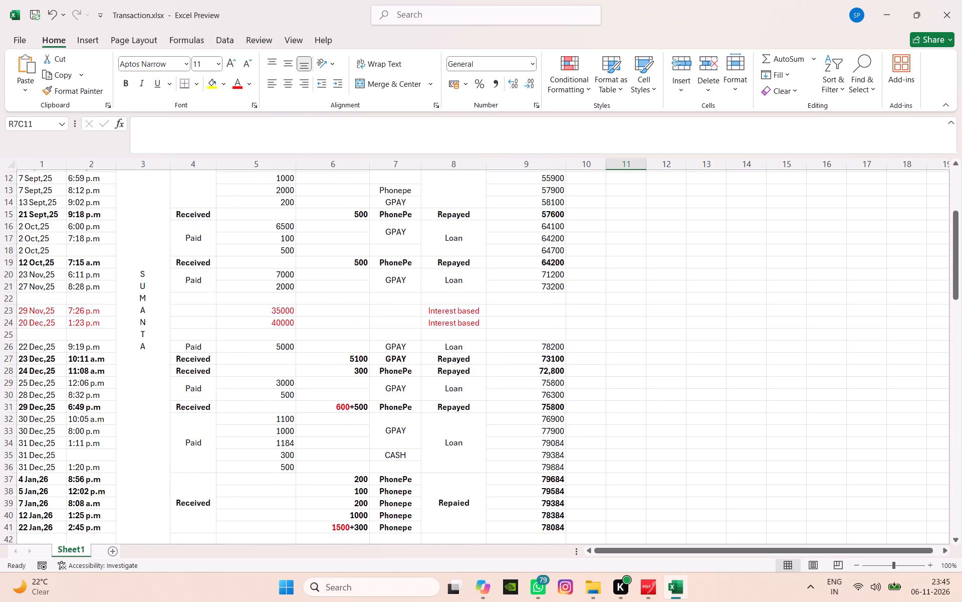
{"action": "scroll", "coordinate": [45, 240], "scroll_direction": "up", "scroll_amount": 7}
{"action": "left_click", "coordinate": [29, 185]}
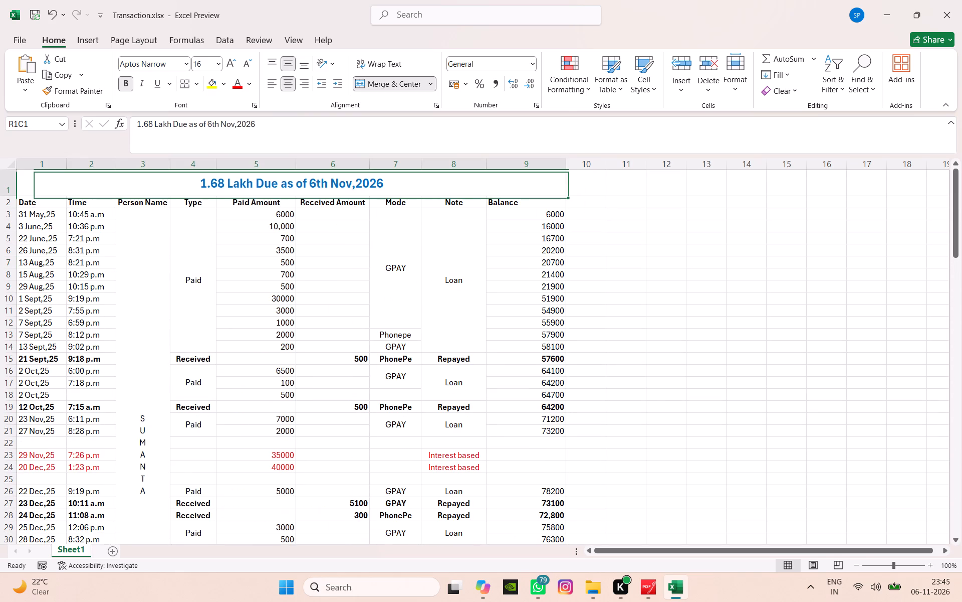
{"action": "scroll", "coordinate": [304, 287], "scroll_direction": "down", "scroll_amount": 5}
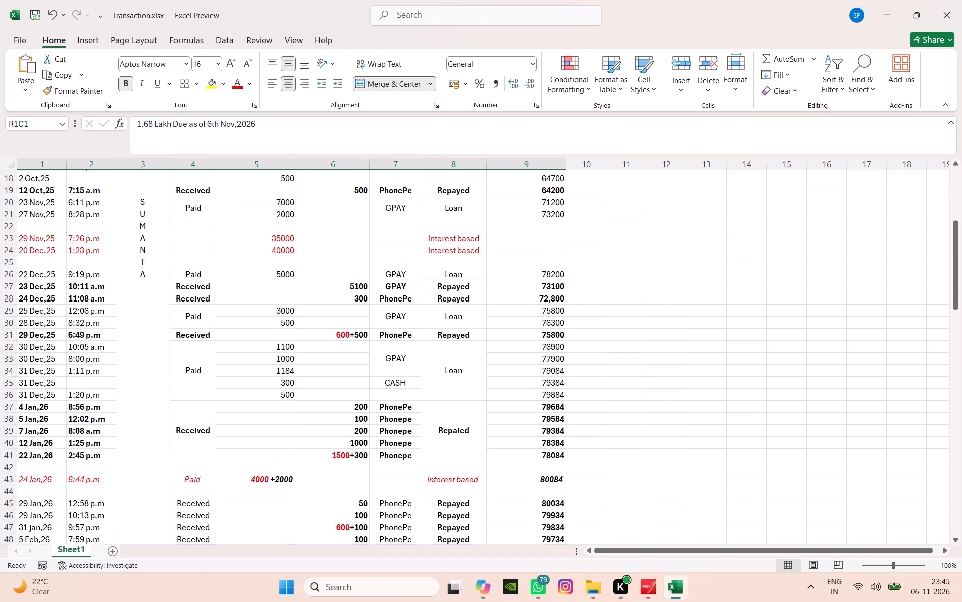
{"action": "scroll", "coordinate": [327, 304], "scroll_direction": "down", "scroll_amount": 20}
{"action": "scroll", "coordinate": [327, 304], "scroll_direction": "down", "scroll_amount": 6}
{"action": "scroll", "coordinate": [530, 477], "scroll_direction": "down", "scroll_amount": 2}
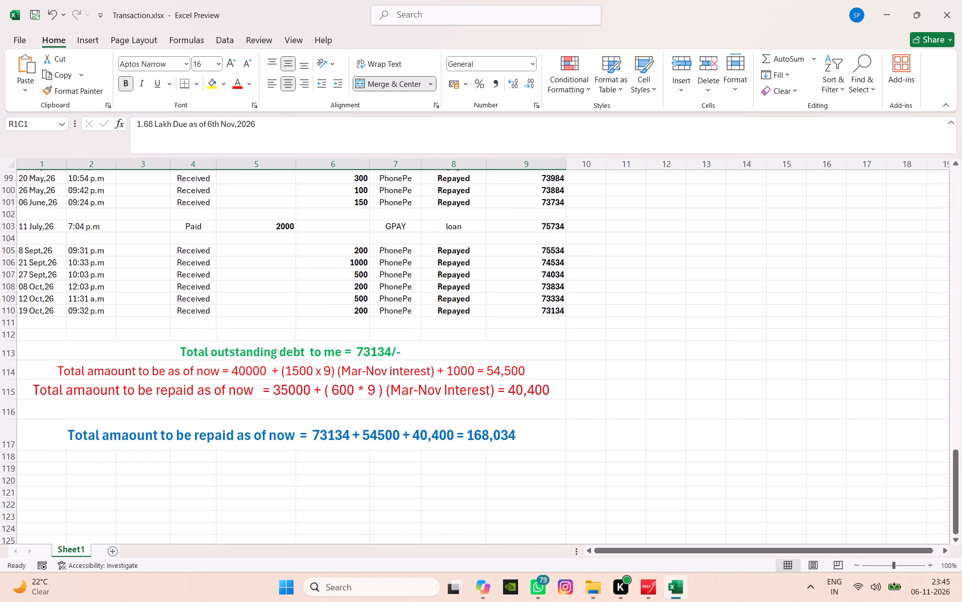
{"action": "left_click", "coordinate": [544, 459]}
{"action": "left_click_drag", "start_coordinate": [486, 453], "coordinate": [669, 476]}
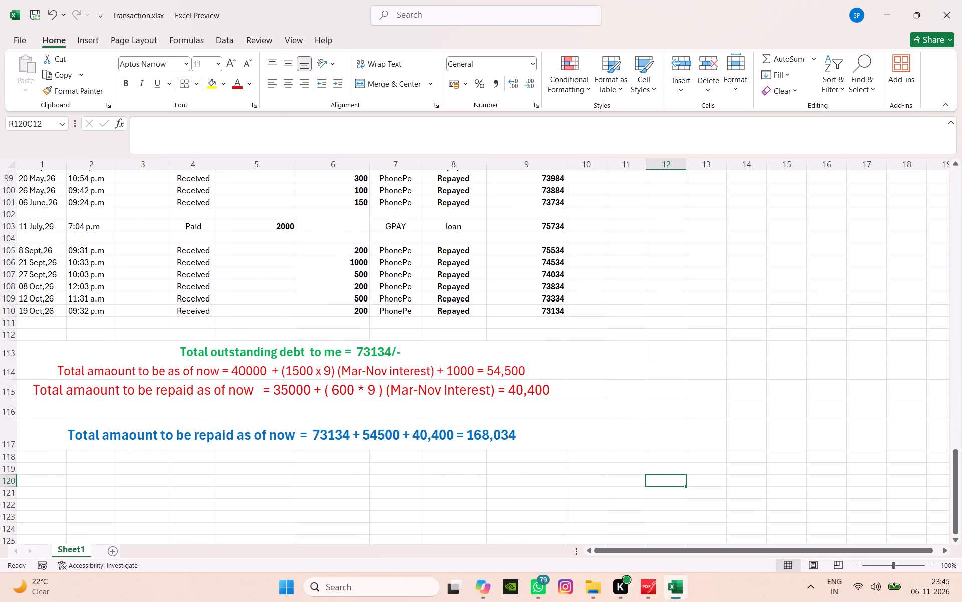
{"action": "left_click", "coordinate": [577, 461]}
{"action": "left_click", "coordinate": [607, 451]}
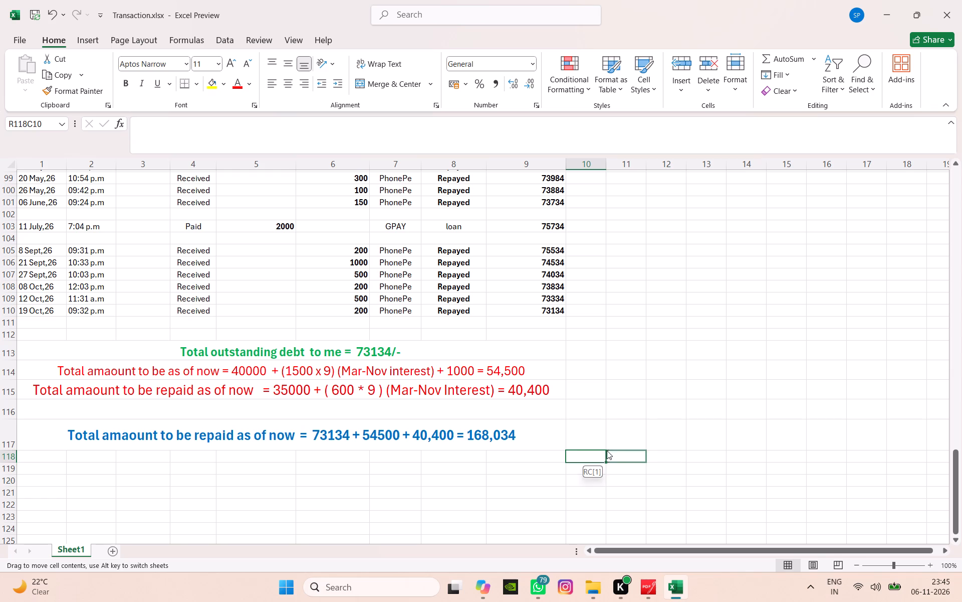
{"action": "scroll", "coordinate": [560, 336], "scroll_direction": "up", "scroll_amount": 9}
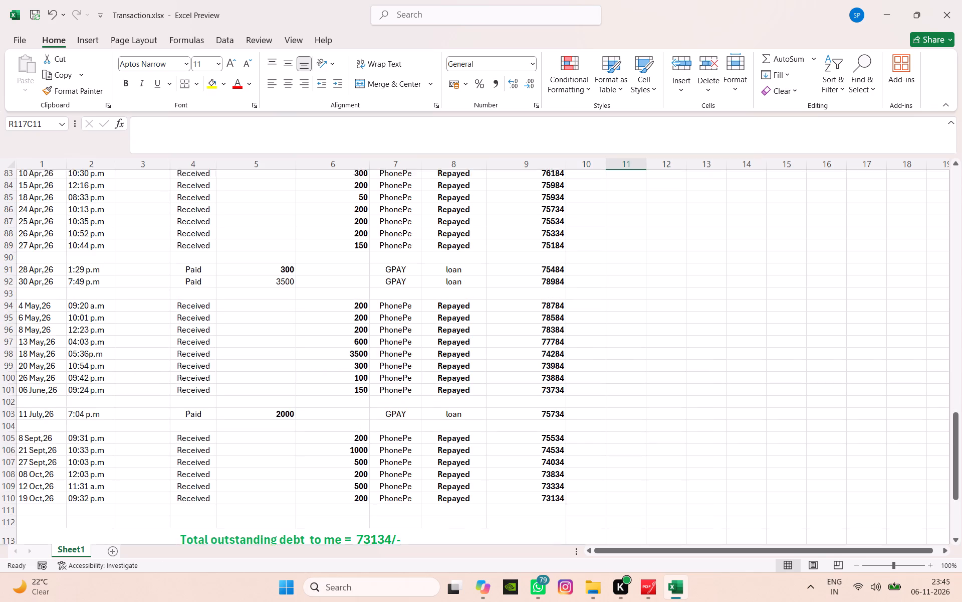
{"action": "scroll", "coordinate": [543, 316], "scroll_direction": "up", "scroll_amount": 20}
{"action": "scroll", "coordinate": [543, 316], "scroll_direction": "up", "scroll_amount": 12}
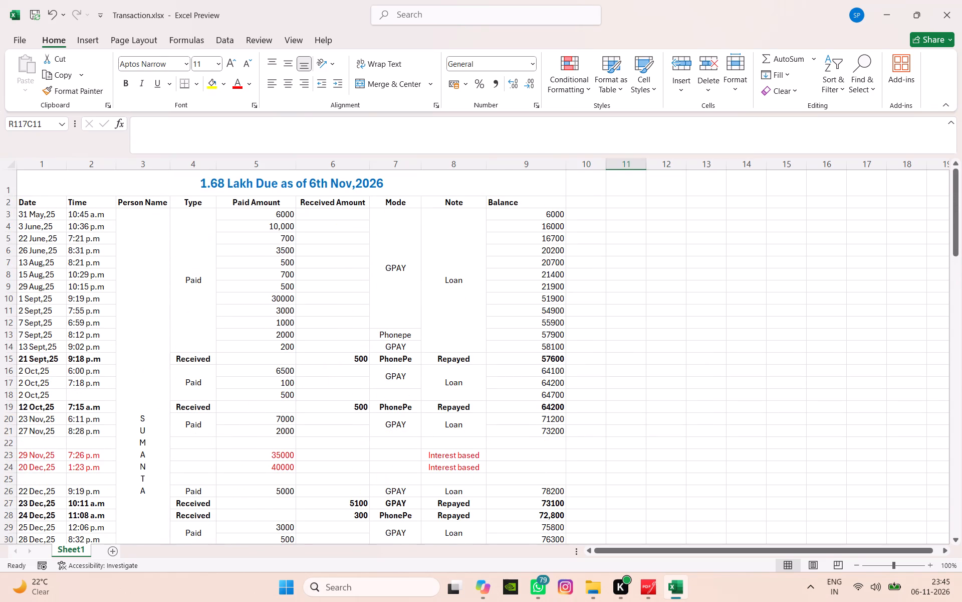
{"action": "left_click", "coordinate": [428, 137]}
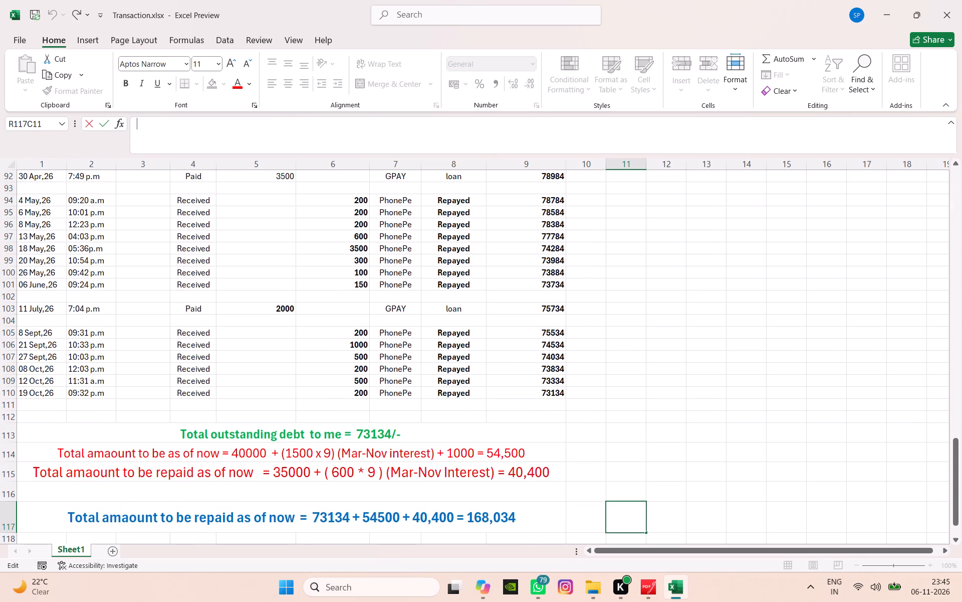
{"action": "scroll", "coordinate": [528, 513], "scroll_direction": "down", "scroll_amount": 3}
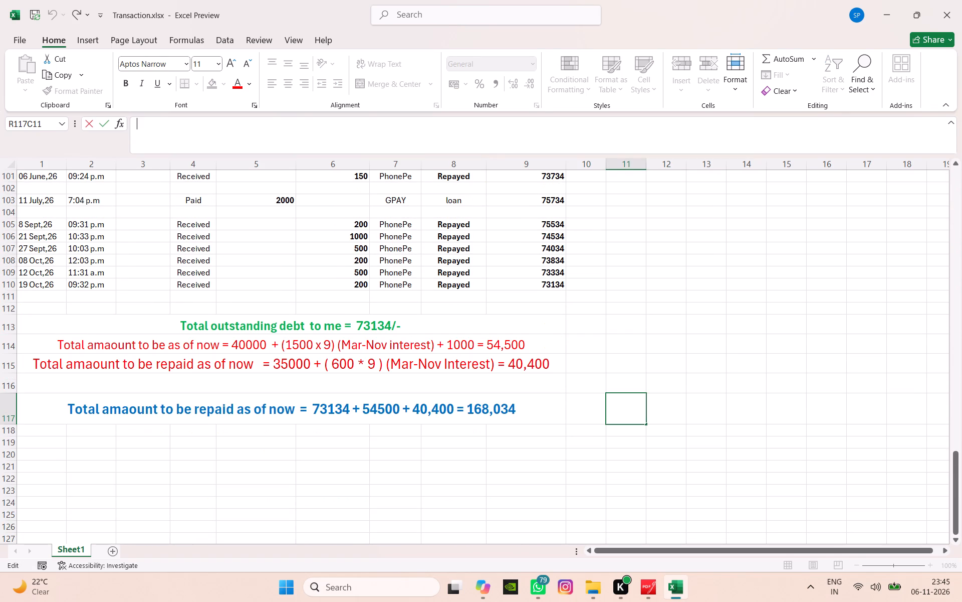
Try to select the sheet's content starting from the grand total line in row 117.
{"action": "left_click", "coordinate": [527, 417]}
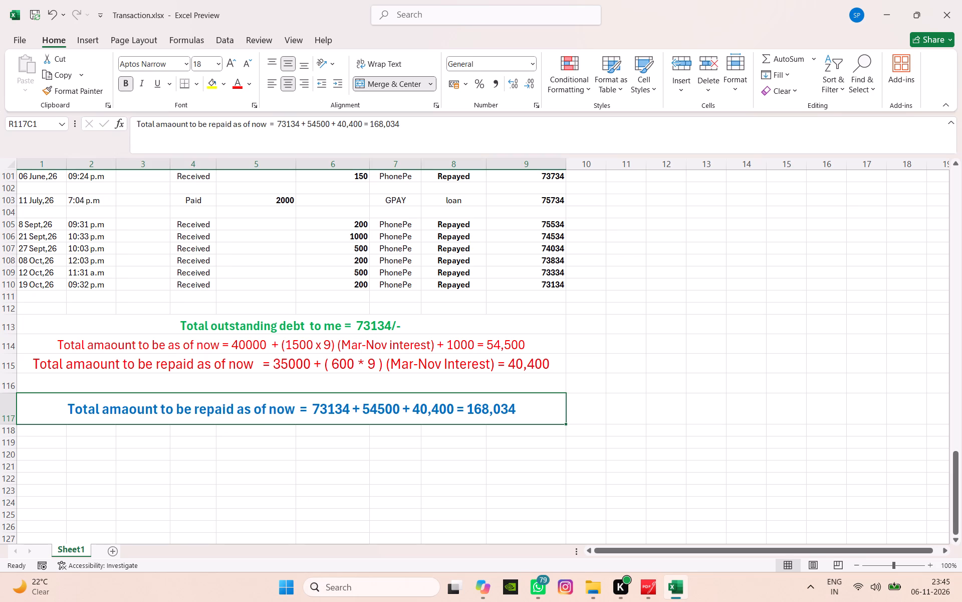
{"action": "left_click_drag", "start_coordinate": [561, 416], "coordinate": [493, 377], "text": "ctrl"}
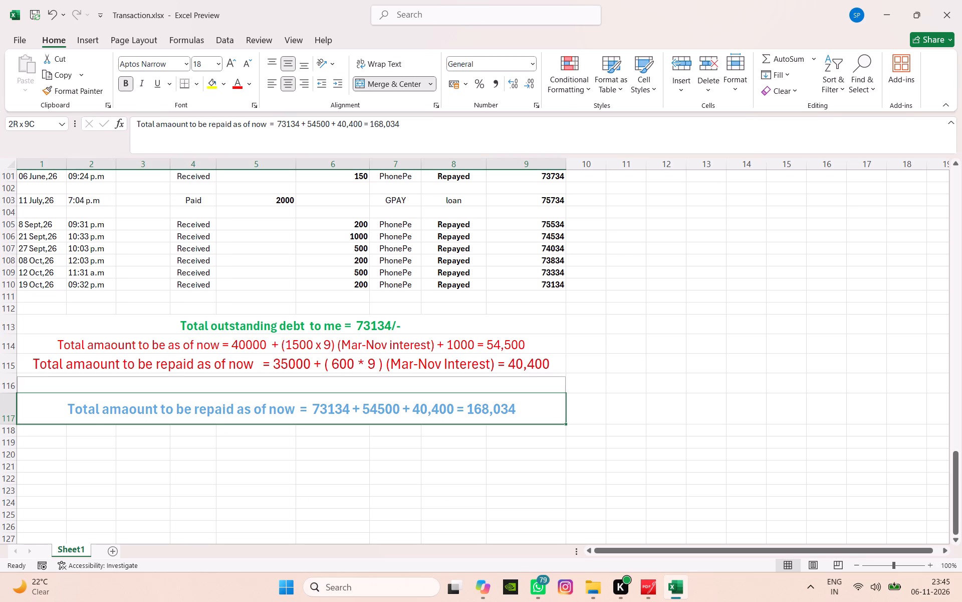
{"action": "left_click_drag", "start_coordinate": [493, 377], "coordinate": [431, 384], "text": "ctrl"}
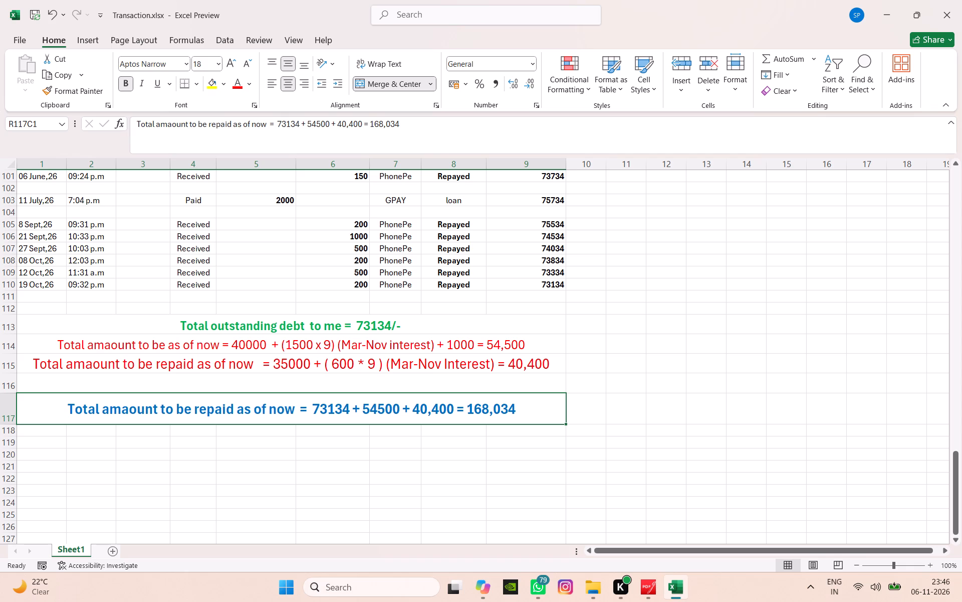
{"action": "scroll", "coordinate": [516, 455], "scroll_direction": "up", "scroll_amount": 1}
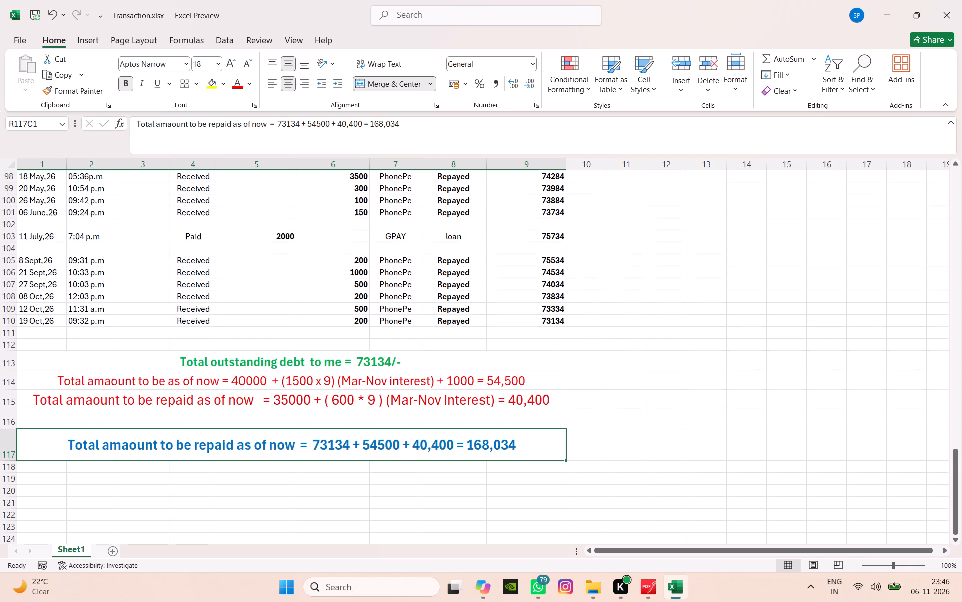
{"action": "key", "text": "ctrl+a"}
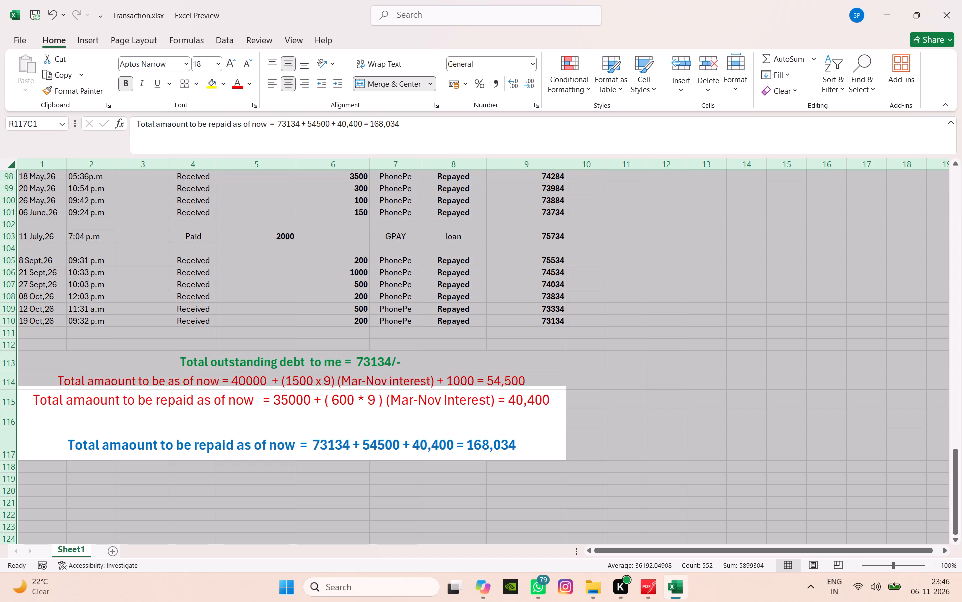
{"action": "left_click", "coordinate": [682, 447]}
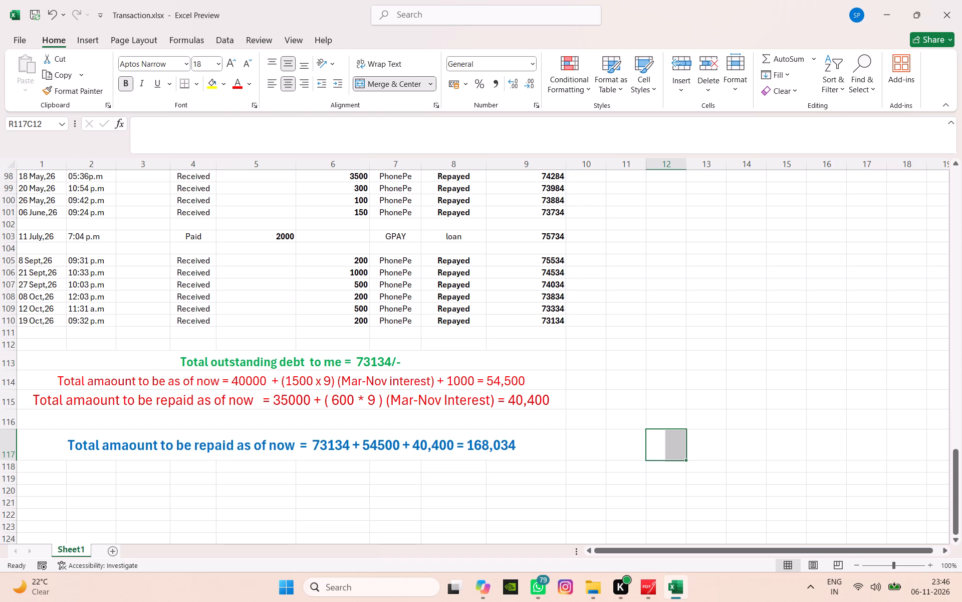
Look back over the entries from the summary lines up to the row 1 heading.
{"action": "scroll", "coordinate": [477, 333], "scroll_direction": "up", "scroll_amount": 5}
{"action": "scroll", "coordinate": [366, 312], "scroll_direction": "up", "scroll_amount": 3}
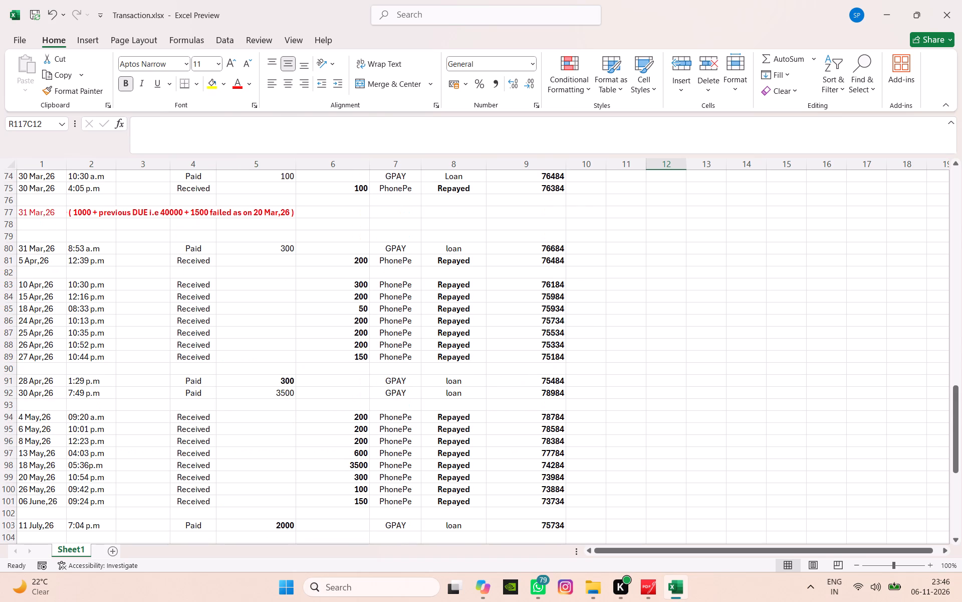
{"action": "scroll", "coordinate": [366, 312], "scroll_direction": "up", "scroll_amount": 15}
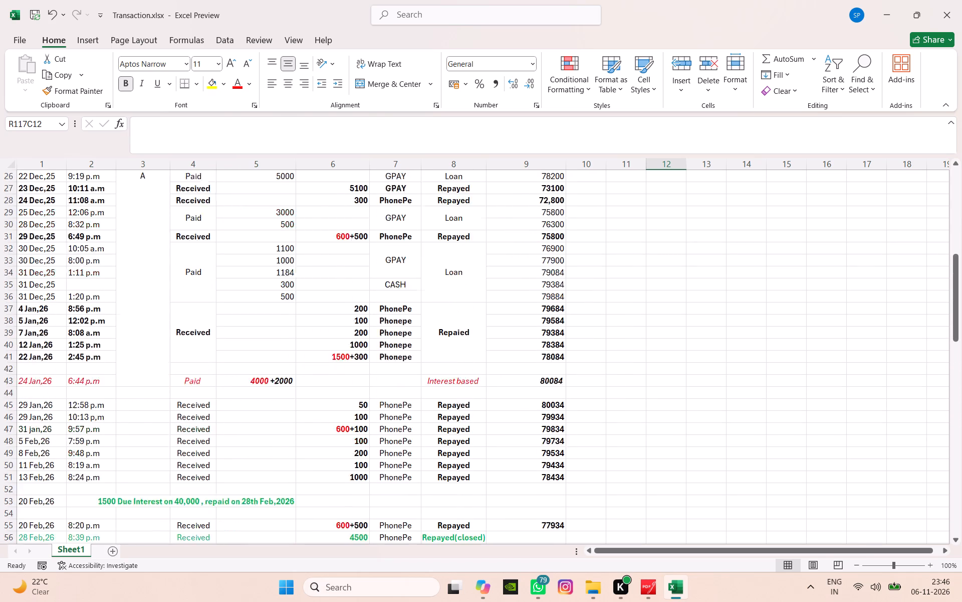
{"action": "scroll", "coordinate": [366, 311], "scroll_direction": "up", "scroll_amount": 20}
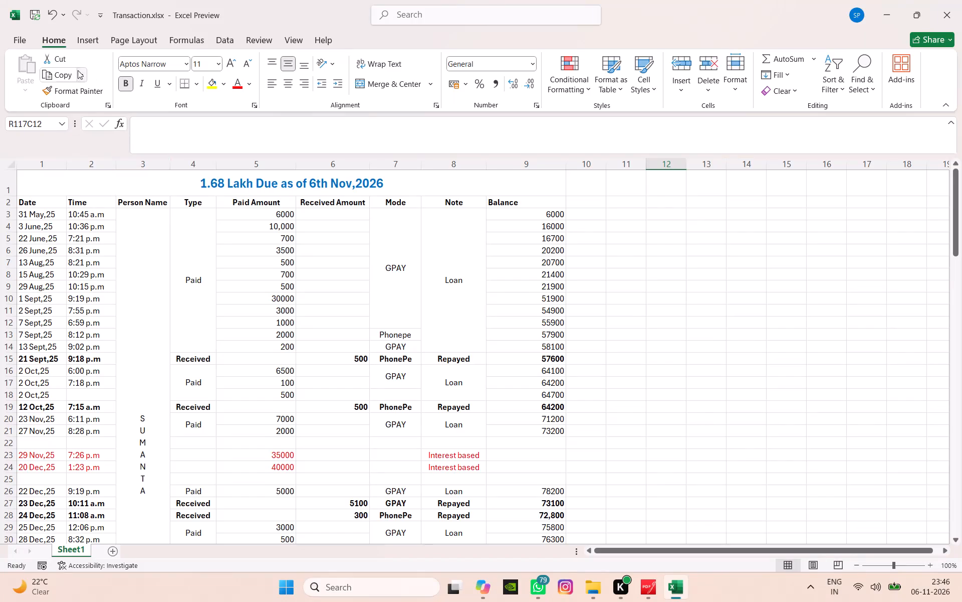
Save the workbook.
{"action": "left_click", "coordinate": [20, 42]}
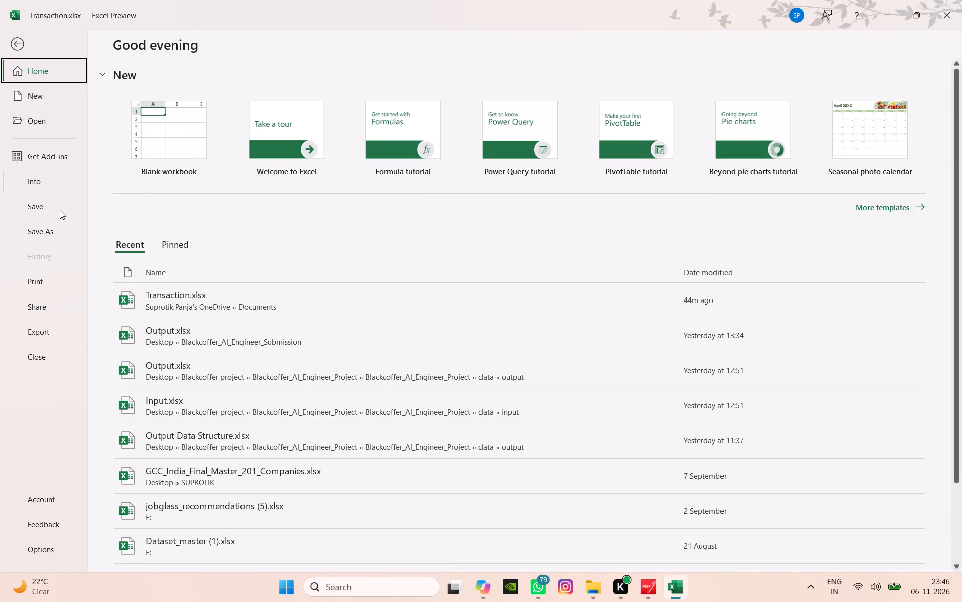
{"action": "left_click", "coordinate": [60, 210]}
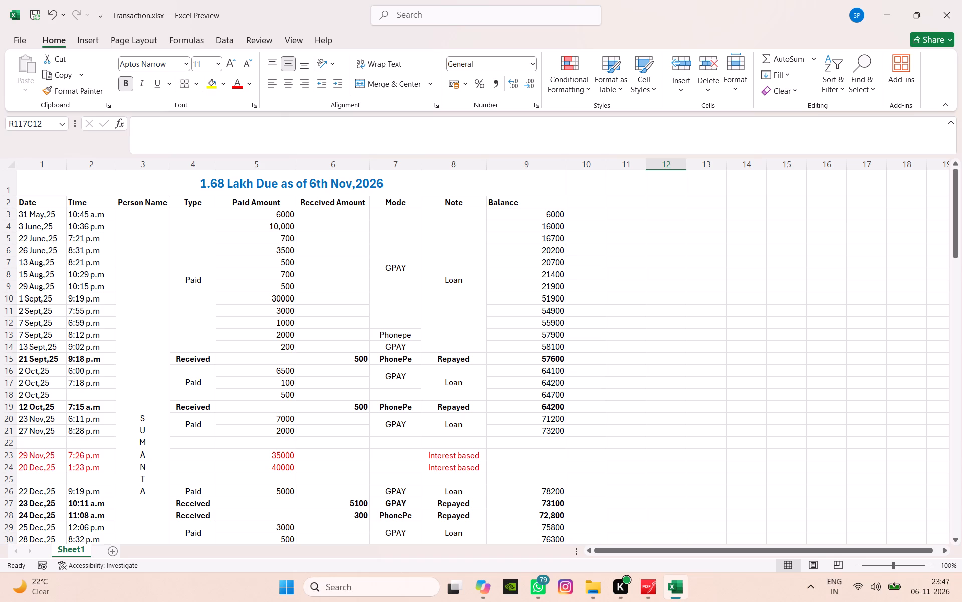
Select the sheet's full content from the row 1 heading through the grand total line in row 117.
{"action": "key", "text": "ctrl+End"}
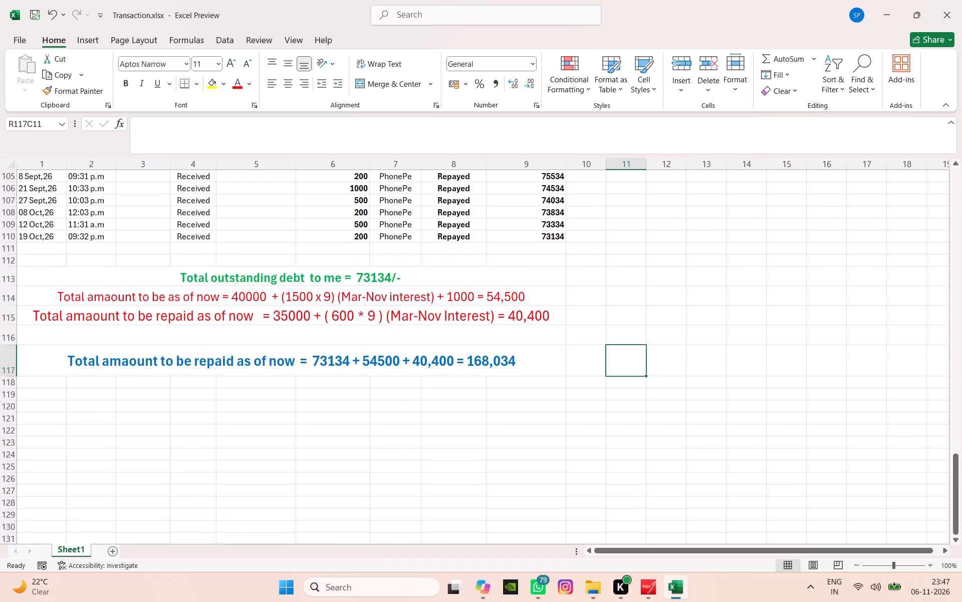
{"action": "scroll", "coordinate": [60, 210], "scroll_direction": "up", "scroll_amount": 20}
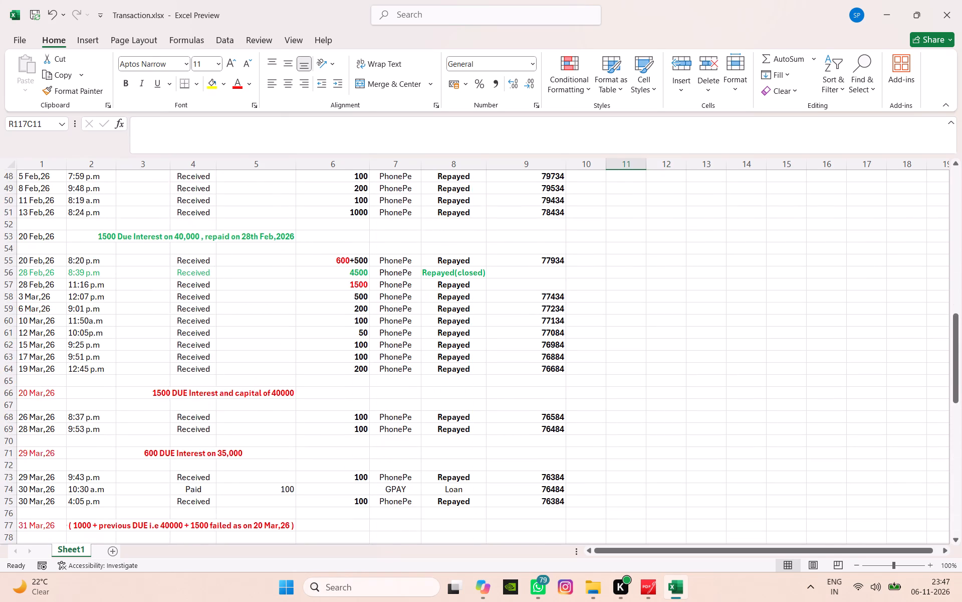
{"action": "scroll", "coordinate": [53, 207], "scroll_direction": "up", "scroll_amount": 20}
{"action": "left_click", "coordinate": [37, 189]}
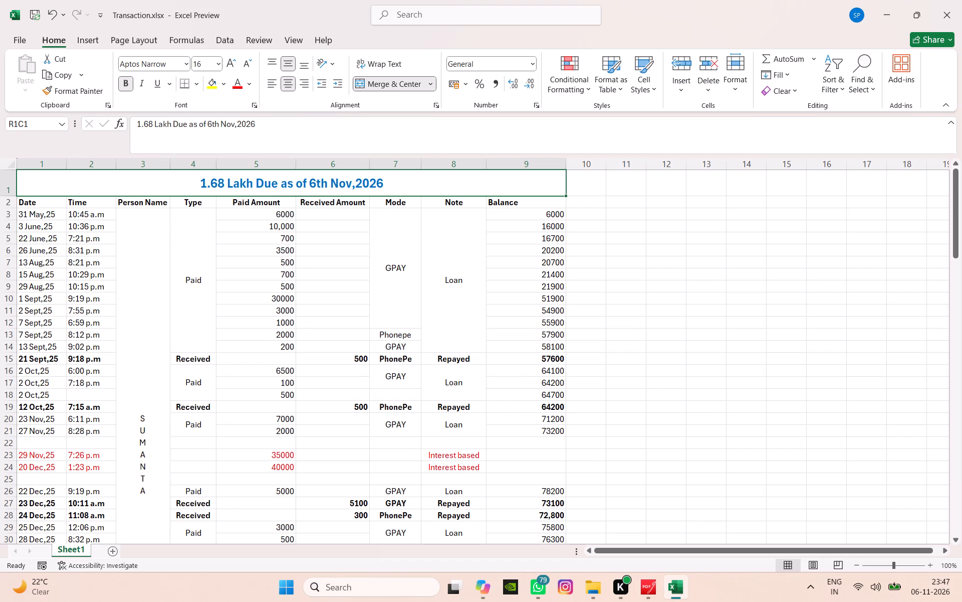
{"action": "key", "text": "ctrl+End"}
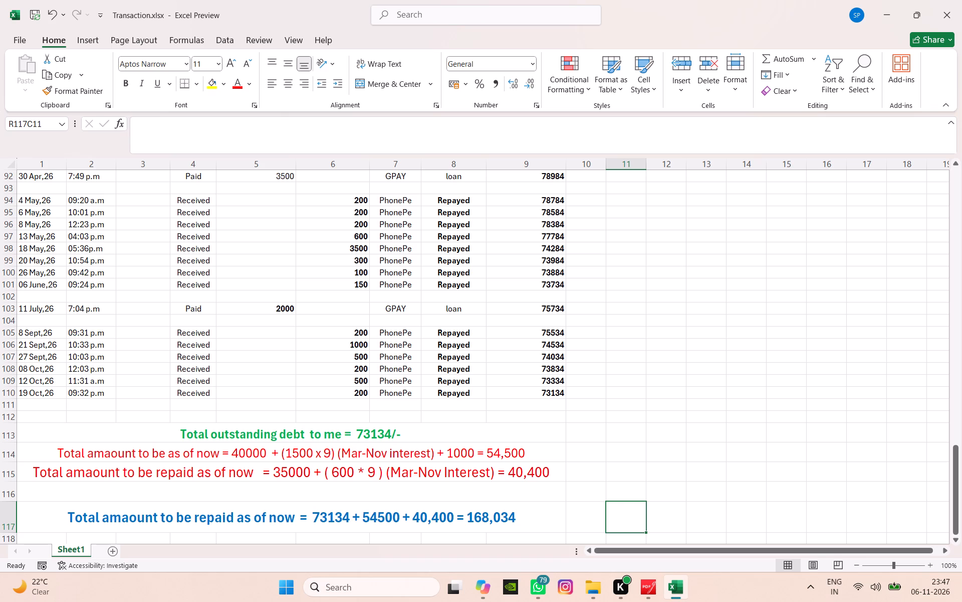
{"action": "key", "text": "ctrl+shift+End"}
{"action": "scroll", "coordinate": [421, 390], "scroll_direction": "up", "scroll_amount": 20}
{"action": "scroll", "coordinate": [421, 390], "scroll_direction": "up", "scroll_amount": 18}
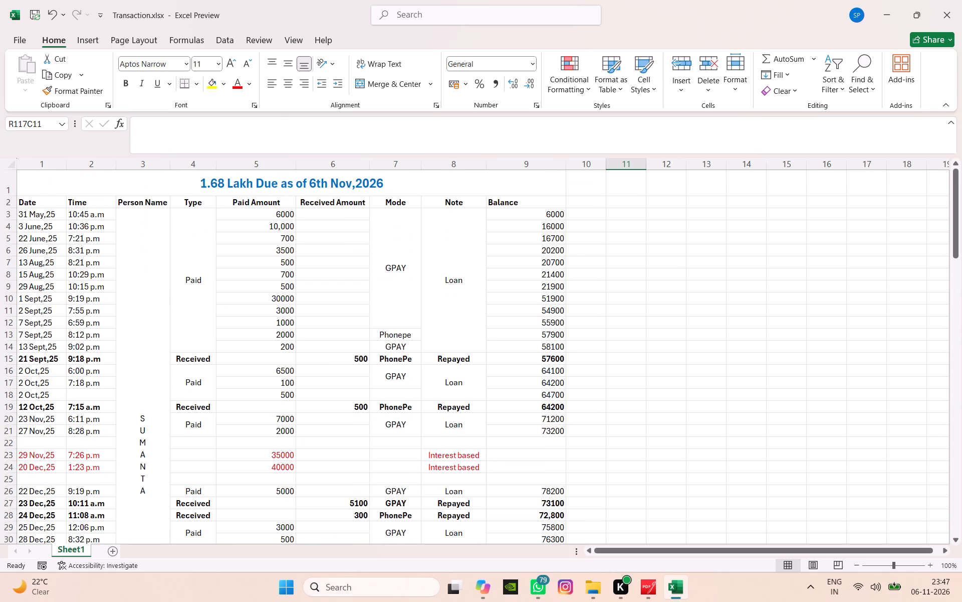
{"action": "left_click", "coordinate": [112, 185]}
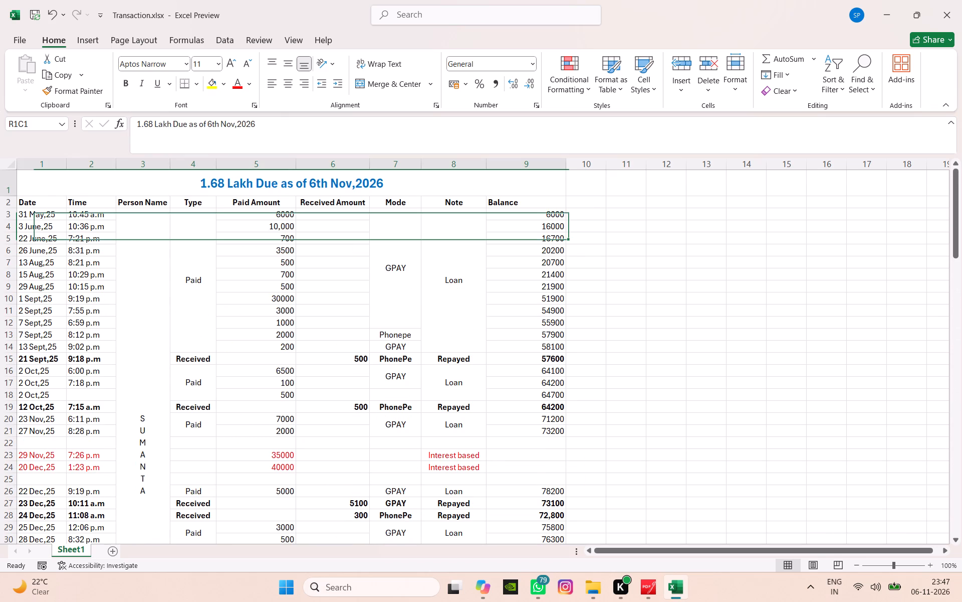
{"action": "key", "text": "ctrl+shift+End"}
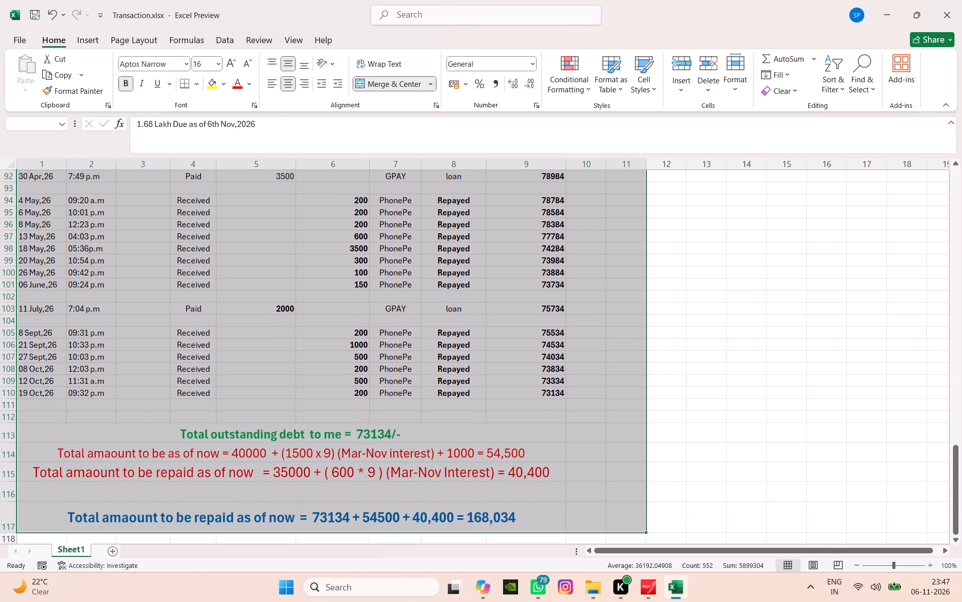
{"action": "scroll", "coordinate": [112, 180], "scroll_direction": "up", "scroll_amount": 1}
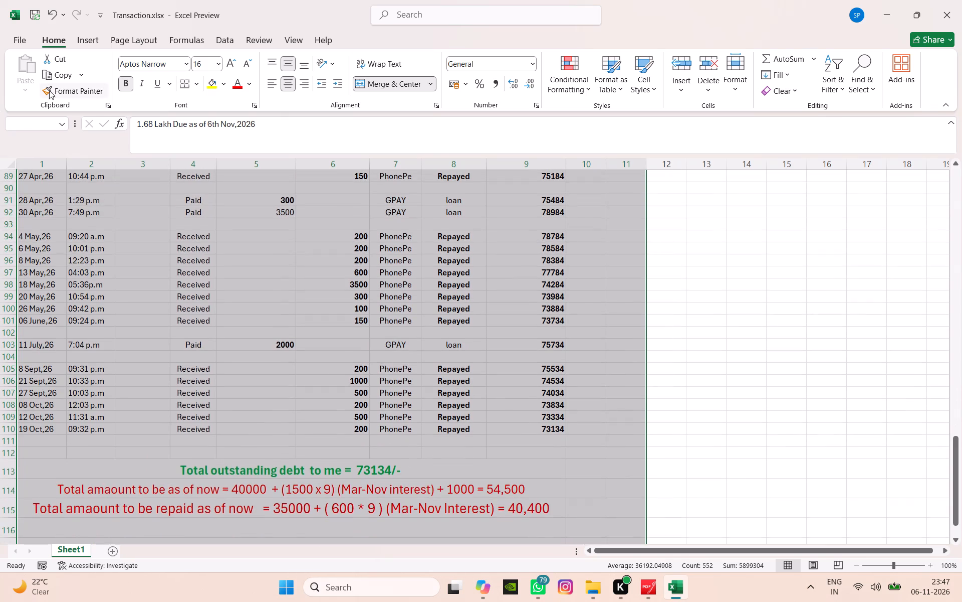
Open the print preview and examine how the heading, dated entries and summary lines are laid out across the pages.
{"action": "left_click", "coordinate": [17, 41]}
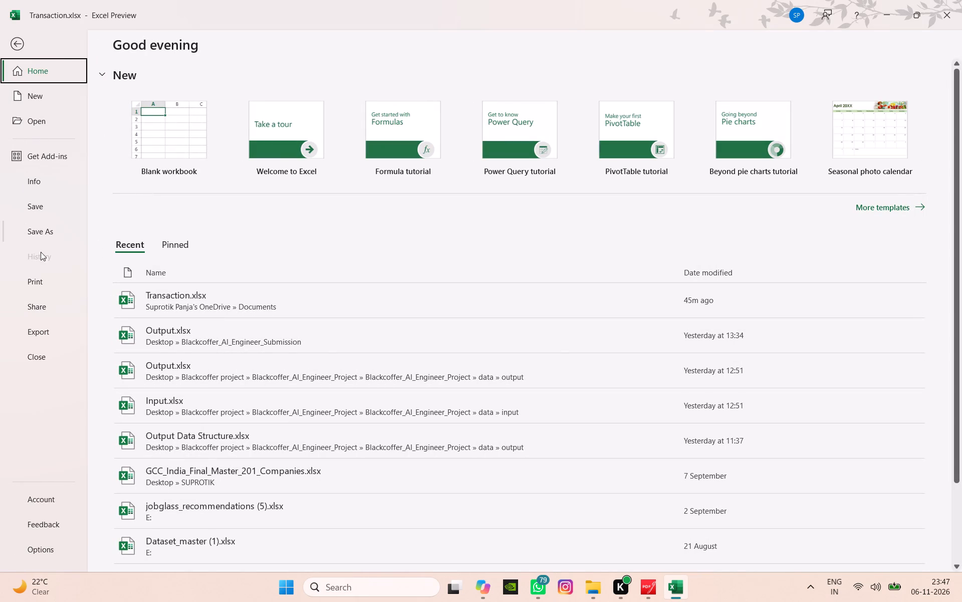
{"action": "left_click", "coordinate": [65, 329]}
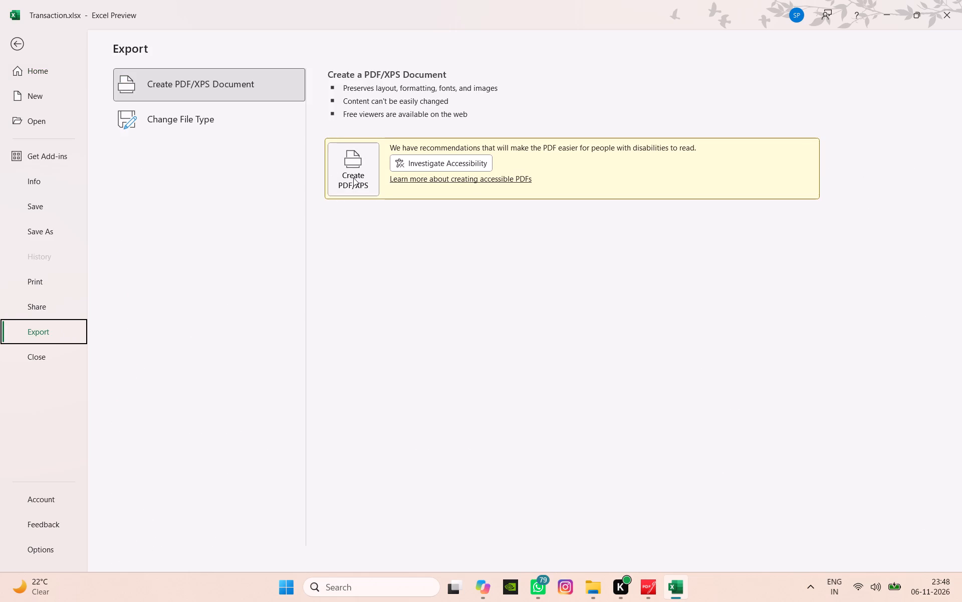
{"action": "left_click", "coordinate": [26, 282]}
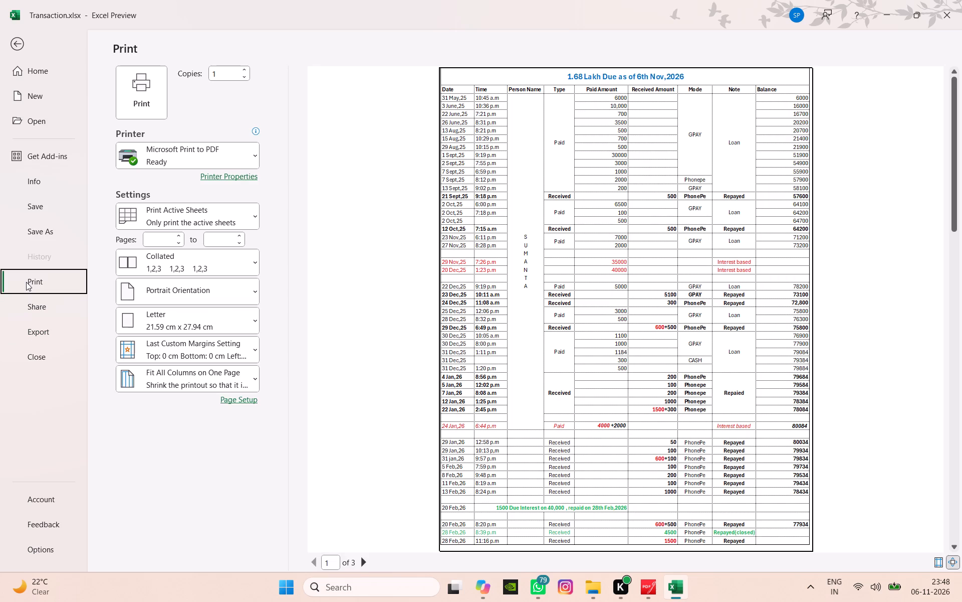
{"action": "scroll", "coordinate": [933, 339], "scroll_direction": "down", "scroll_amount": 6}
{"action": "scroll", "coordinate": [763, 399], "scroll_direction": "up", "scroll_amount": 2}
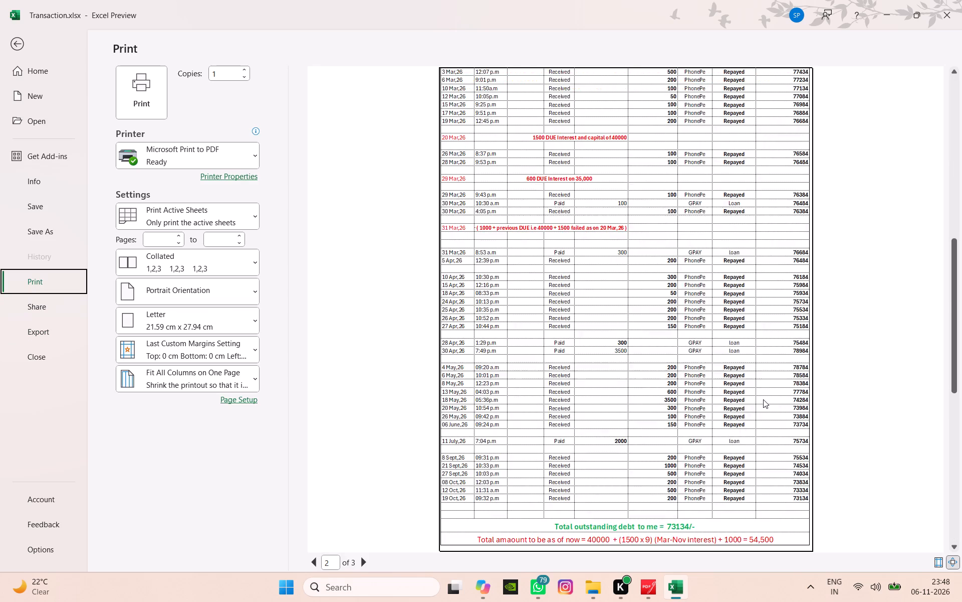
{"action": "scroll", "coordinate": [763, 399], "scroll_direction": "down", "scroll_amount": 2}
{"action": "scroll", "coordinate": [695, 393], "scroll_direction": "up", "scroll_amount": 1}
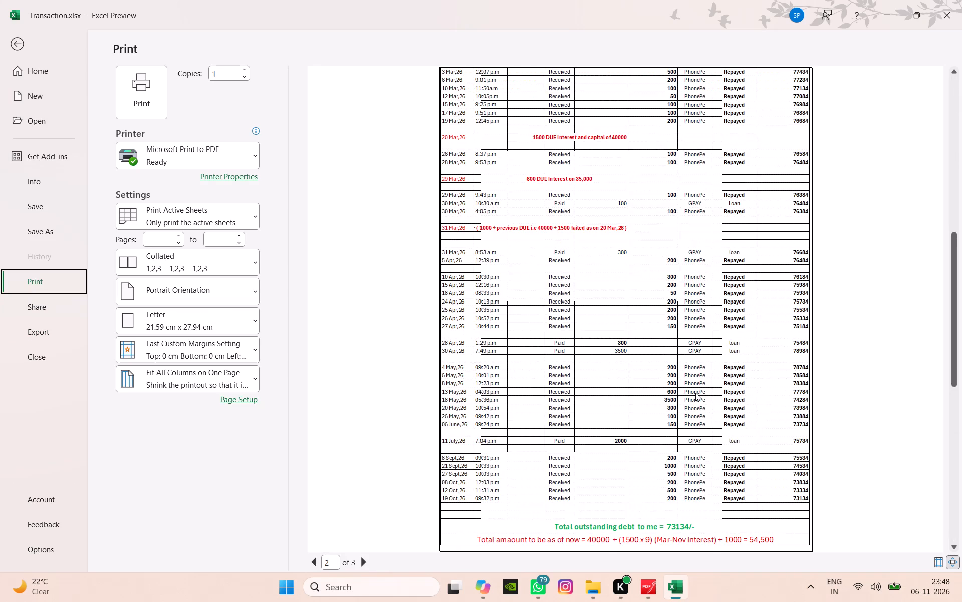
{"action": "scroll", "coordinate": [695, 393], "scroll_direction": "up", "scroll_amount": 2}
{"action": "scroll", "coordinate": [695, 393], "scroll_direction": "down", "scroll_amount": 3}
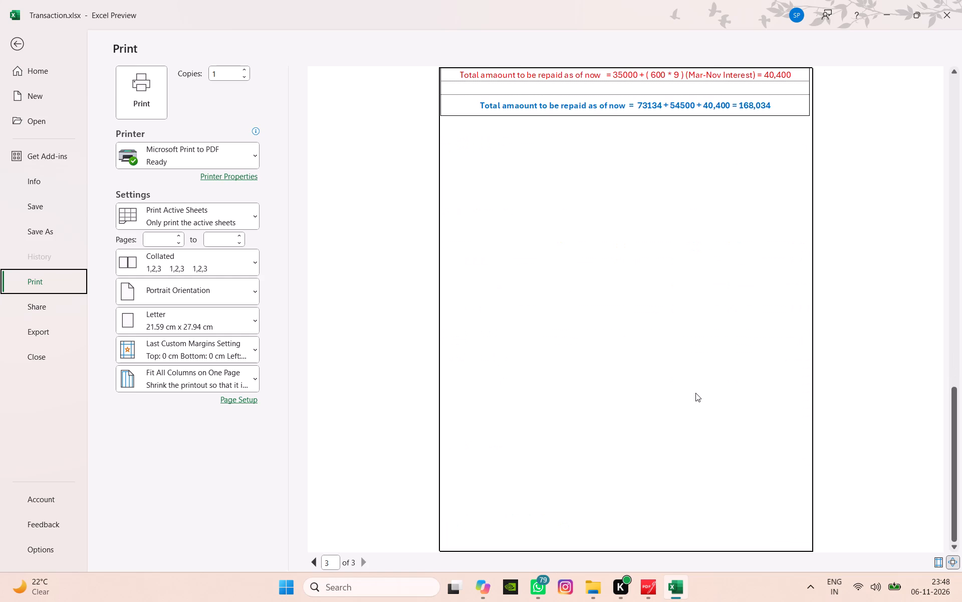
{"action": "scroll", "coordinate": [695, 393], "scroll_direction": "up", "scroll_amount": 6}
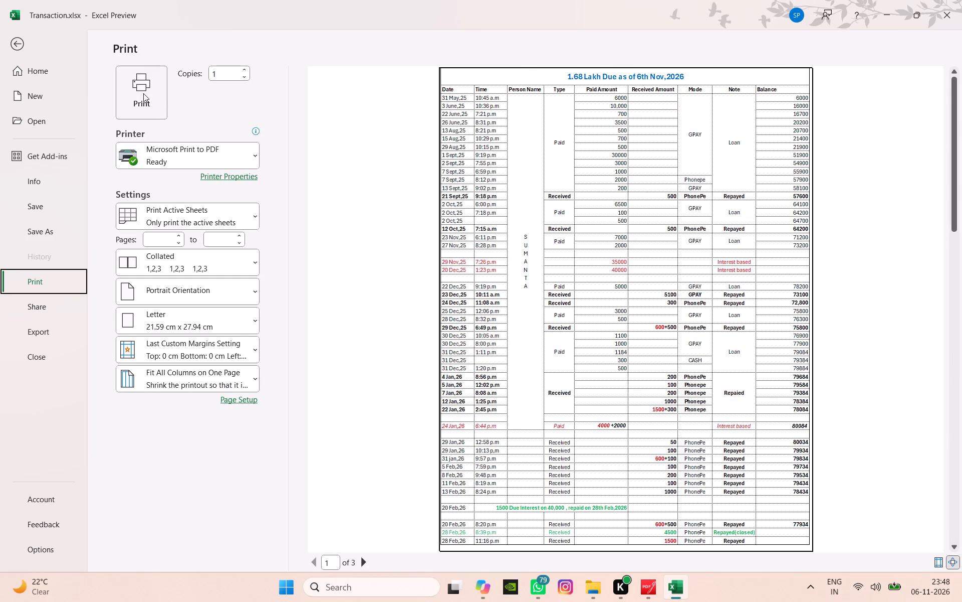
{"action": "scroll", "coordinate": [622, 430], "scroll_direction": "down", "scroll_amount": 2}
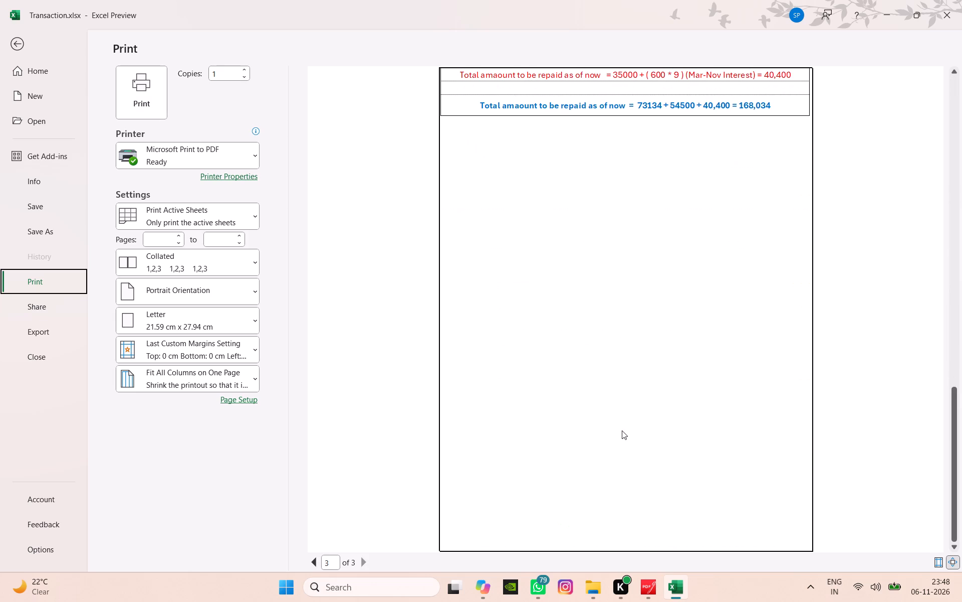
{"action": "scroll", "coordinate": [622, 430], "scroll_direction": "up", "scroll_amount": 1}
{"action": "scroll", "coordinate": [622, 430], "scroll_direction": "down", "scroll_amount": 1}
{"action": "scroll", "coordinate": [622, 430], "scroll_direction": "up", "scroll_amount": 1}
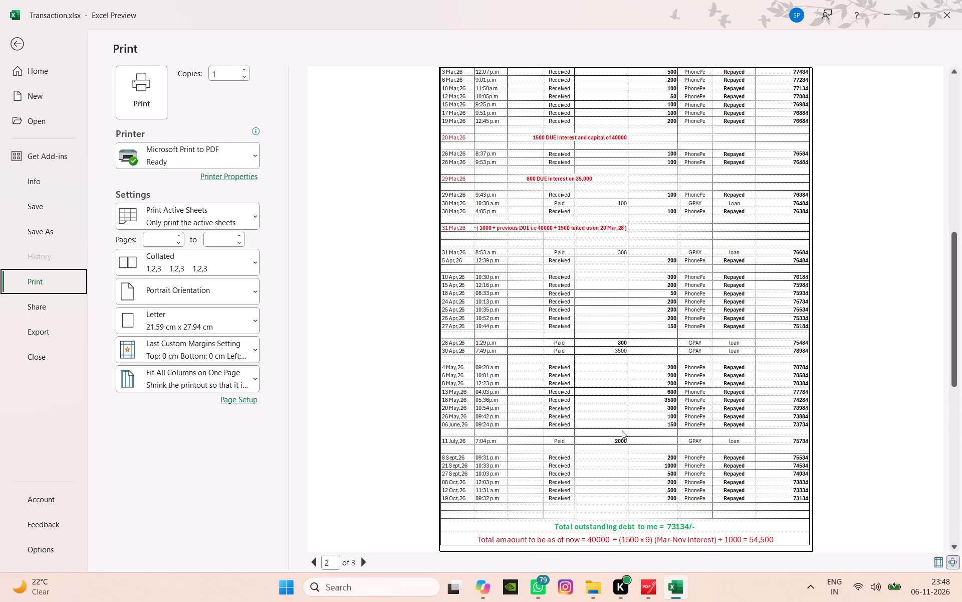
{"action": "scroll", "coordinate": [622, 430], "scroll_direction": "down", "scroll_amount": 1}
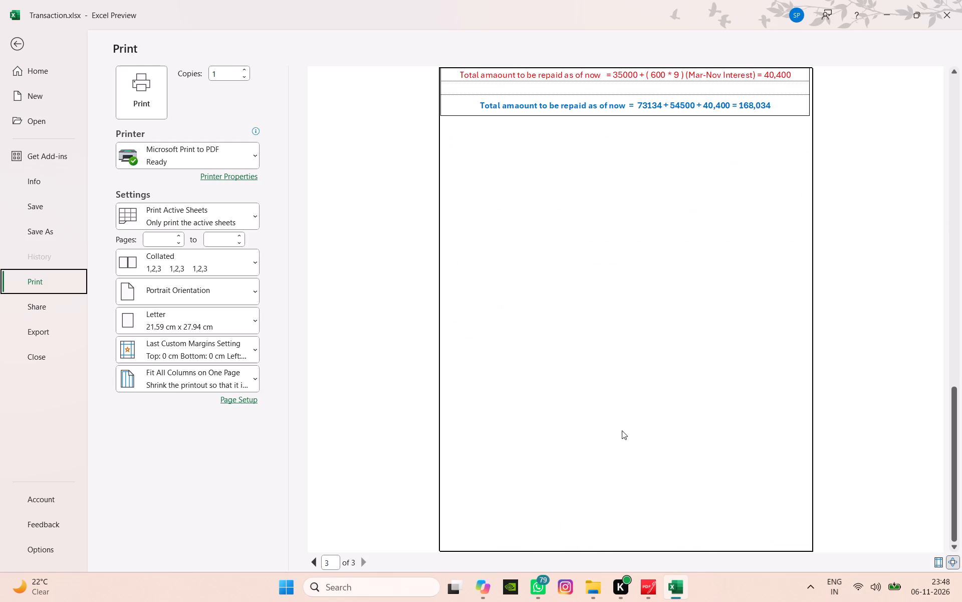
{"action": "scroll", "coordinate": [622, 430], "scroll_direction": "up", "scroll_amount": 2}
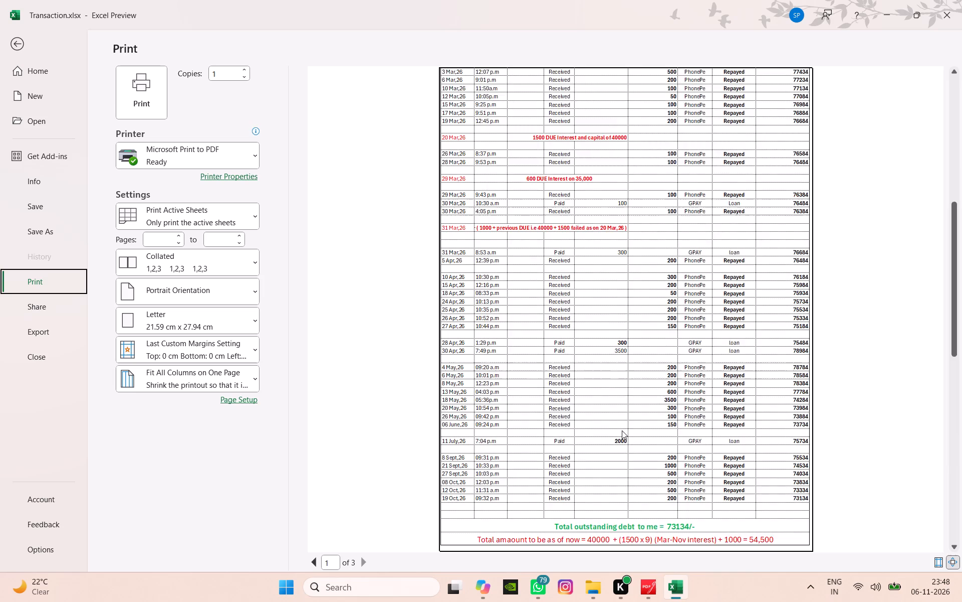
{"action": "scroll", "coordinate": [622, 430], "scroll_direction": "up", "scroll_amount": 2}
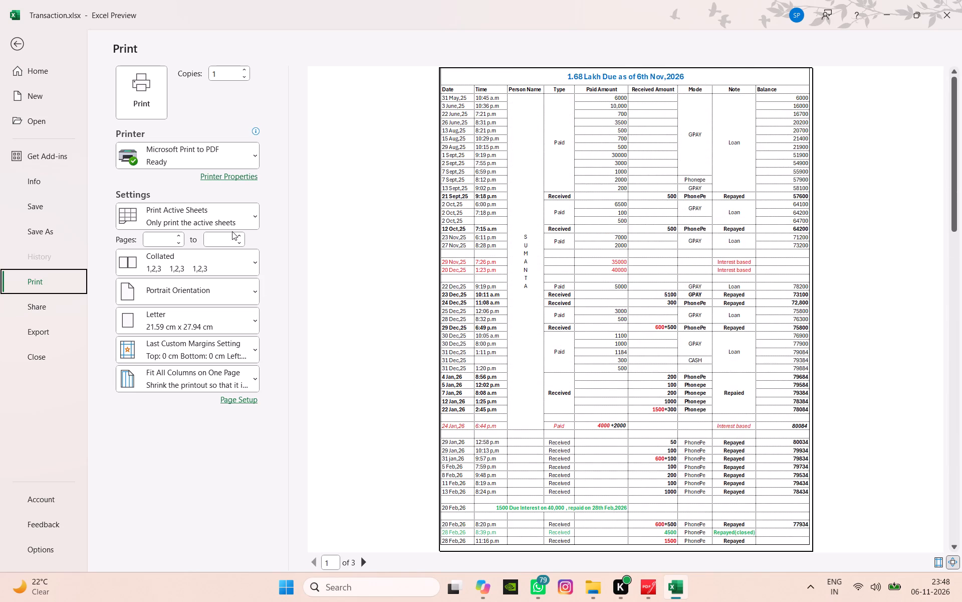
Print the active sheet with Microsoft Print to PDF, saving the output to the Desktop as transactions_updated.
{"action": "left_click", "coordinate": [135, 104]}
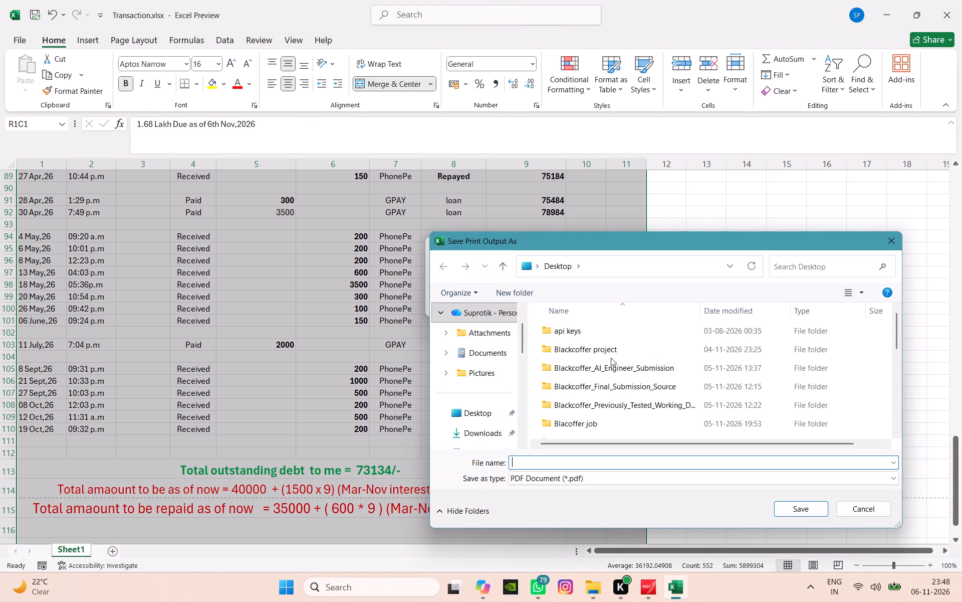
{"action": "scroll", "coordinate": [611, 358], "scroll_direction": "down", "scroll_amount": 4}
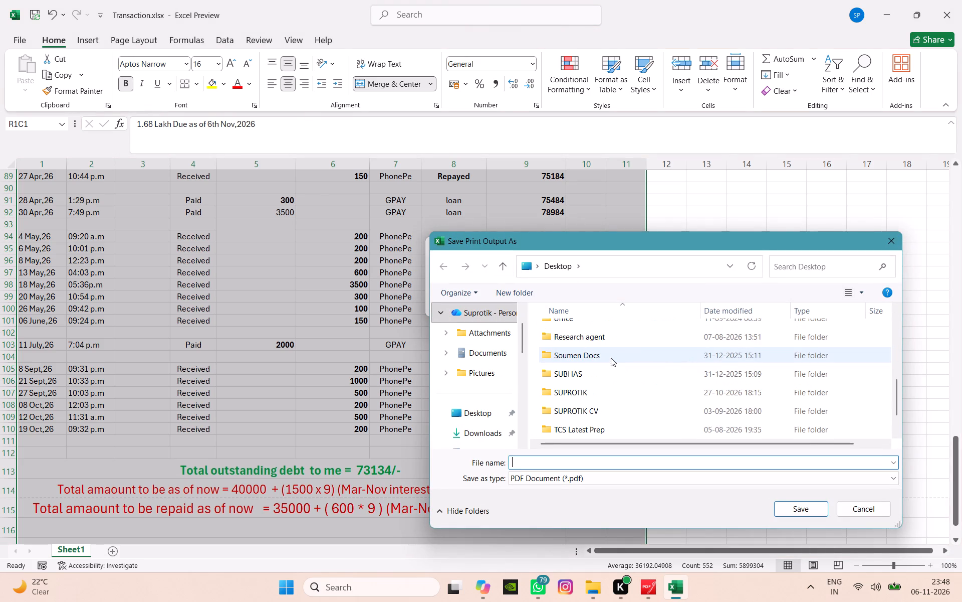
{"action": "scroll", "coordinate": [611, 358], "scroll_direction": "down", "scroll_amount": 1}
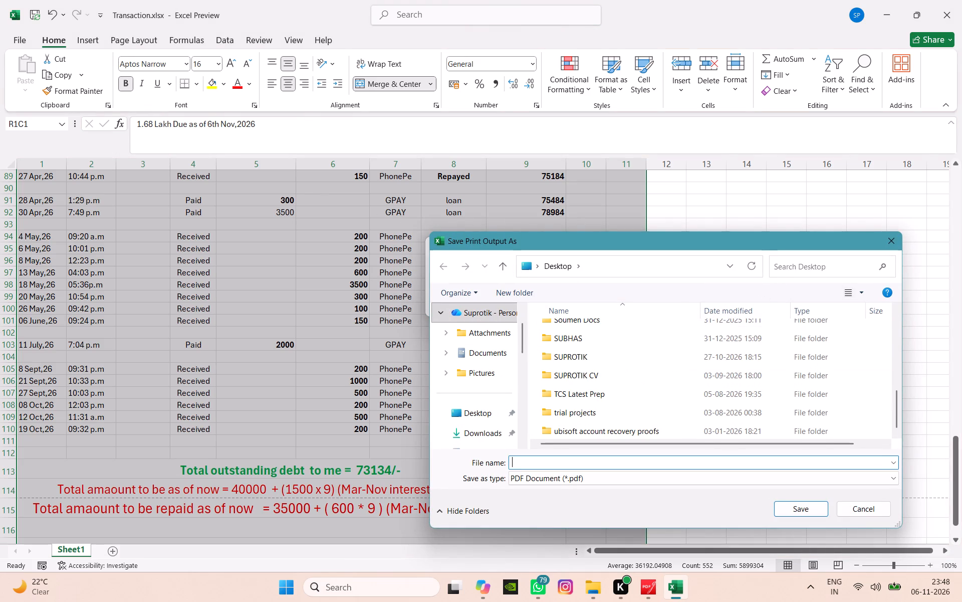
{"action": "left_click", "coordinate": [801, 264]}
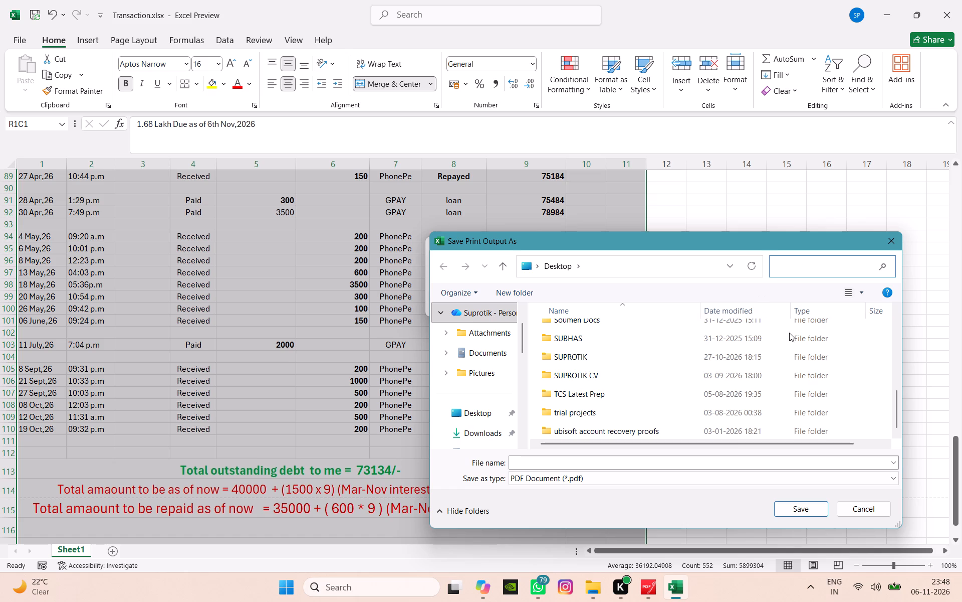
{"action": "left_click", "coordinate": [733, 463]}
{"action": "type", "text": "transactions"}
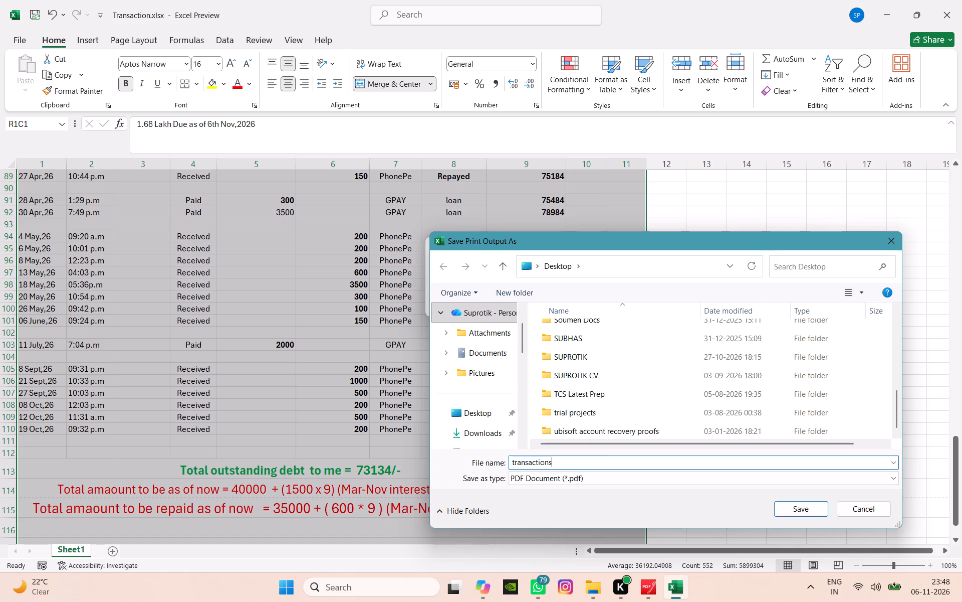
{"action": "key", "text": "shift+underscore"}
{"action": "type", "text": "updated"}
{"action": "key", "text": "Return"}
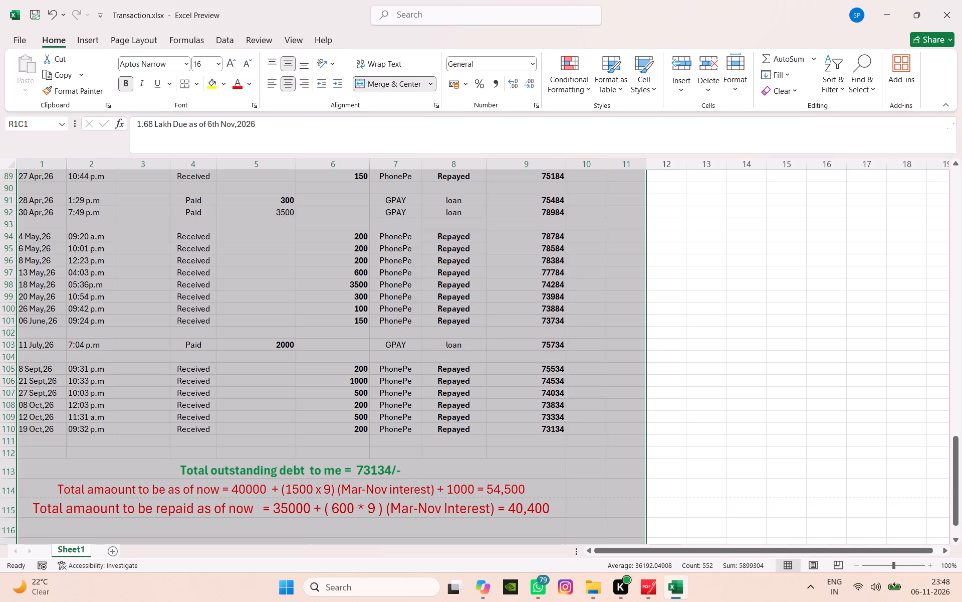
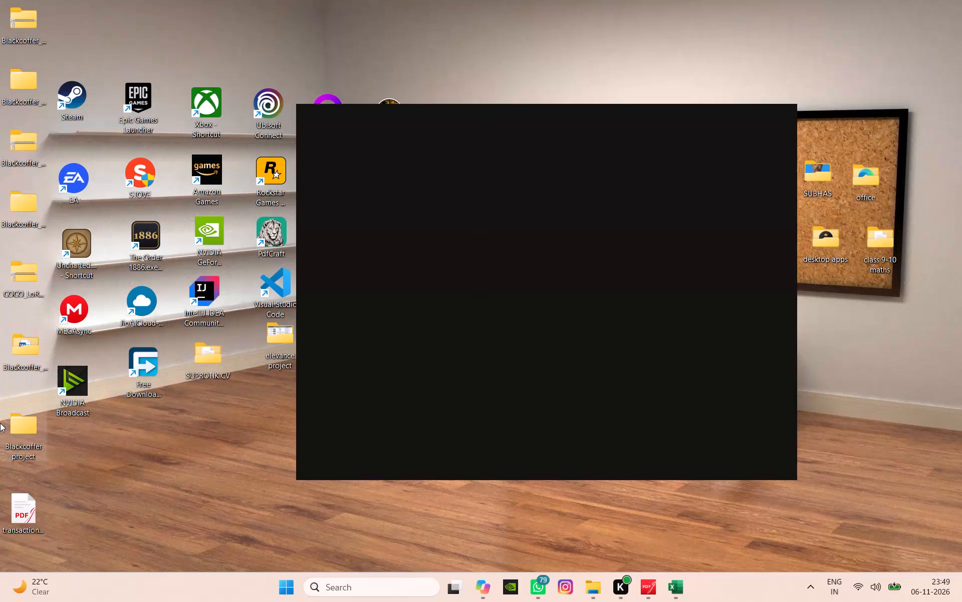
Open transactions_updated.pdf from the Desktop in a maximized PDFgear window and review its pages up to the 6th Nov 2026 heading.
{"action": "double_click", "coordinate": [32, 505]}
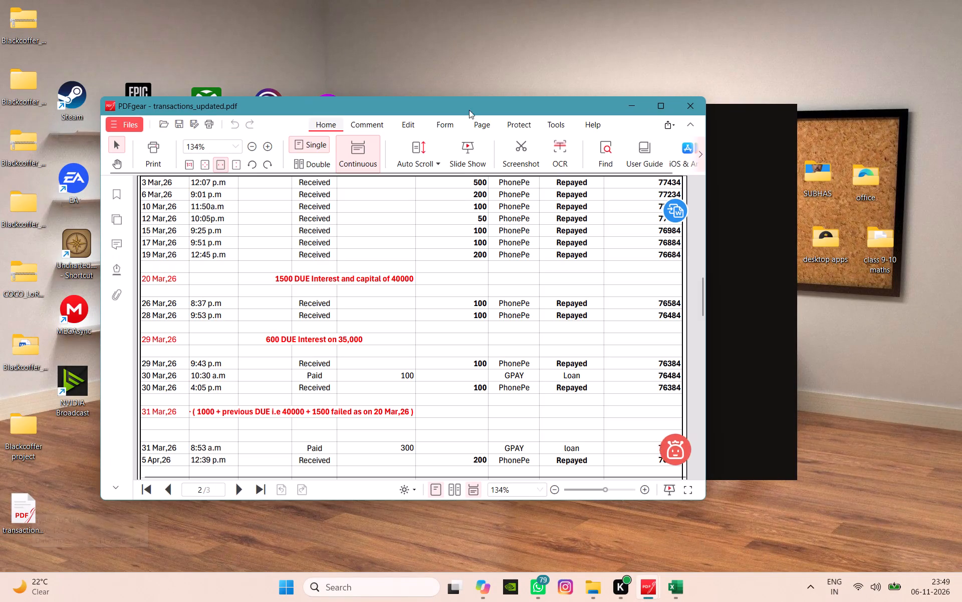
{"action": "left_click", "coordinate": [665, 103]}
{"action": "scroll", "coordinate": [530, 348], "scroll_direction": "down", "scroll_amount": 4}
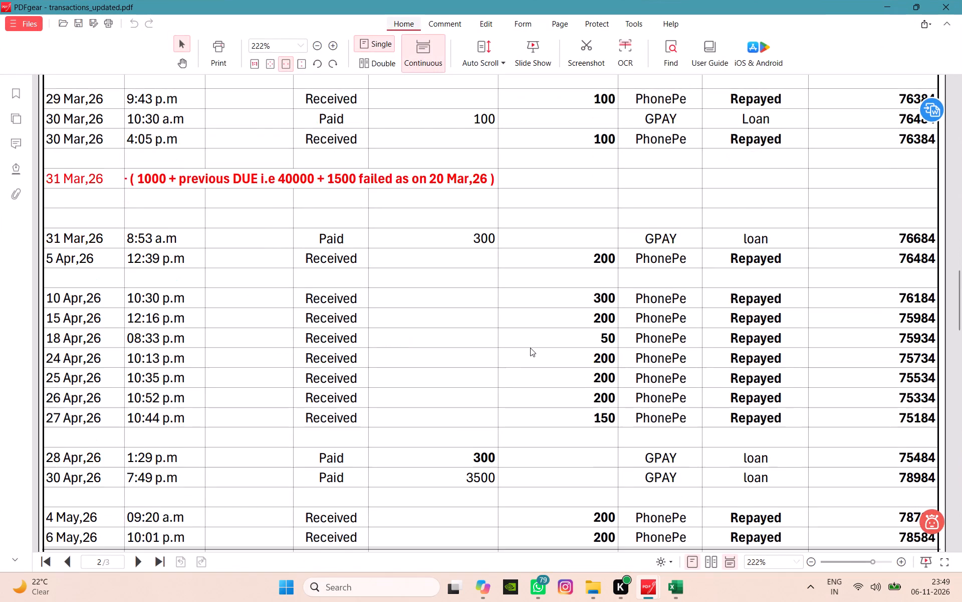
{"action": "scroll", "coordinate": [530, 348], "scroll_direction": "down", "scroll_amount": 20}
{"action": "scroll", "coordinate": [530, 348], "scroll_direction": "down", "scroll_amount": 6}
{"action": "scroll", "coordinate": [530, 348], "scroll_direction": "up", "scroll_amount": 20}
{"action": "scroll", "coordinate": [530, 348], "scroll_direction": "up", "scroll_amount": 20}
{"action": "scroll", "coordinate": [530, 348], "scroll_direction": "up", "scroll_amount": 4}
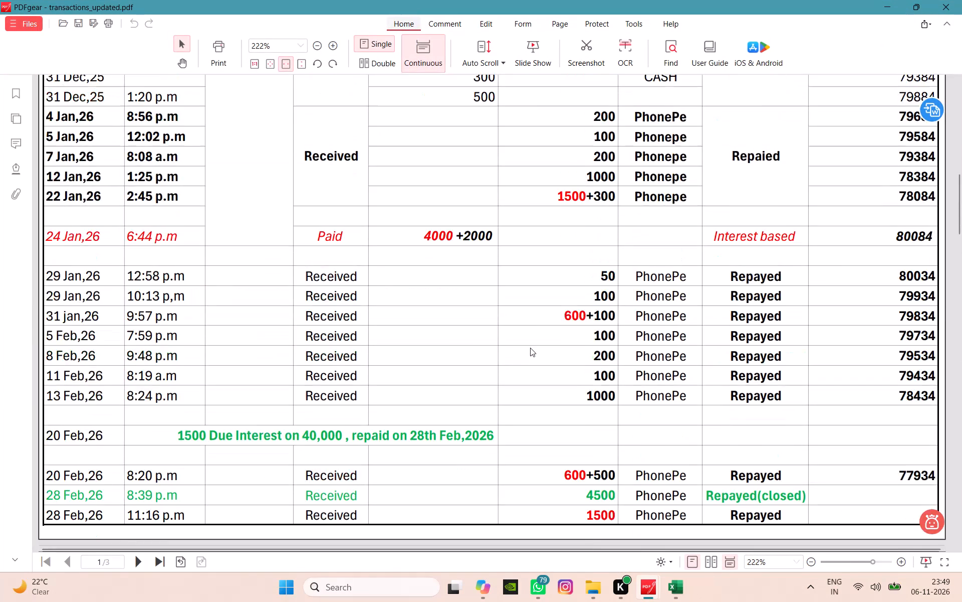
{"action": "scroll", "coordinate": [530, 348], "scroll_direction": "up", "scroll_amount": 20}
{"action": "scroll", "coordinate": [530, 348], "scroll_direction": "up", "scroll_amount": 4}
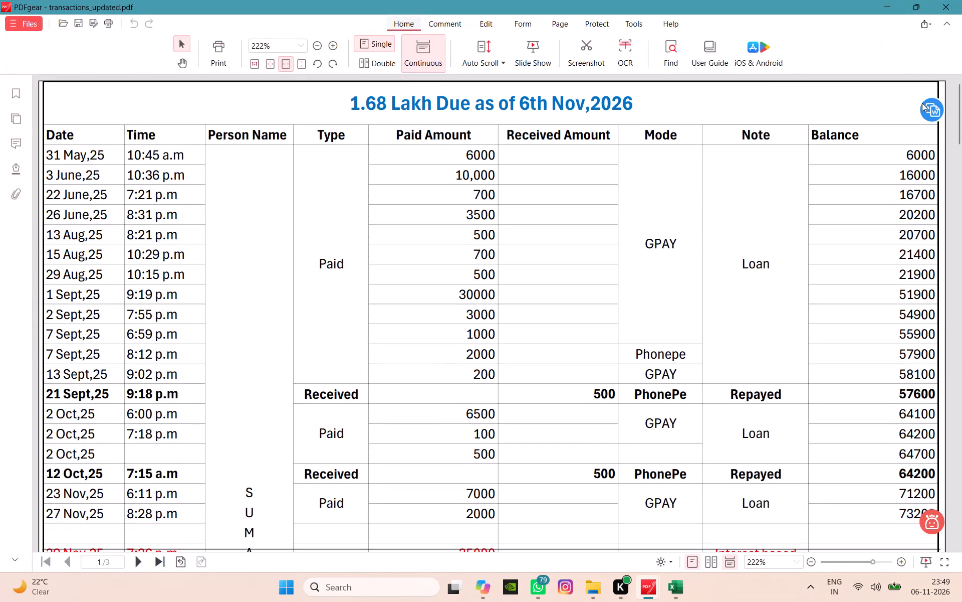
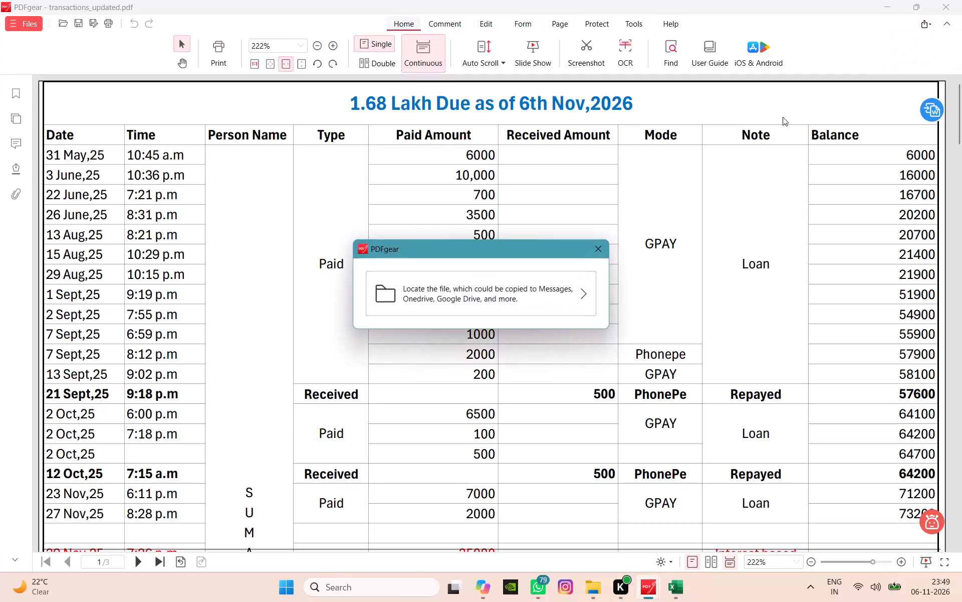
Locate transactions_updated.pdf in its Desktop folder in File Explorer and pick up the file for sharing.
{"action": "left_click", "coordinate": [571, 292]}
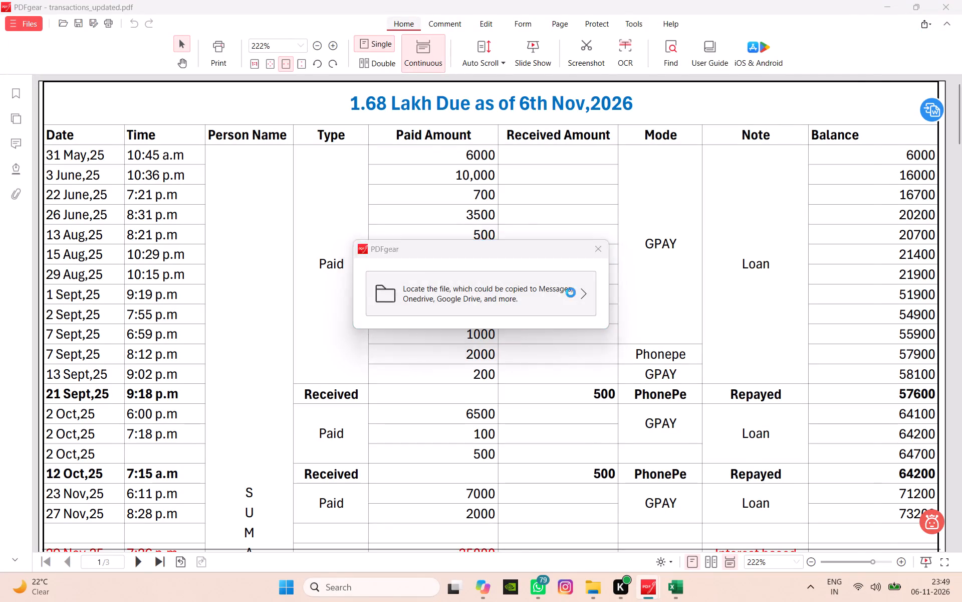
{"action": "left_click", "coordinate": [432, 531]}
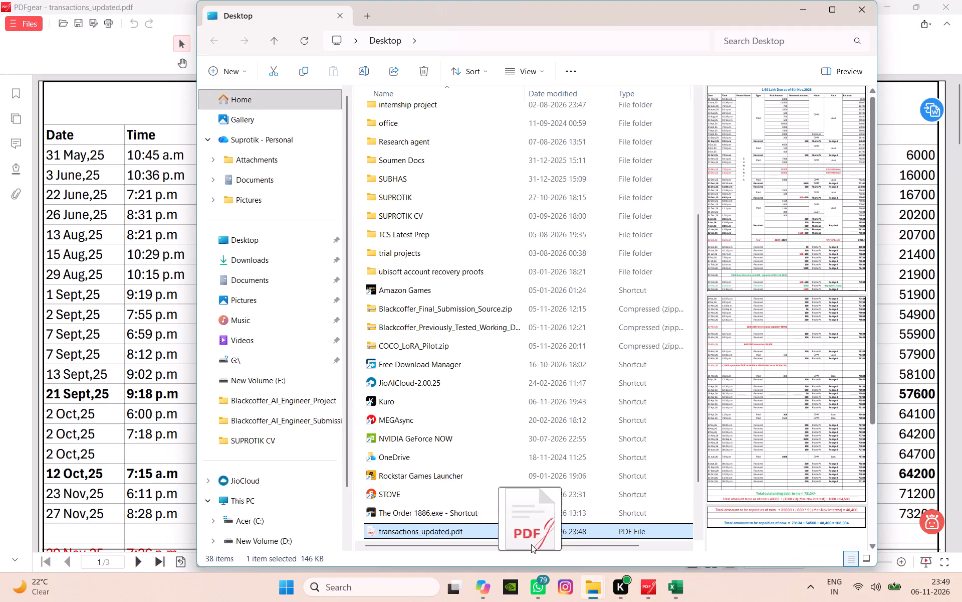
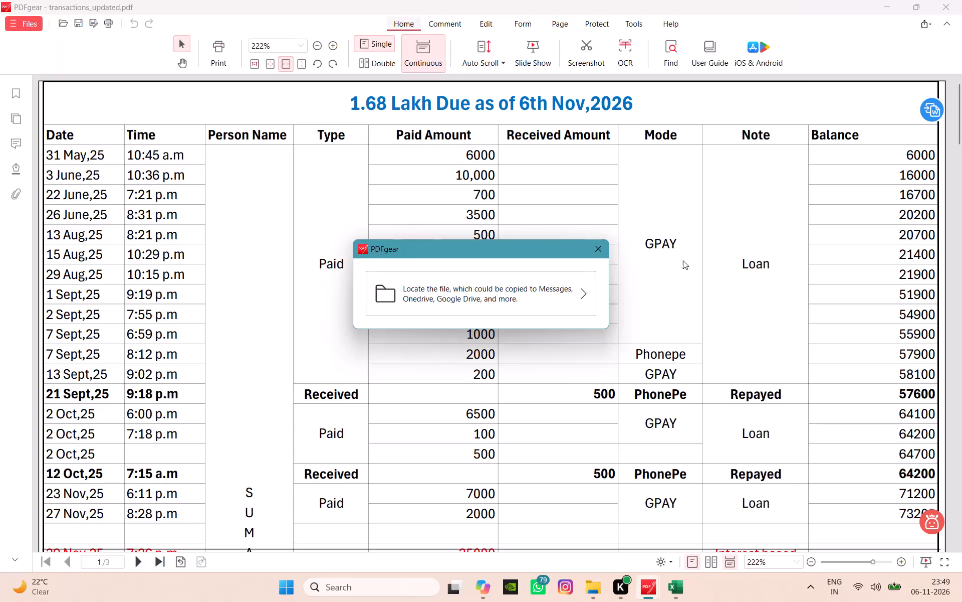
Dismiss the file-sharing dialog and review transactions_updated.pdf from the heading through to the debt summary lines on the last page.
{"action": "left_click", "coordinate": [600, 248]}
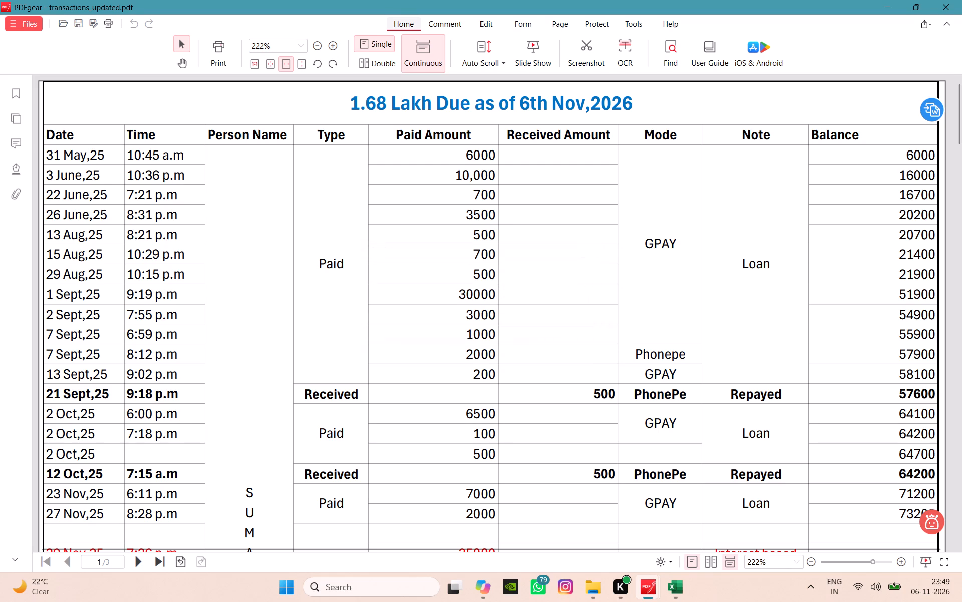
{"action": "left_click_drag", "start_coordinate": [959, 134], "coordinate": [961, 278]}
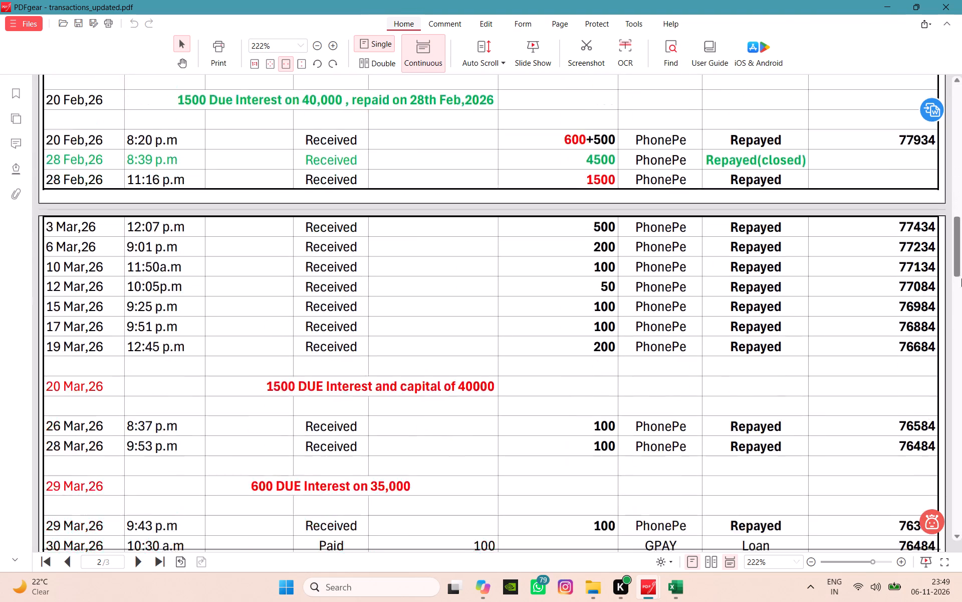
{"action": "left_click_drag", "start_coordinate": [961, 278], "coordinate": [961, 403]}
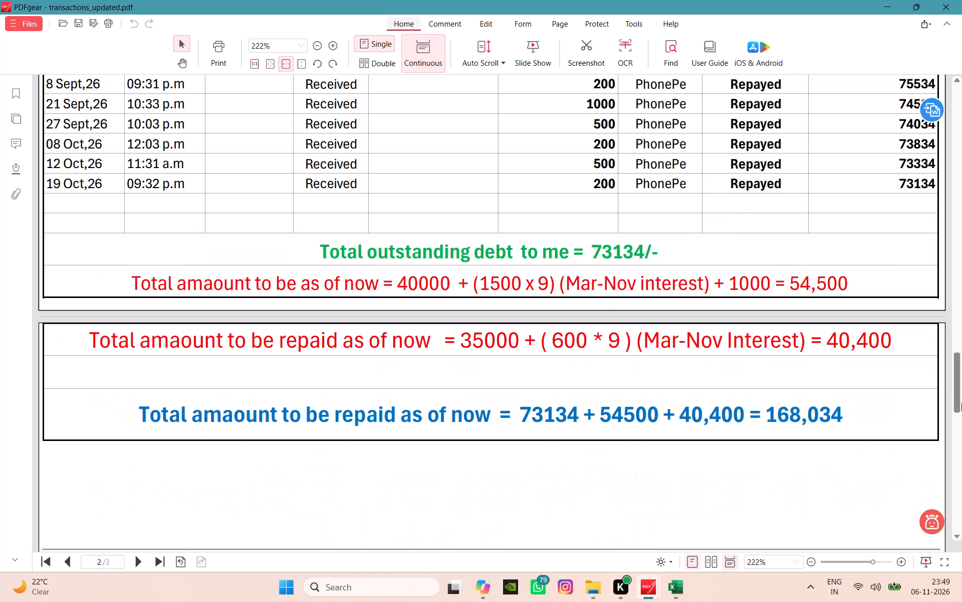